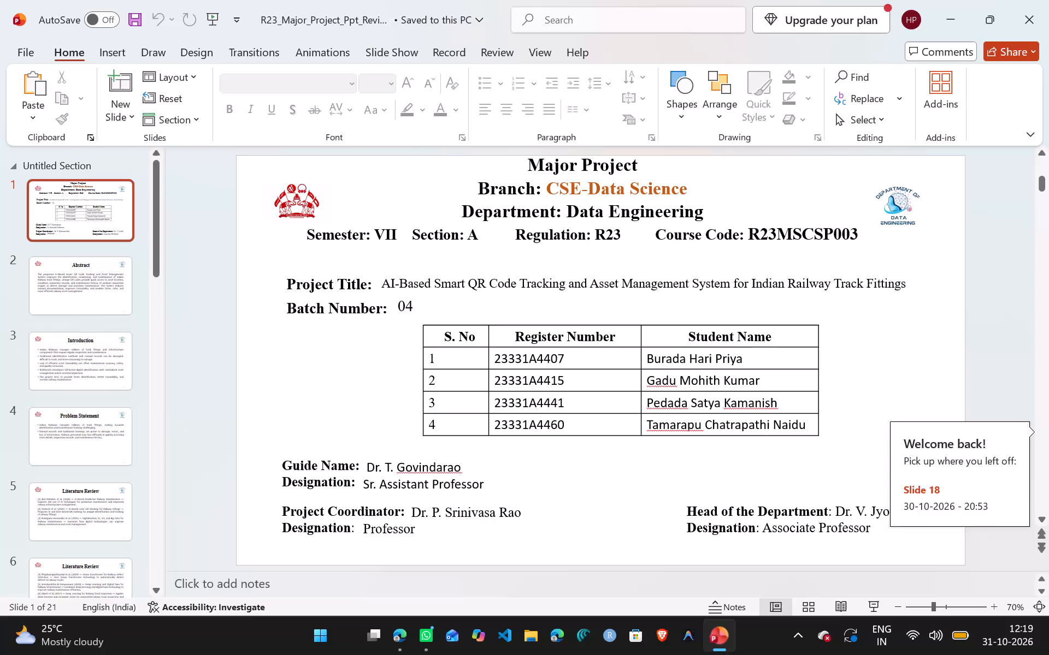
Look through the project presentation from the title slide to the closing "Any Queries/ Questions?" slide.
key("Down")
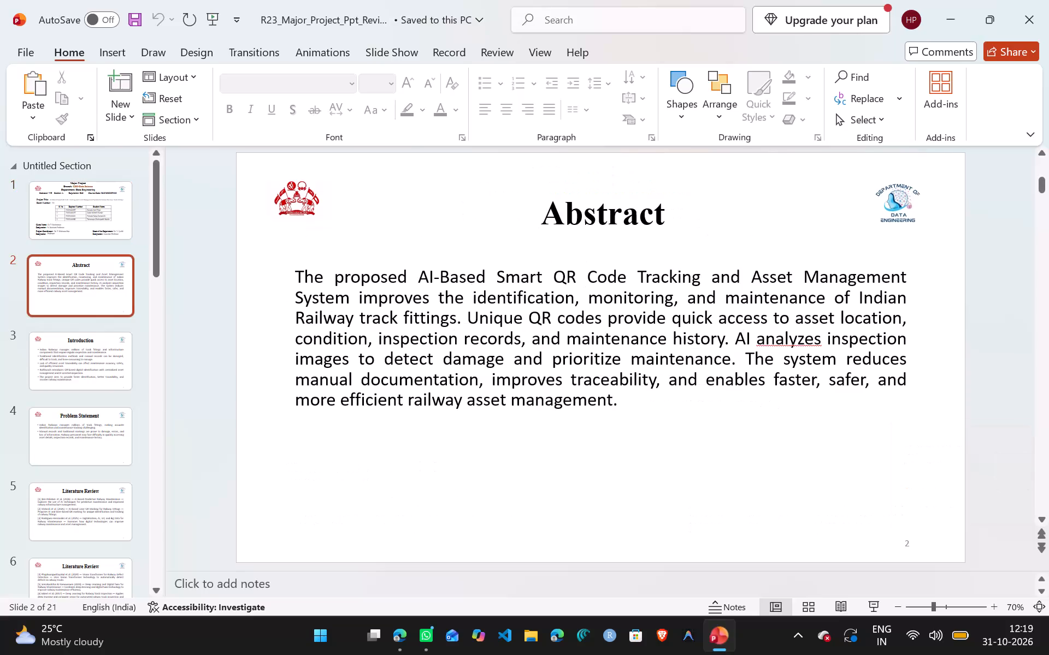
key("Down")
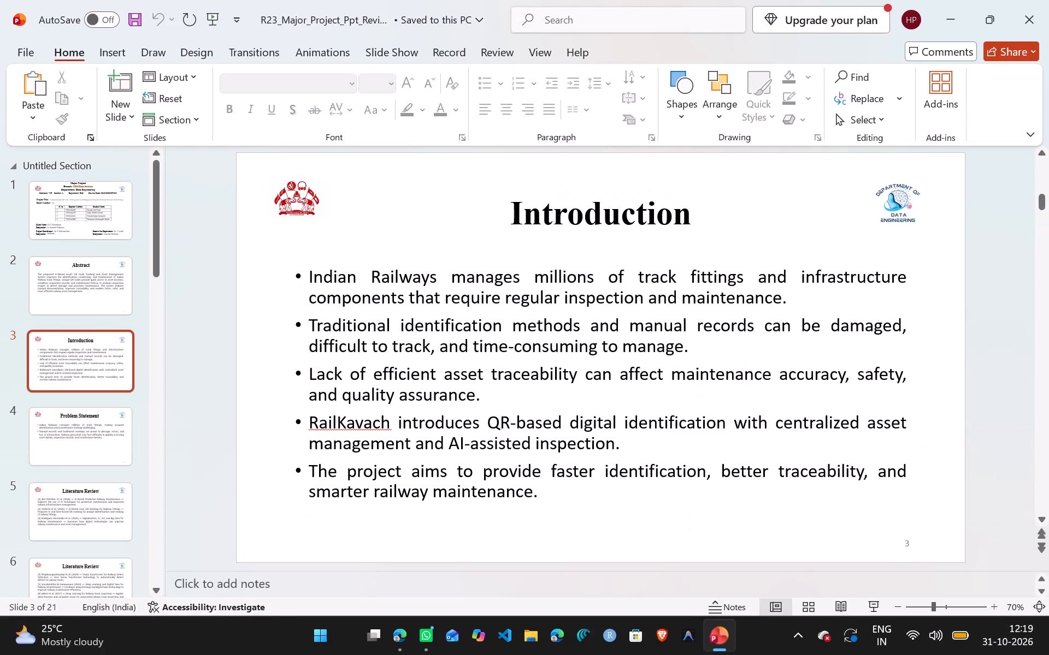
key("Down")
key("Down")
key("Down")
key("Down")
key("Down")
key("Down")
key("Down")
key("Down")
key("Down")
key("Down")
key("Down")
key("Down")
key("Down")
key("Down")
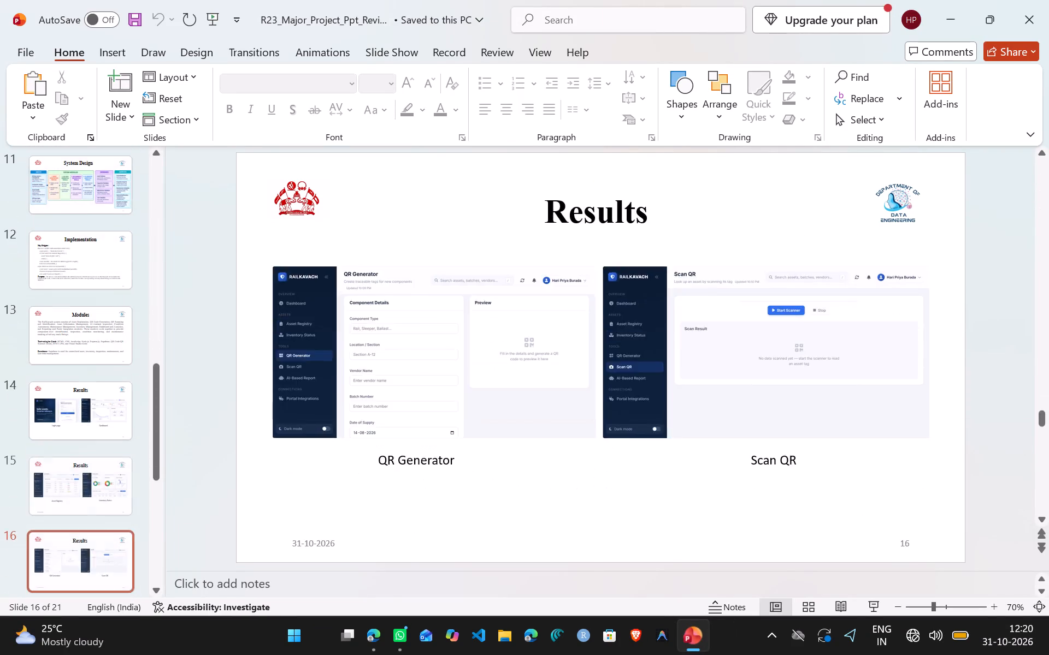
key("Down")
key("Down")
key("Down")
key("Down")
key("Down")
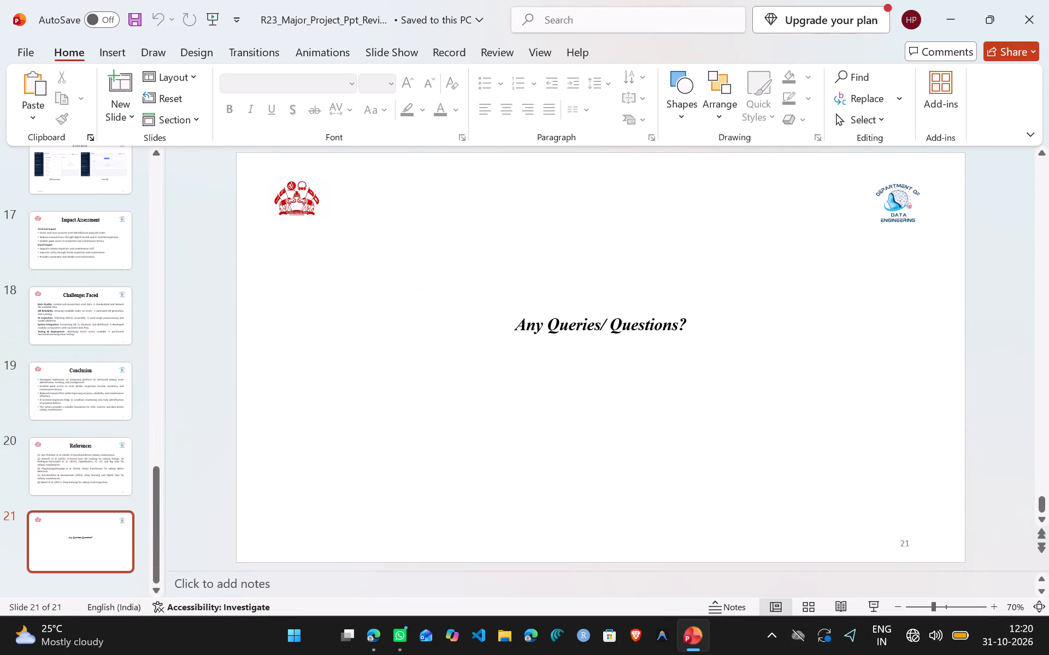
Look back through the slides in reverse order, from the closing questions slide to the title slide.
key("Up")
key("Up")
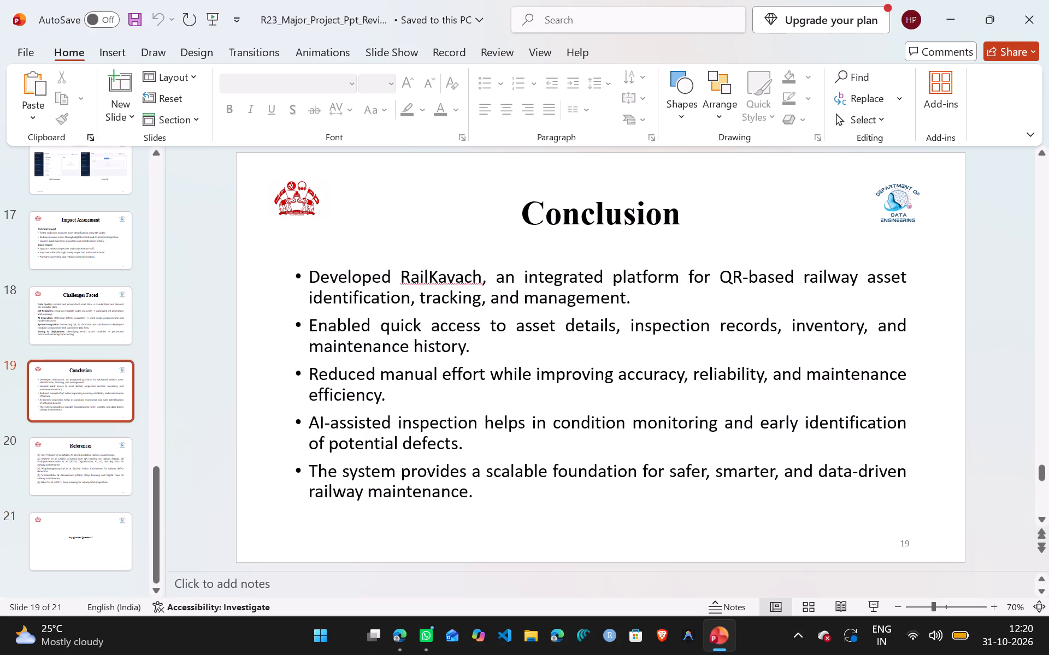
key("Up")
key("Up")
key("Up")
key("Up")
key("Up")
key("Up")
key("Up")
key("Up")
key("Up")
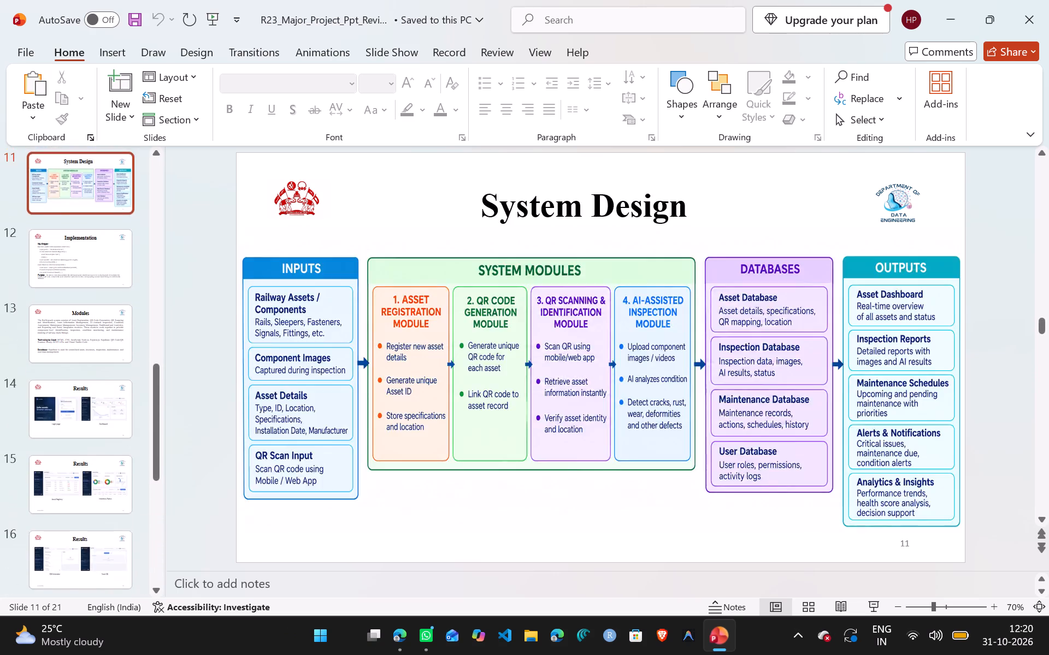
key("Up")
key("Up")
key("Up")
key("Up")
key("Up")
key("Up")
key("Up")
key("Up")
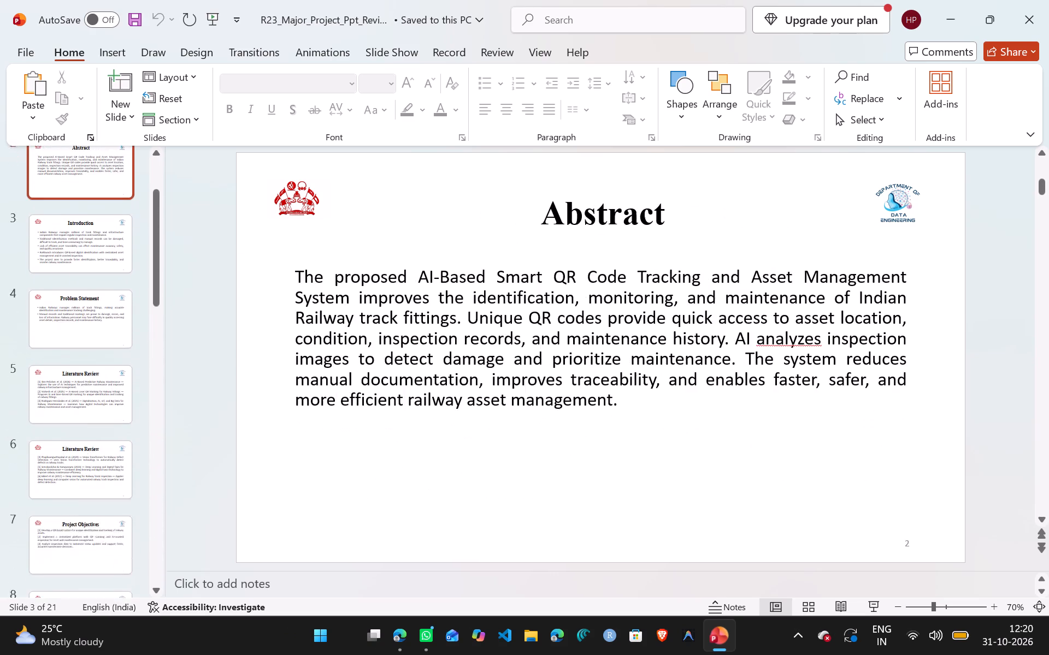
key("Up")
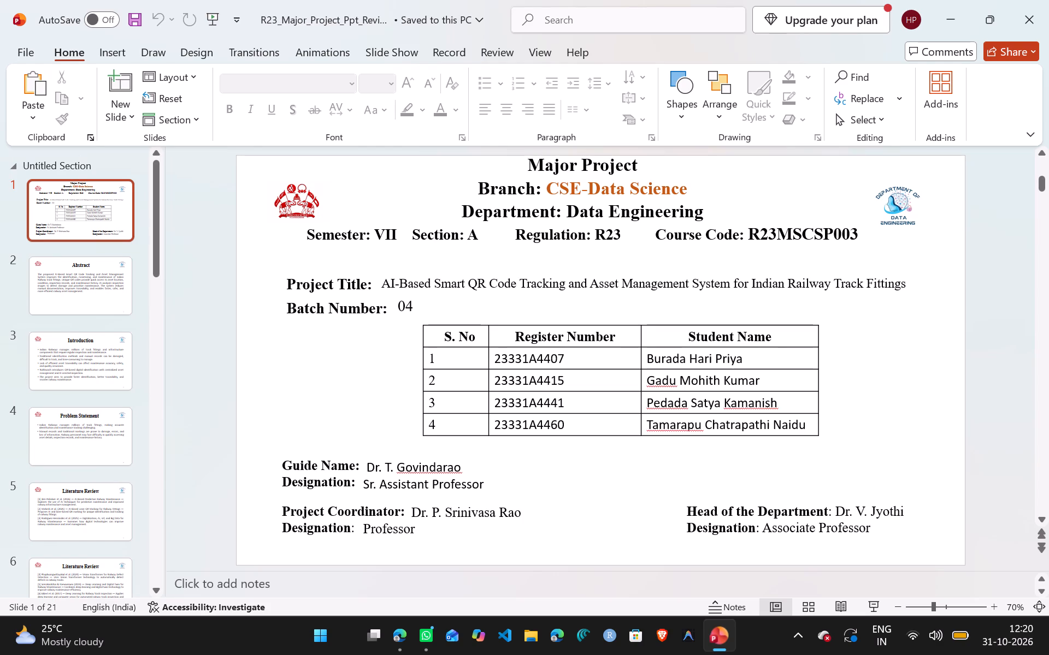
Nudge the student register table on the title slide slightly downward.
left_click(569, 392)
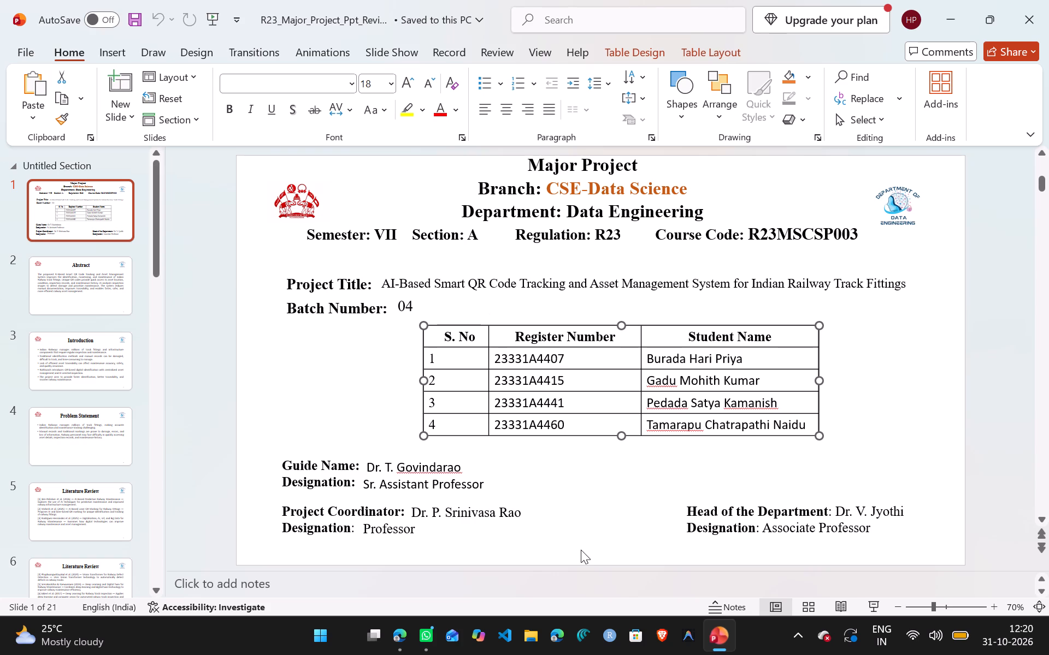
key("Down")
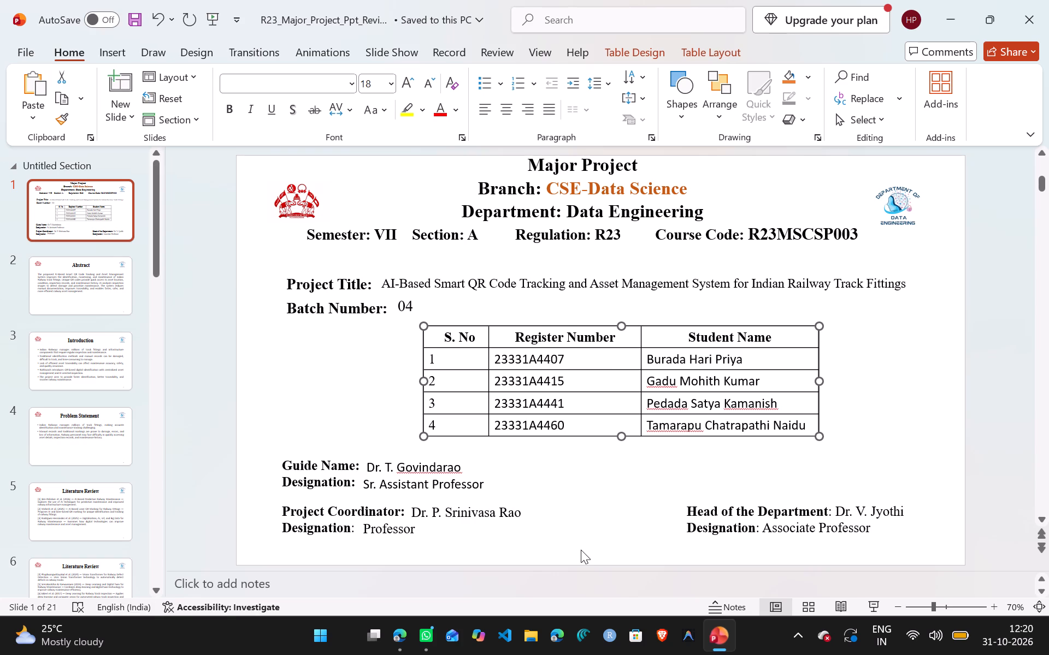
key("Down")
key("Down")
key("Down")
key("Down")
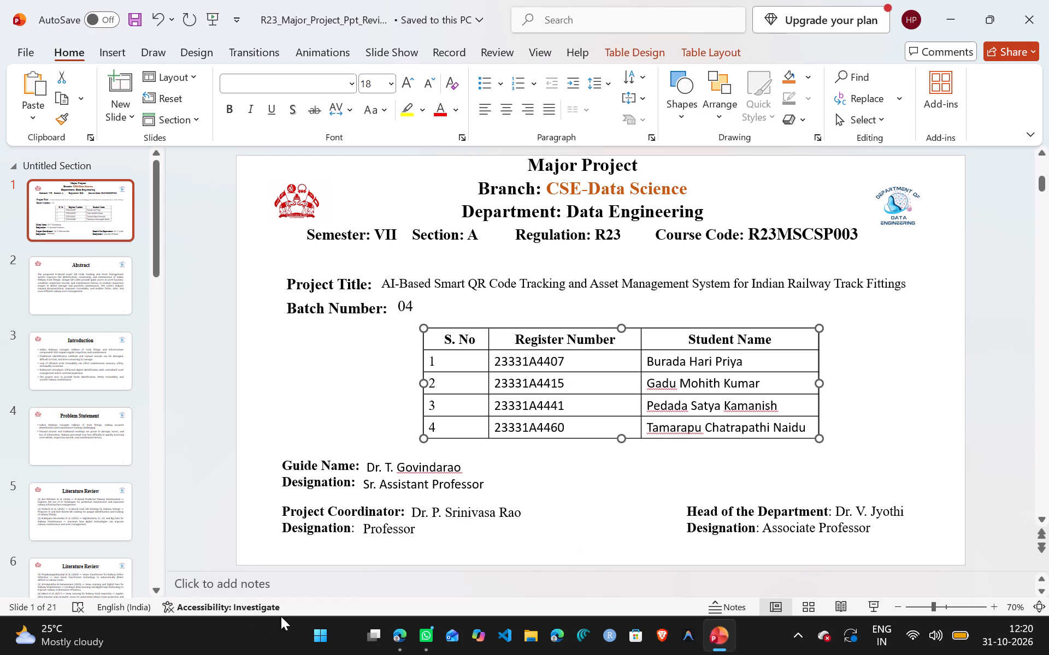
Go through the slides from Abstract to the second Literature Review slide and nudge its body text box, references [4] to [6], slightly upward.
left_click(101, 269)
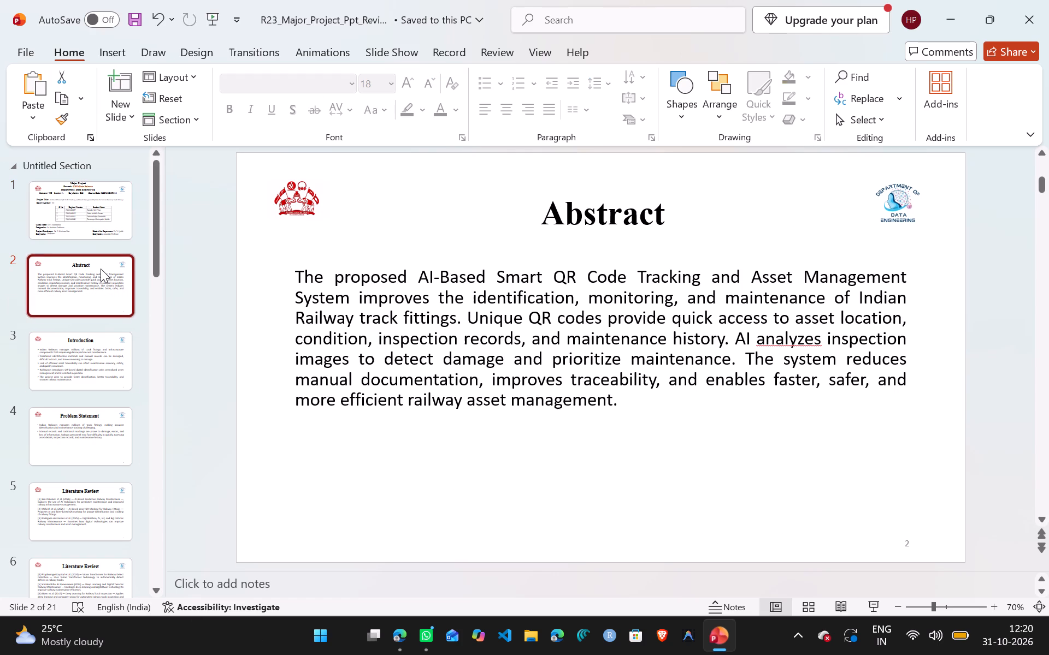
key("Down")
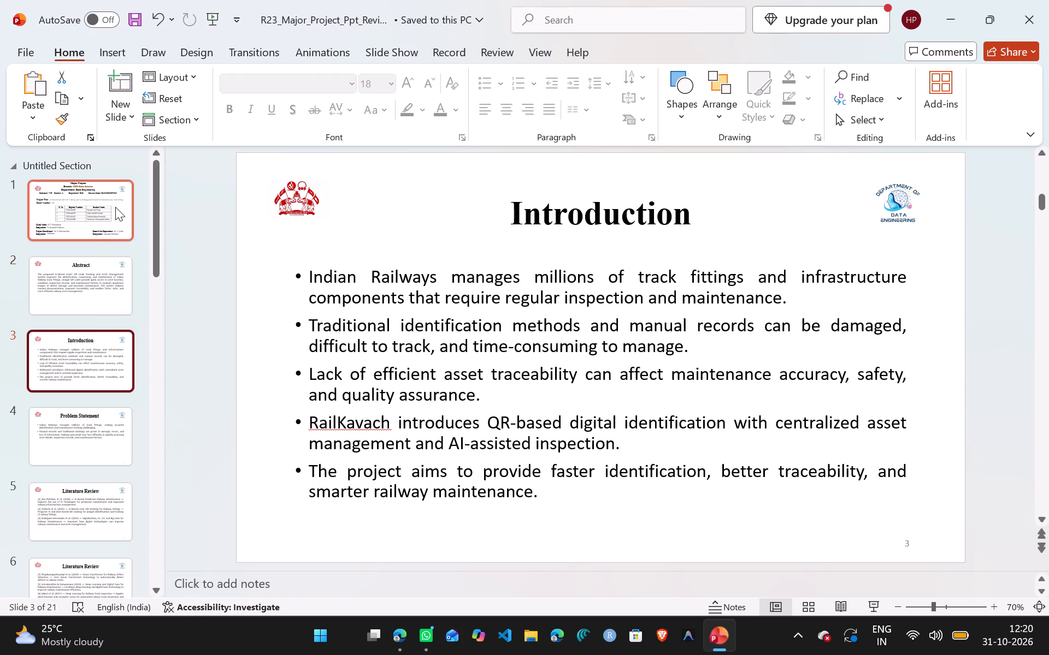
key("Down")
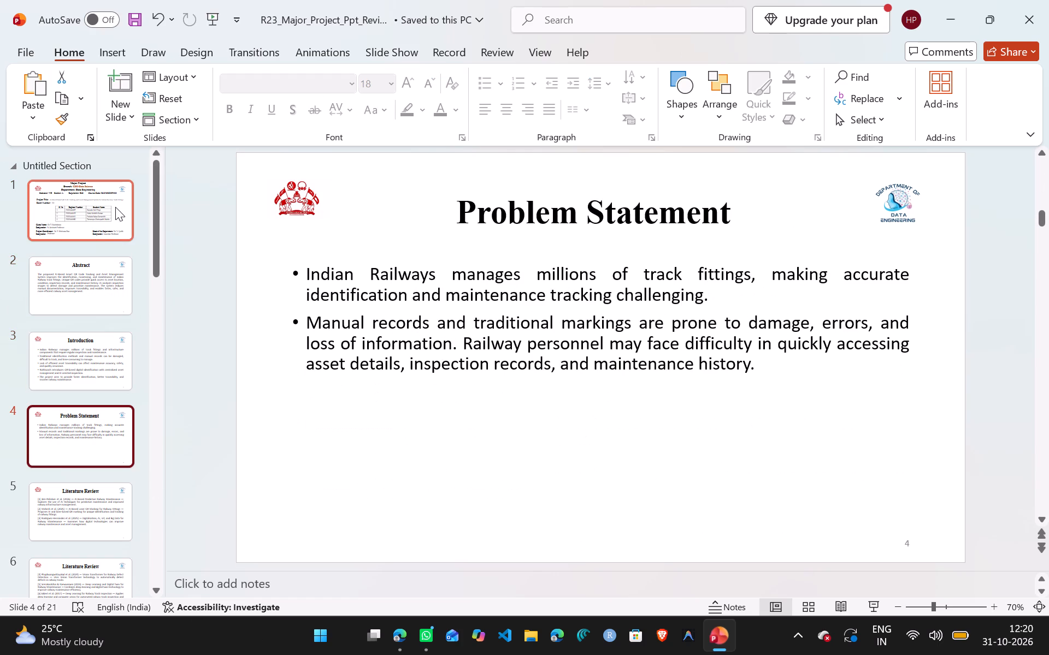
key("Down")
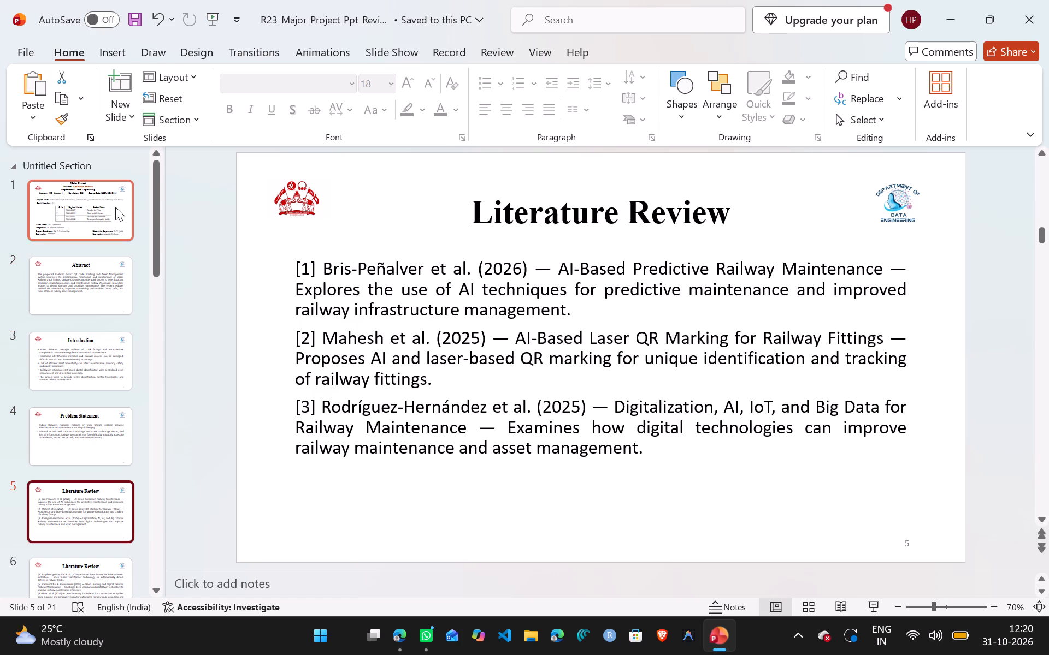
key("Down")
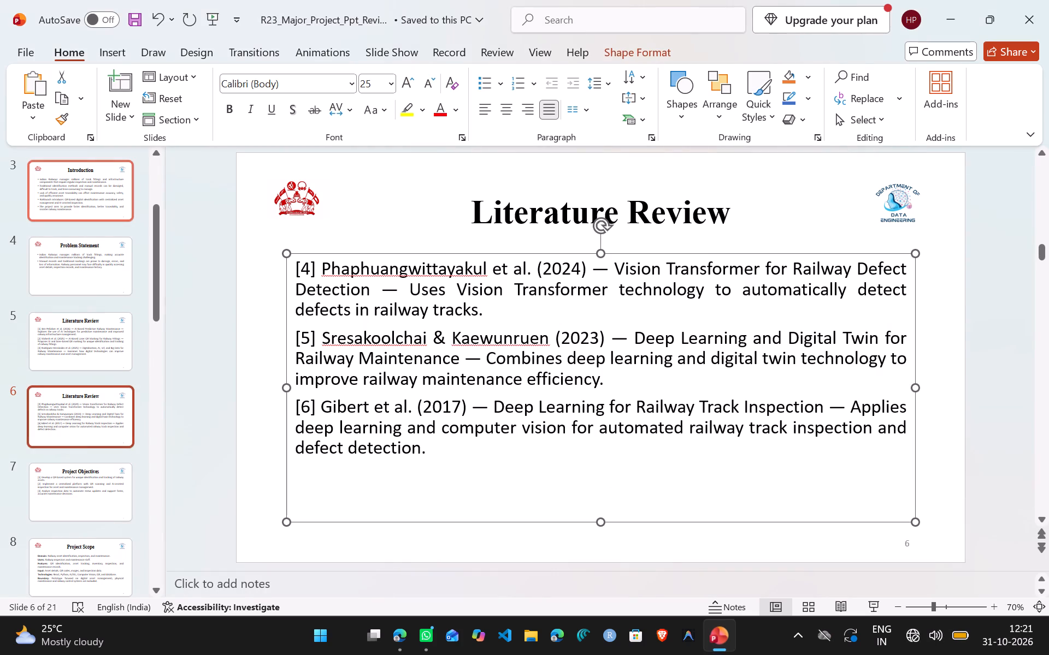
key("Up")
key("Up")
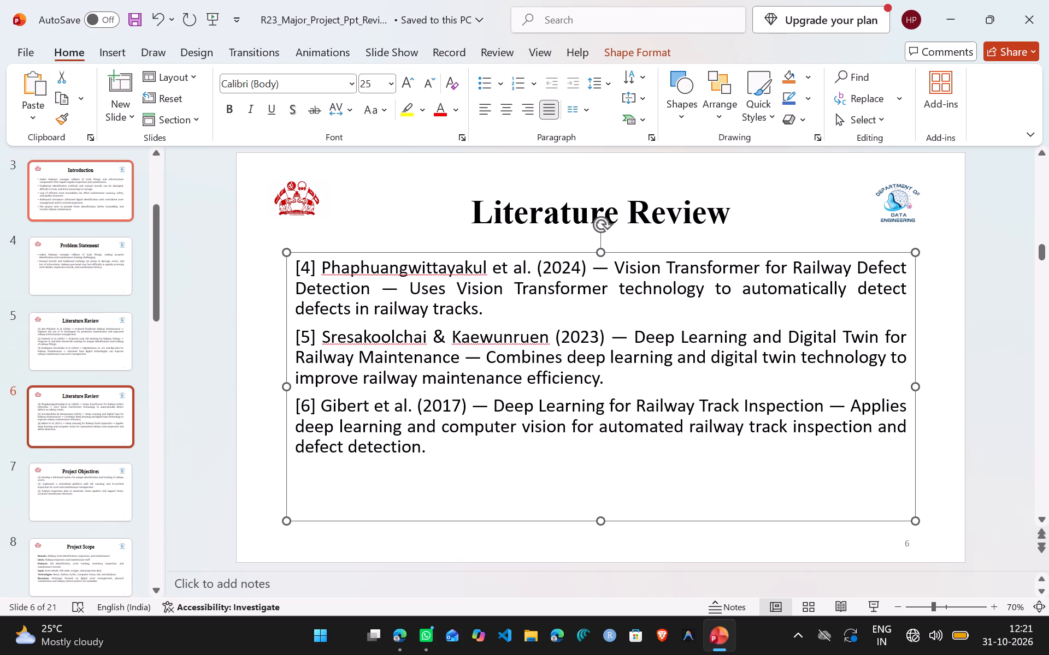
Return to the title slide, passing by the Introduction slide.
left_click(109, 183)
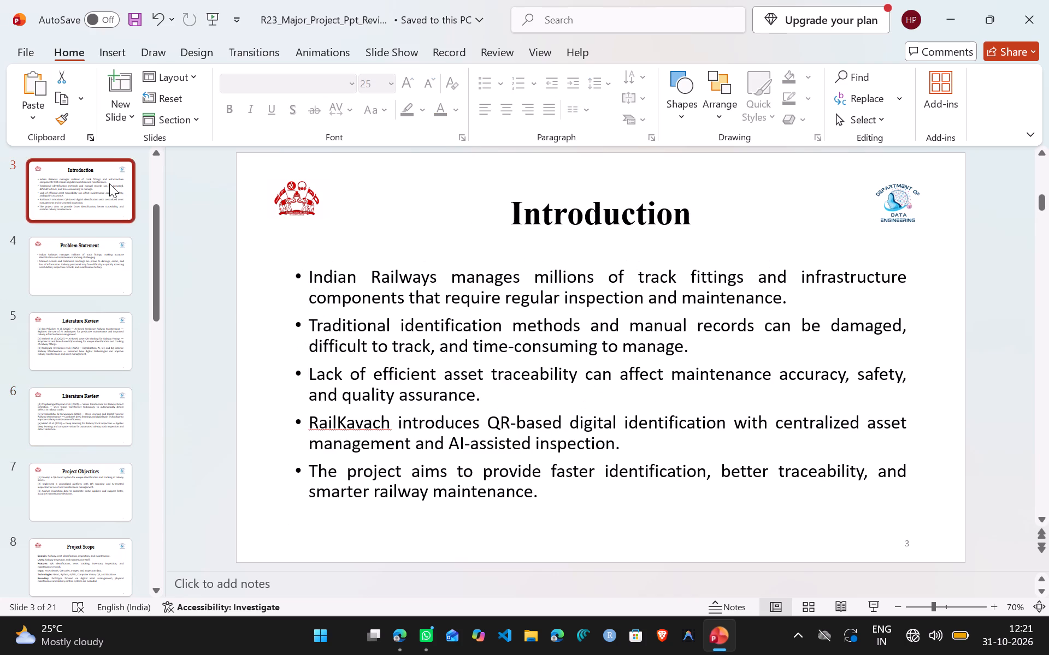
scroll(109, 183, "up", 5)
left_click(87, 206)
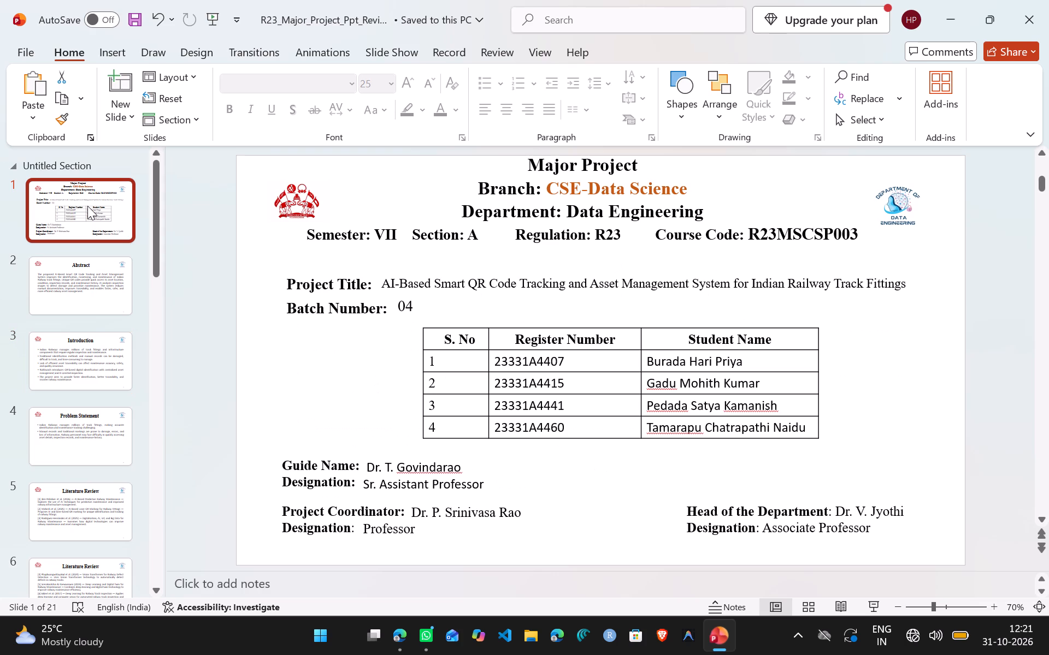
Go to the Abstract slide to examine its content.
key("Down")
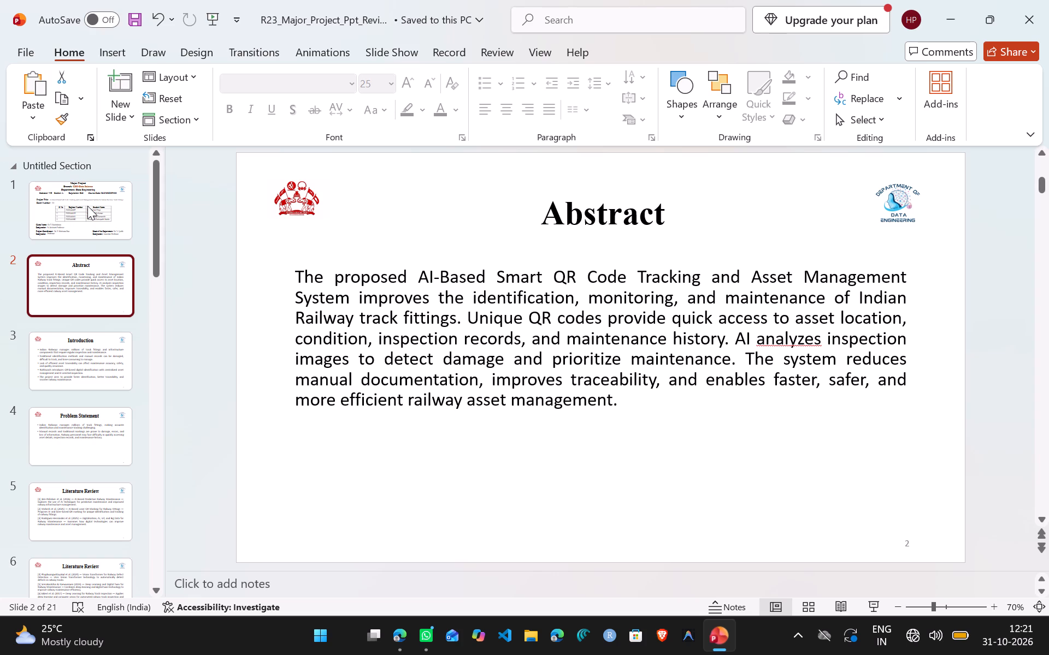
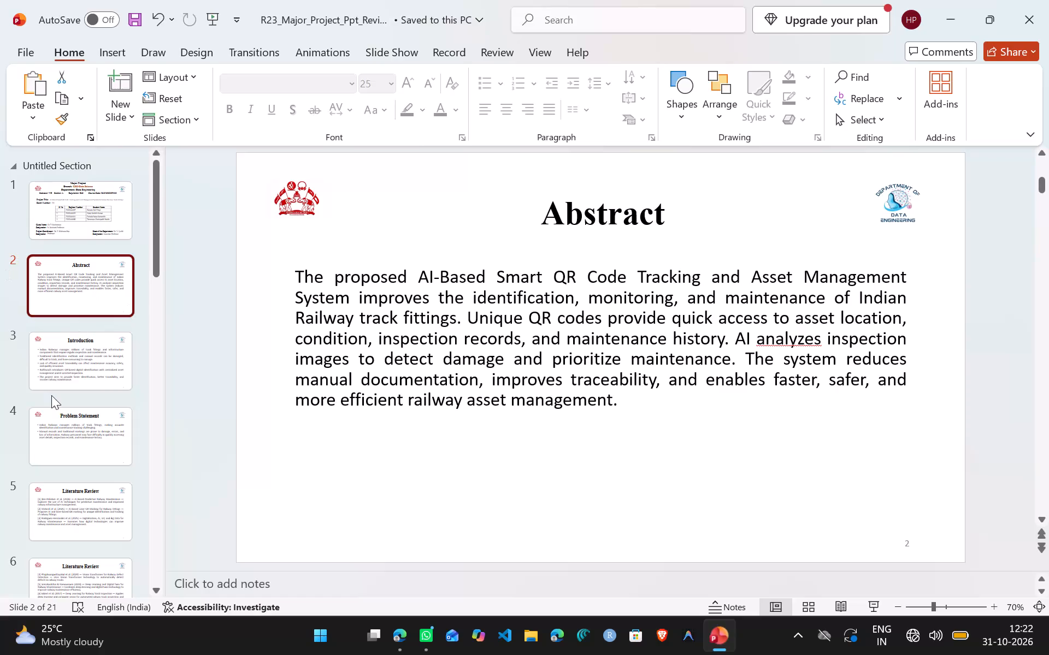
Examine the Introduction, Abstract and Problem Statement slides, switching between them.
left_click(71, 361)
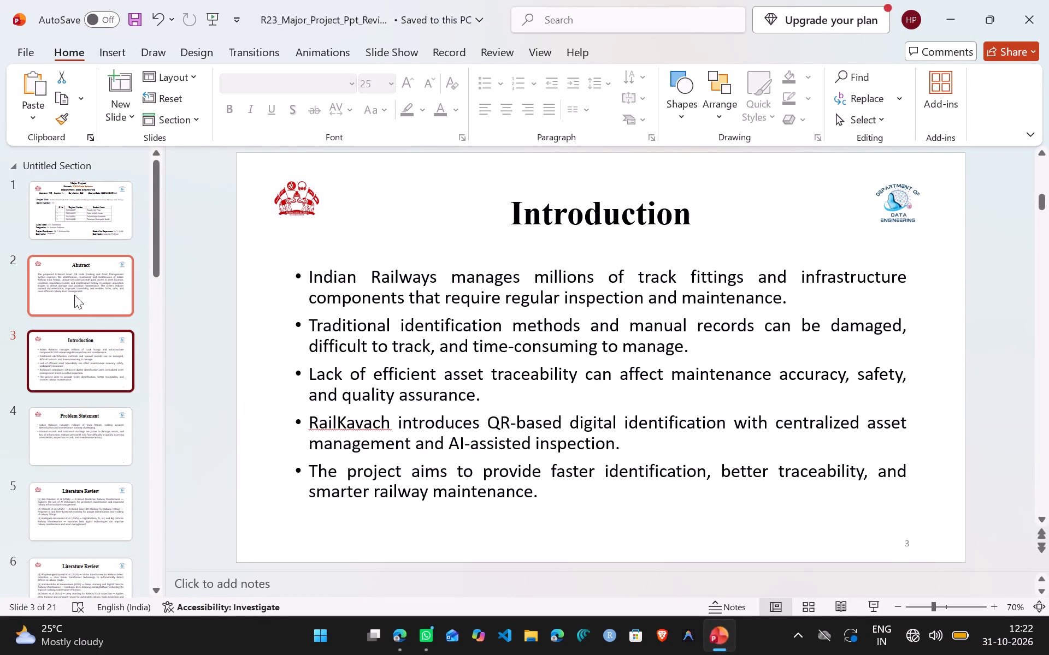
left_click(73, 277)
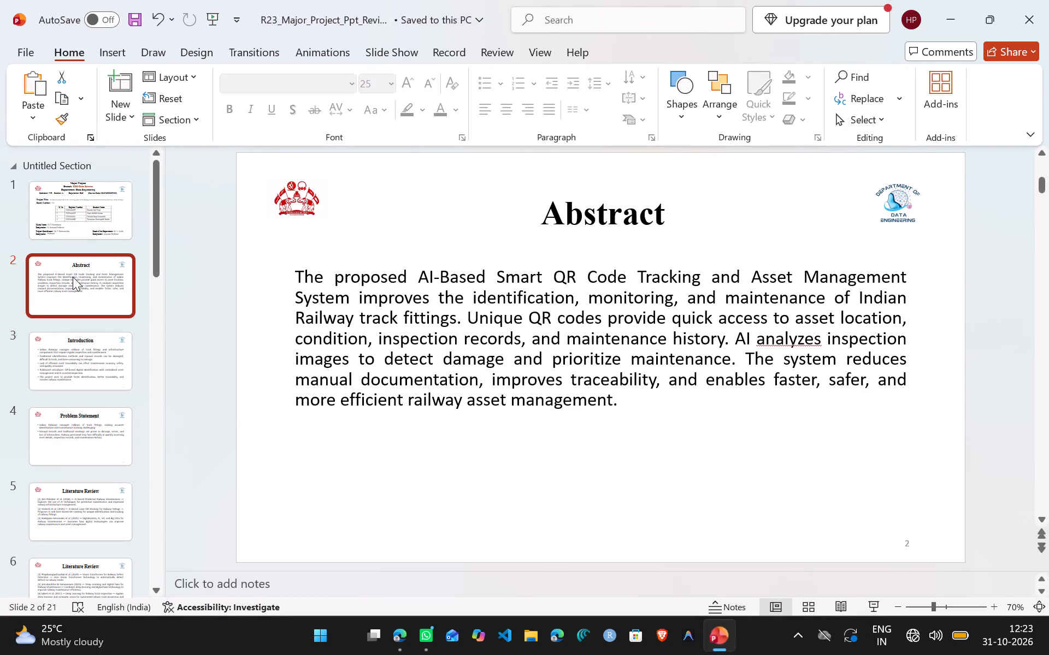
left_click(114, 358)
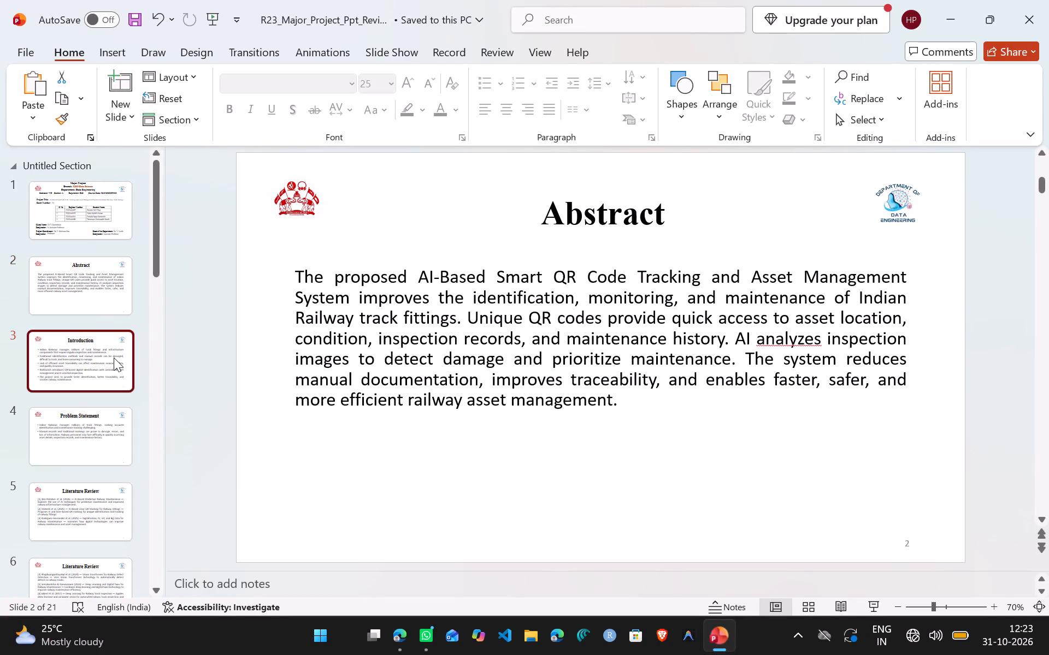
left_click(92, 442)
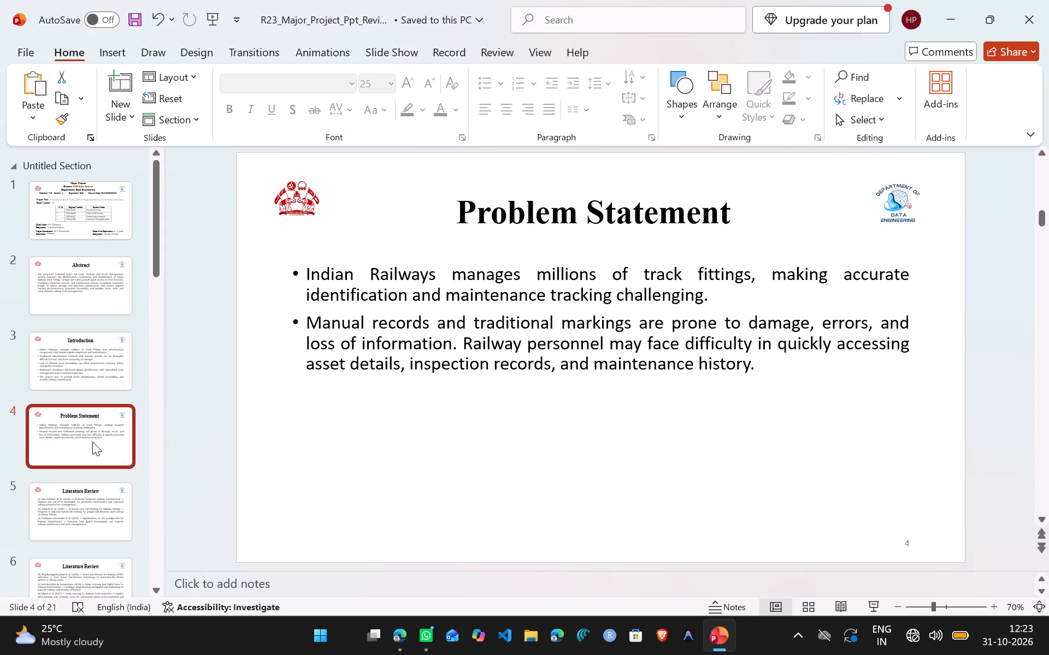
Read through the slides from the title slide to Project Objectives, revisiting the Abstract and Introduction after reaching the Problem Statement.
left_click(79, 204)
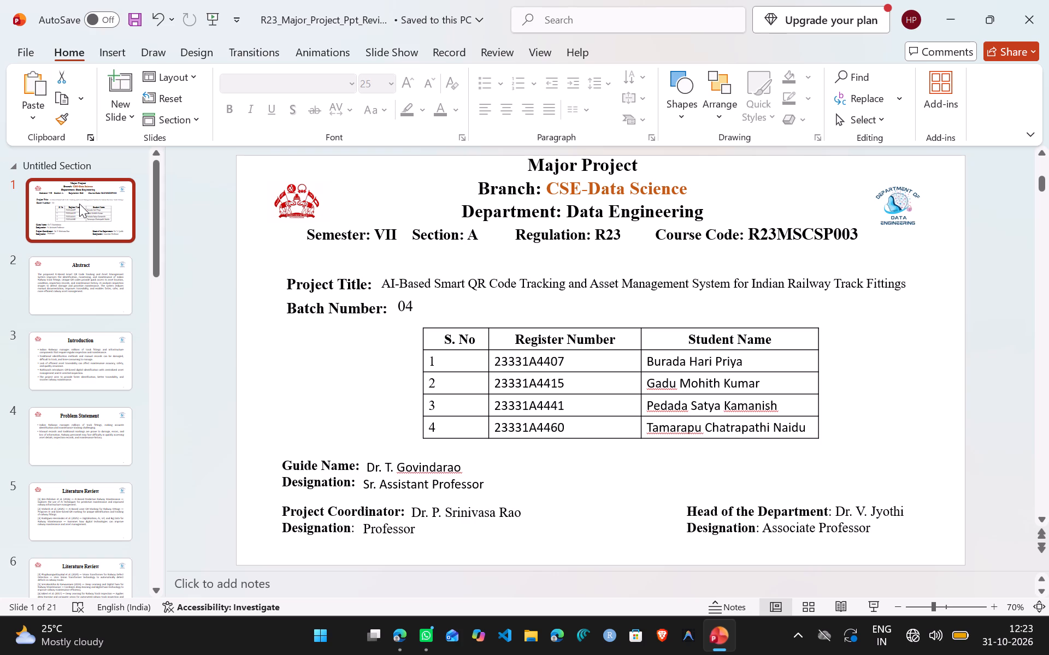
key("Down")
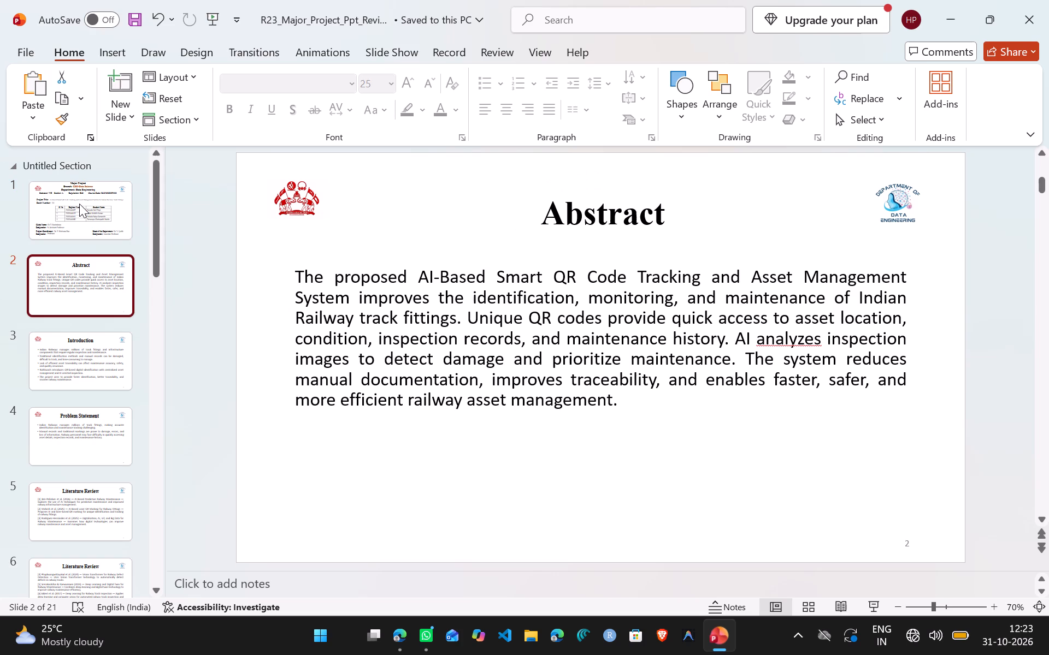
key("Down")
key("Down")
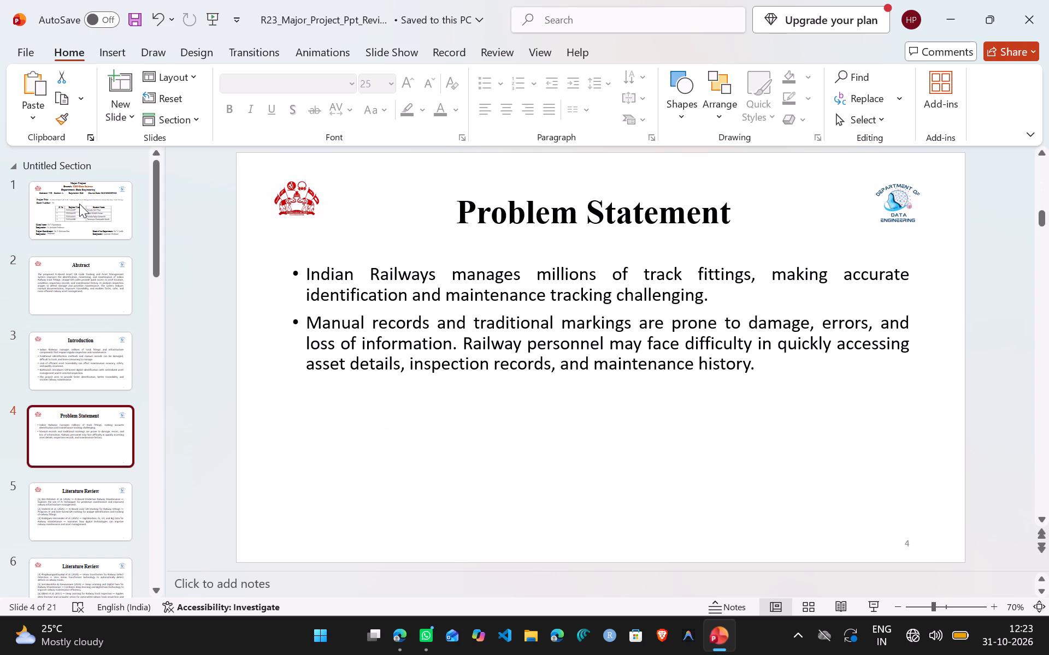
key("Up")
key("Up")
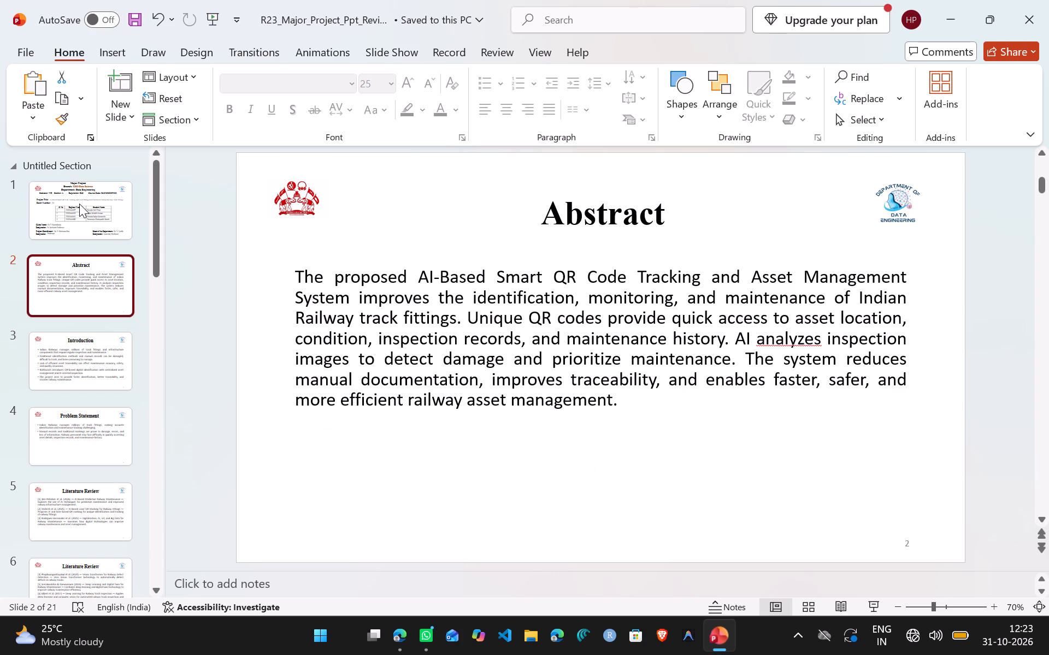
key("Down")
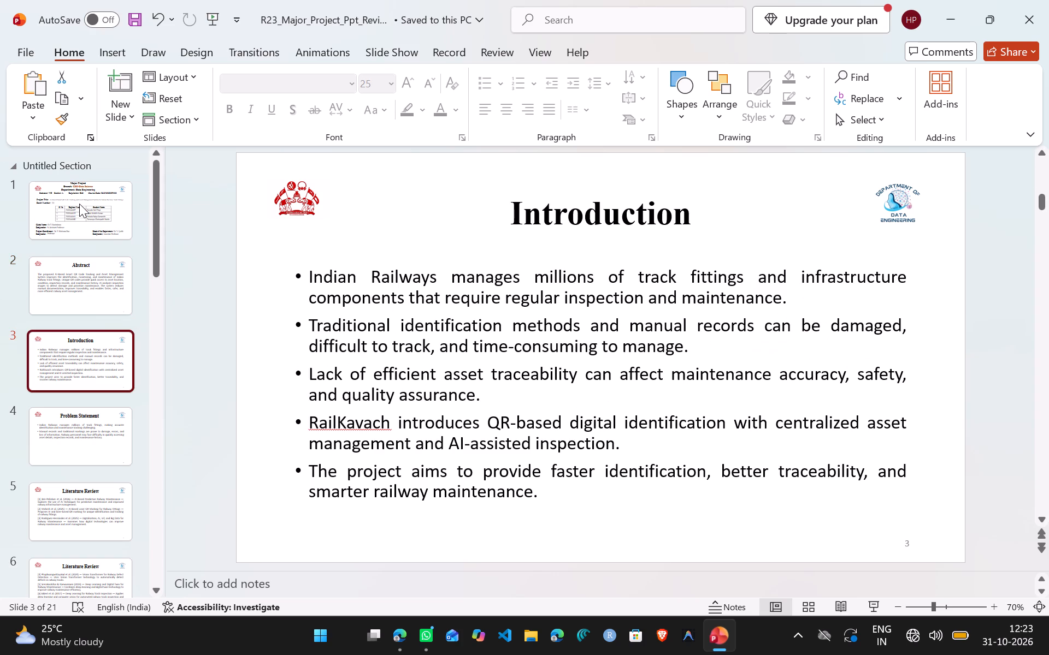
key("Down")
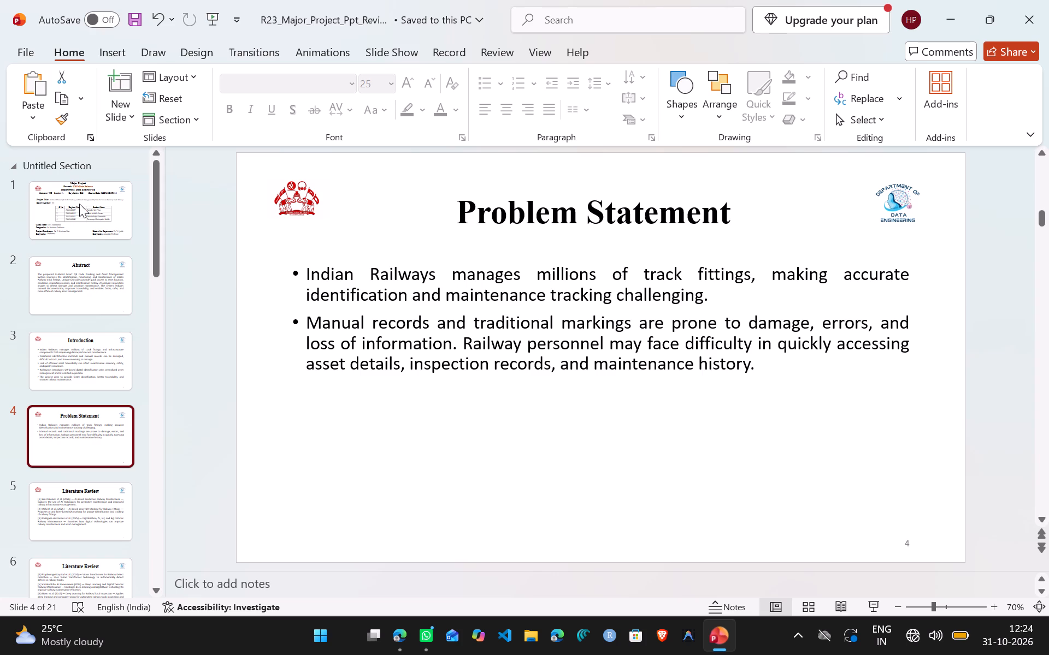
key("Down")
key("Down")
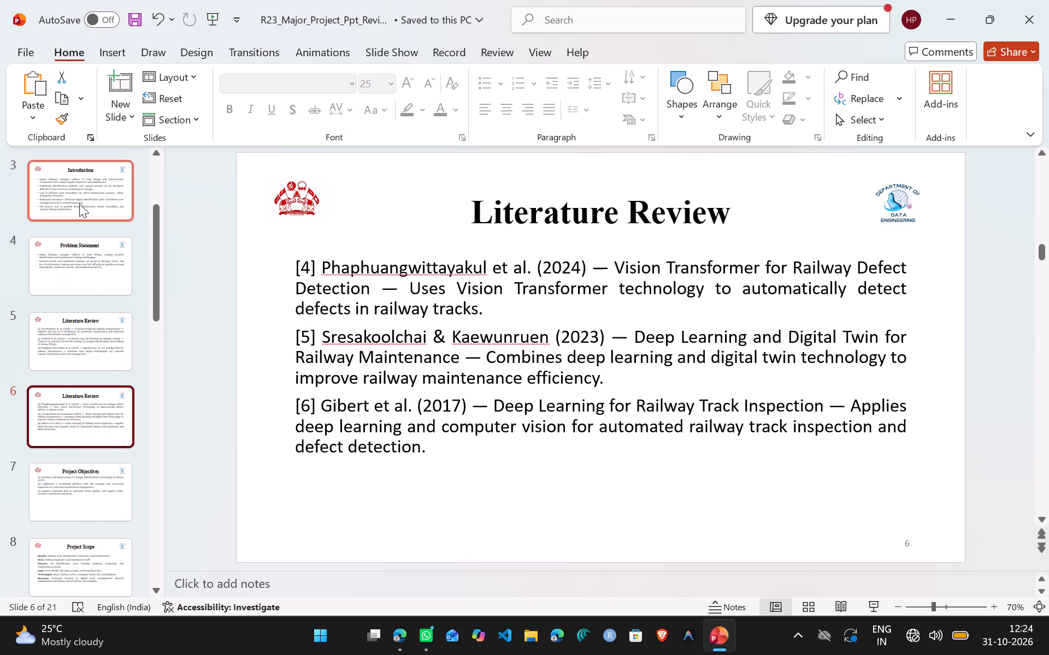
key("Down")
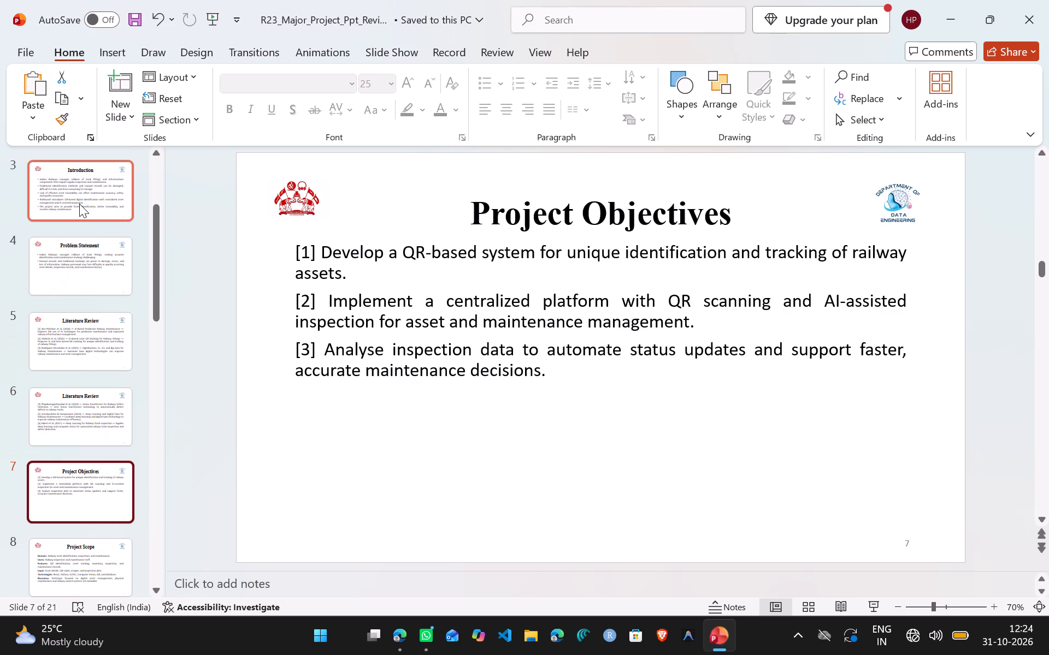
Go back through the slides in reverse order from Project Objectives to the title slide.
key("Up")
key("Up")
key("Up")
key("Up")
key("Up")
key("Up")
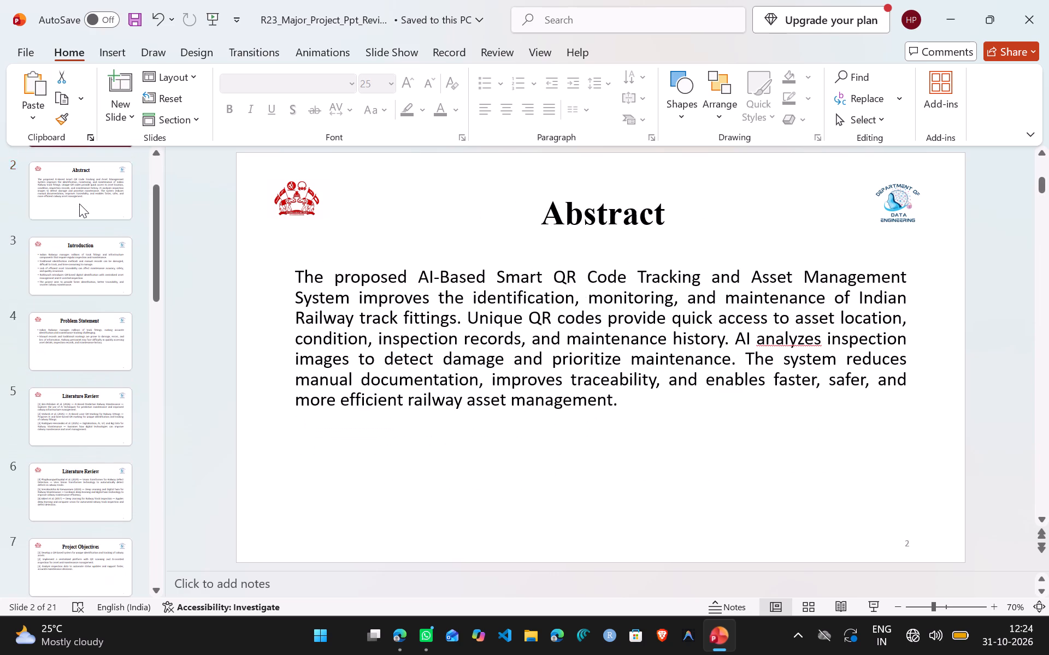
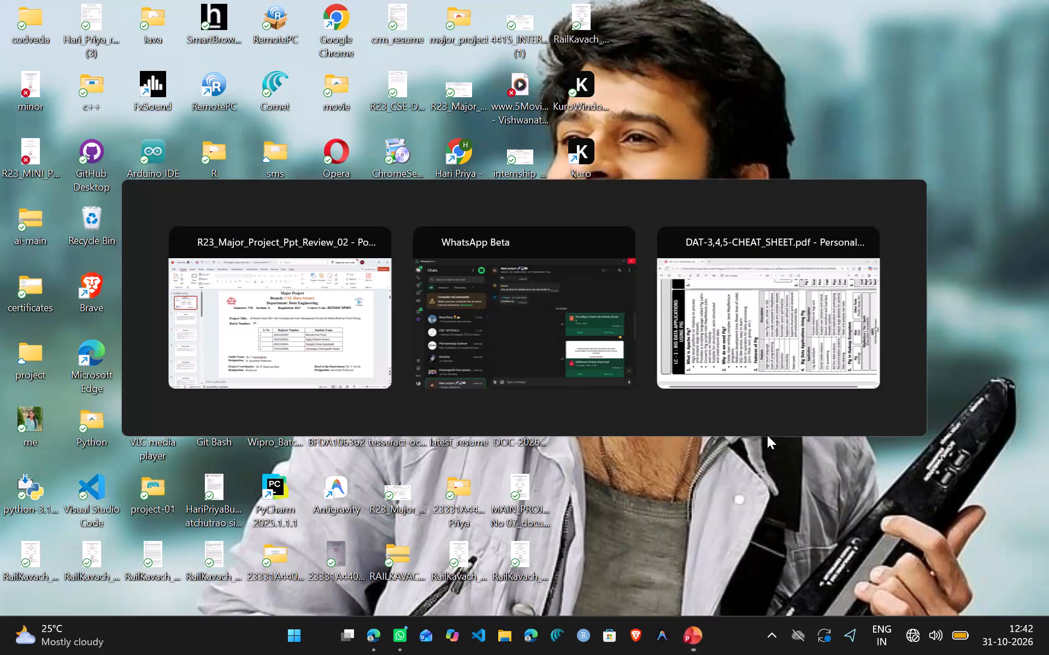
Switch to the Microsoft Edge window showing DAT-3,4,5-CHEAT_SHEET.pdf and close that document.
scroll(767, 435, "right", 4)
key("ctrl+w")
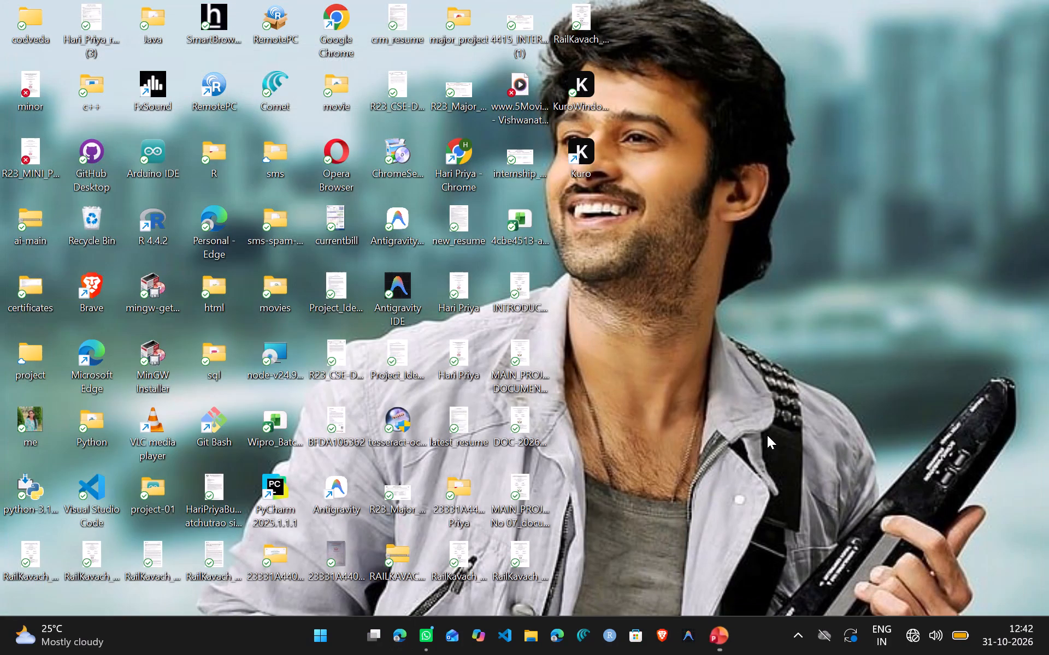
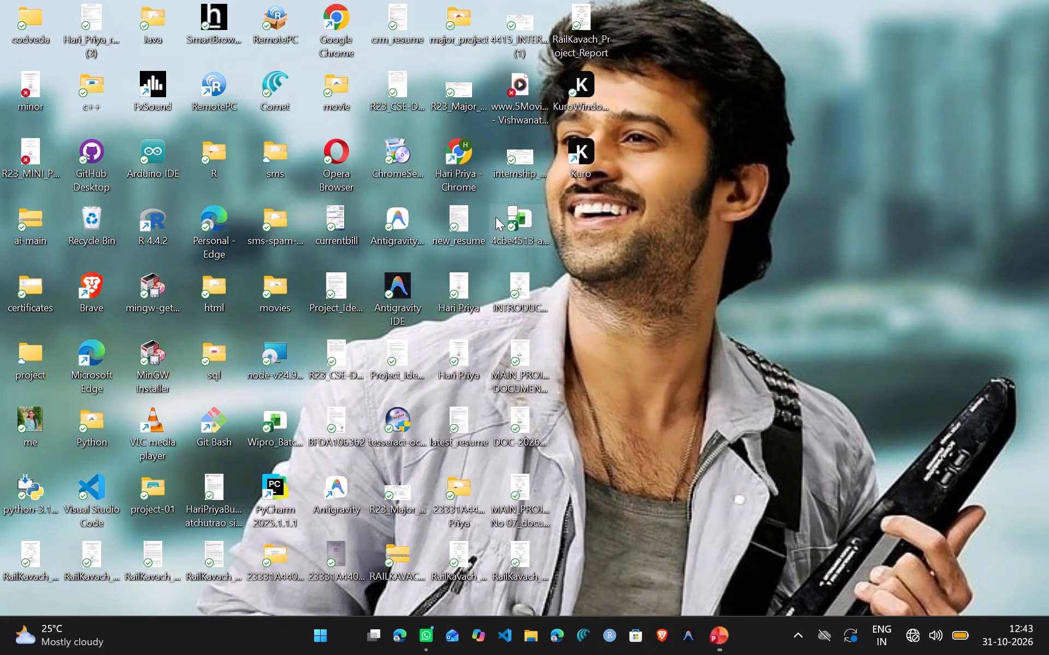
Open Google Chrome with the personal profile using its desktop shortcut.
double_click(463, 145)
Turn on Wi-Fi in the Windows quick settings.
key("super+a")
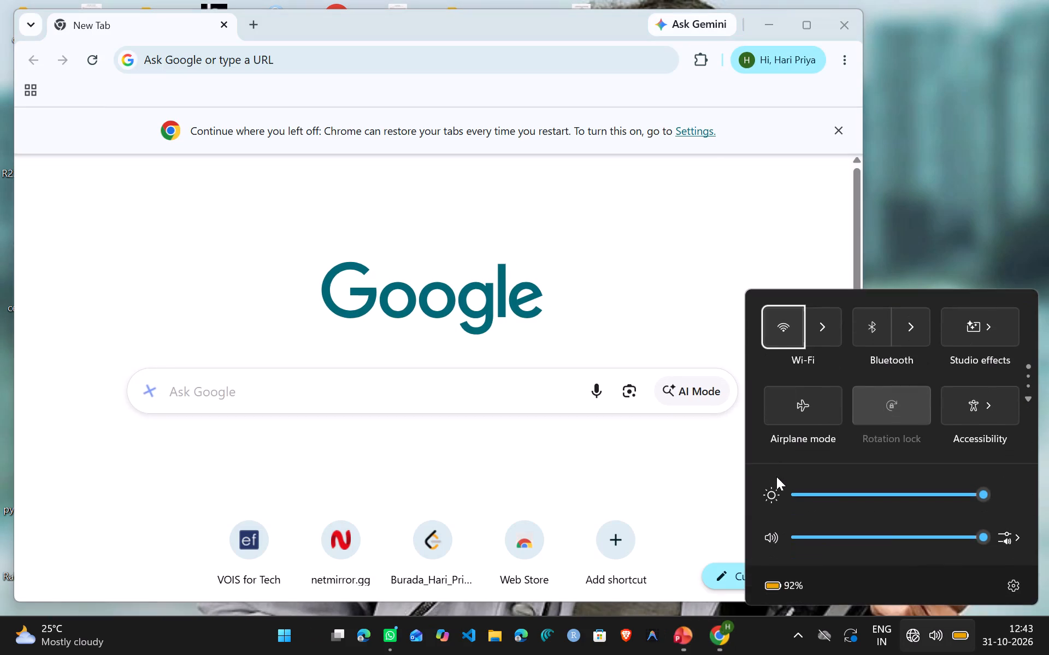
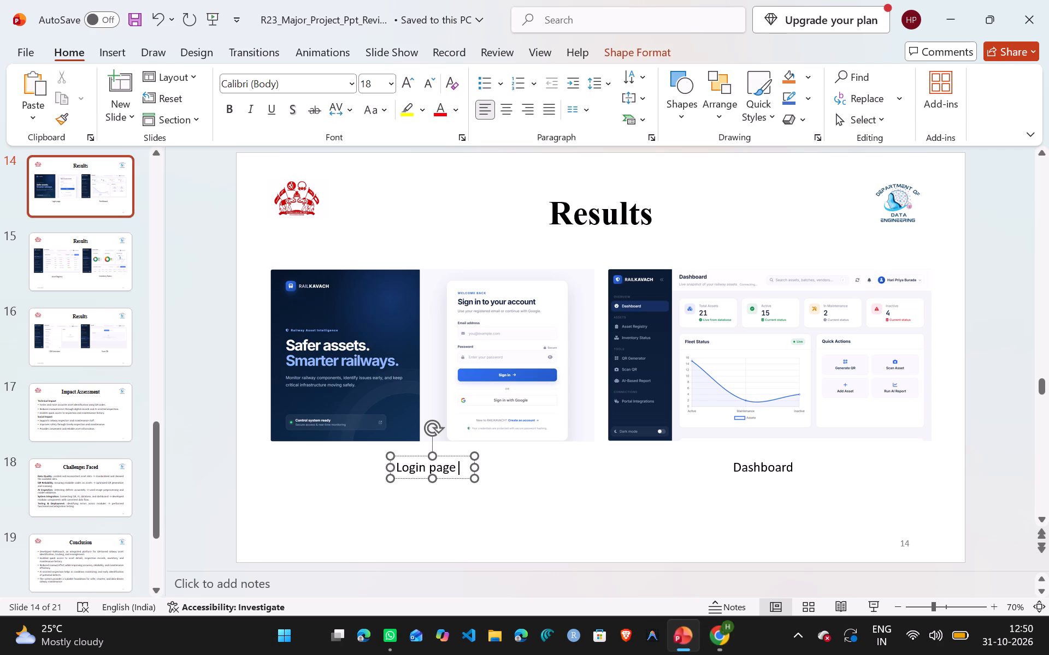
type("for")
key("space")
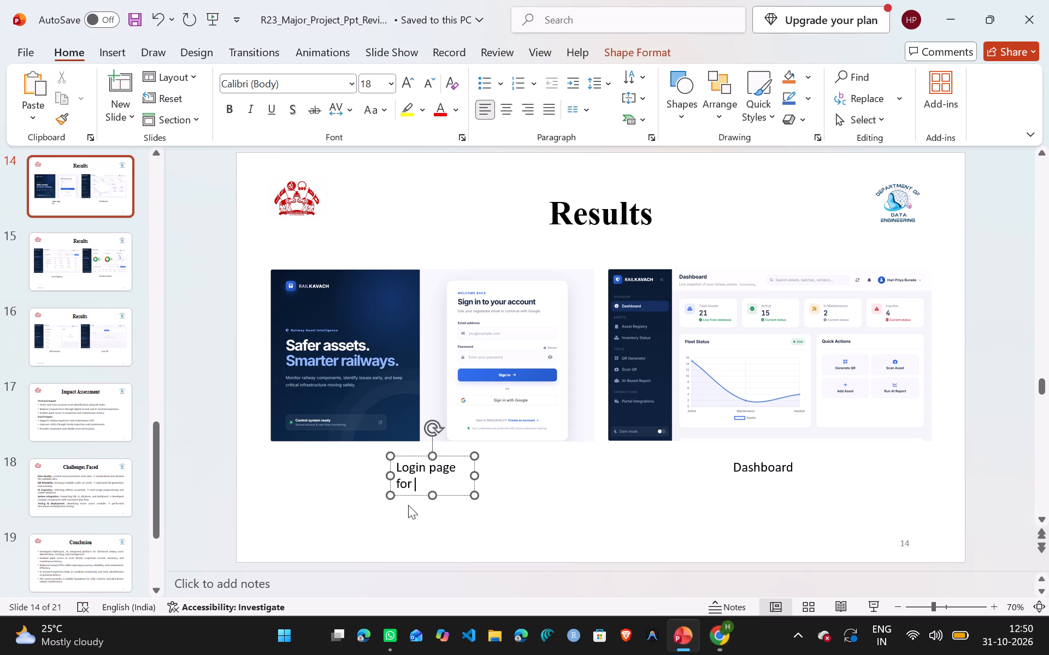
left_click_drag(416, 496, 336, 490)
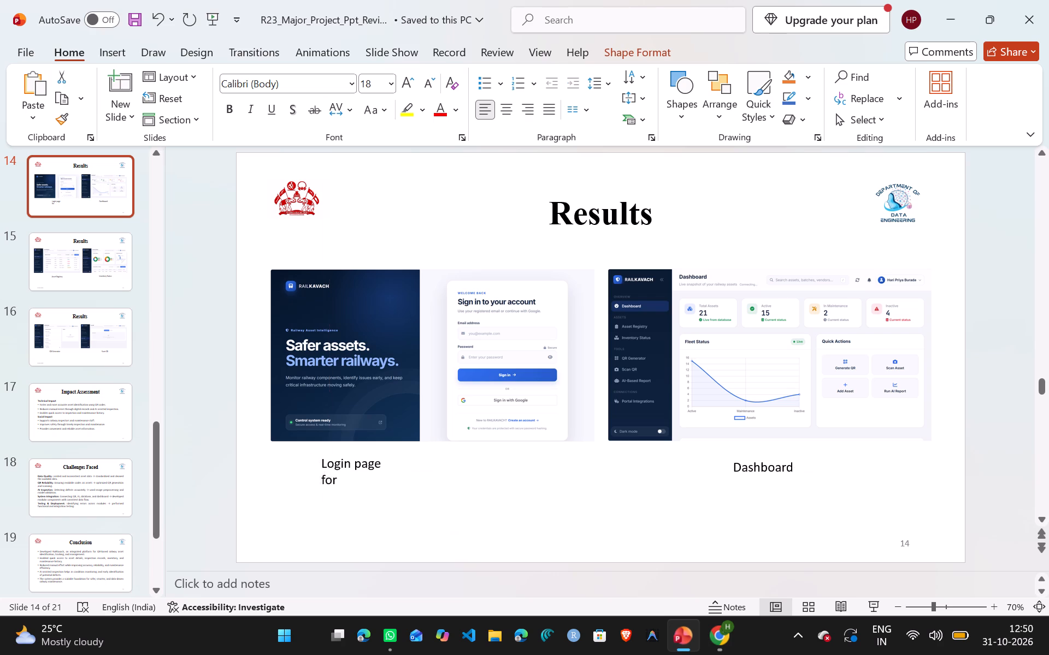
left_click_drag(336, 490, 323, 486)
left_click_drag(385, 485, 549, 472)
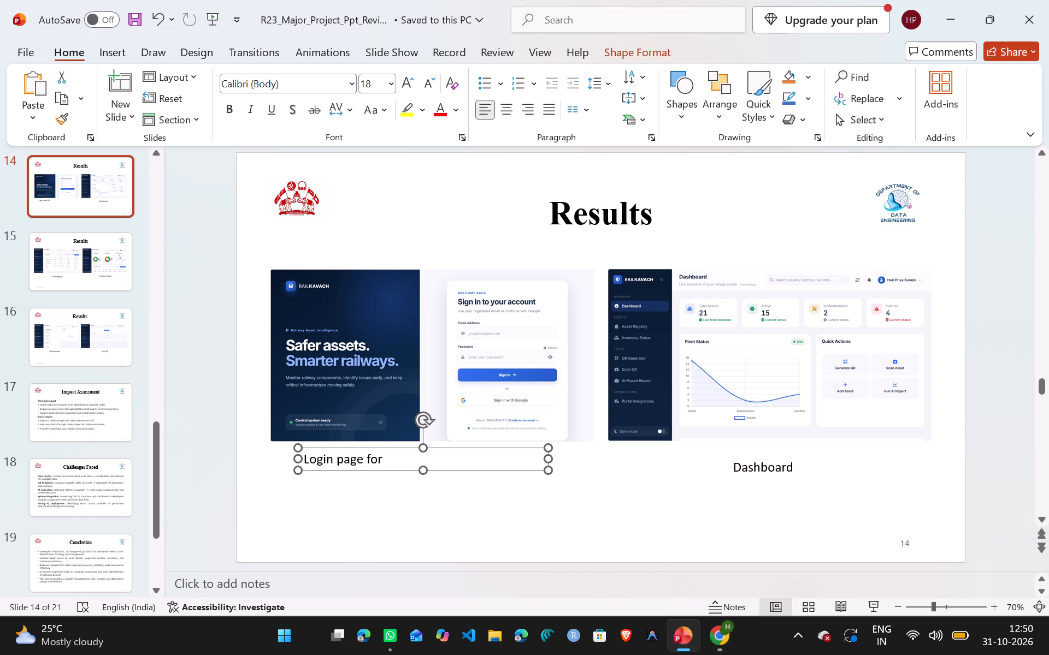
Complete the login screenshot's caption so that it reads "Login page for Railkavach".
left_click(389, 461)
left_click(368, 457)
key("Right")
key("Right")
key("Right")
key("Right")
key("Right")
key("Right")
key("Right")
key("Right")
type("kavach")
left_click(422, 507)
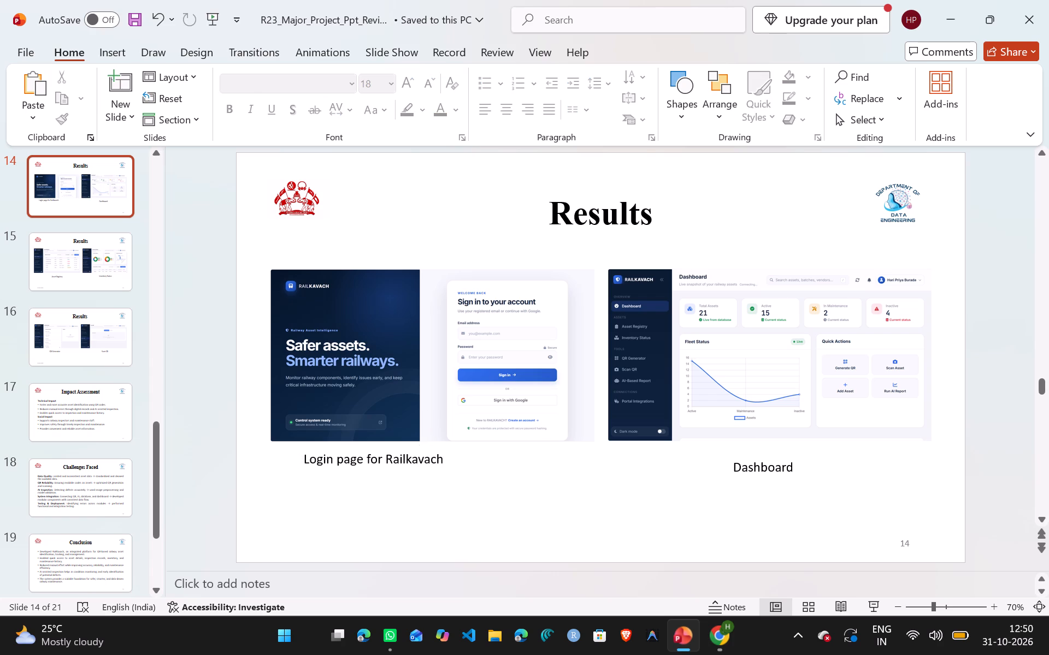
Move the "Login page for Railkavach" caption slightly rightward beneath the login screenshot.
left_click(444, 459)
left_click_drag(447, 466, 474, 465)
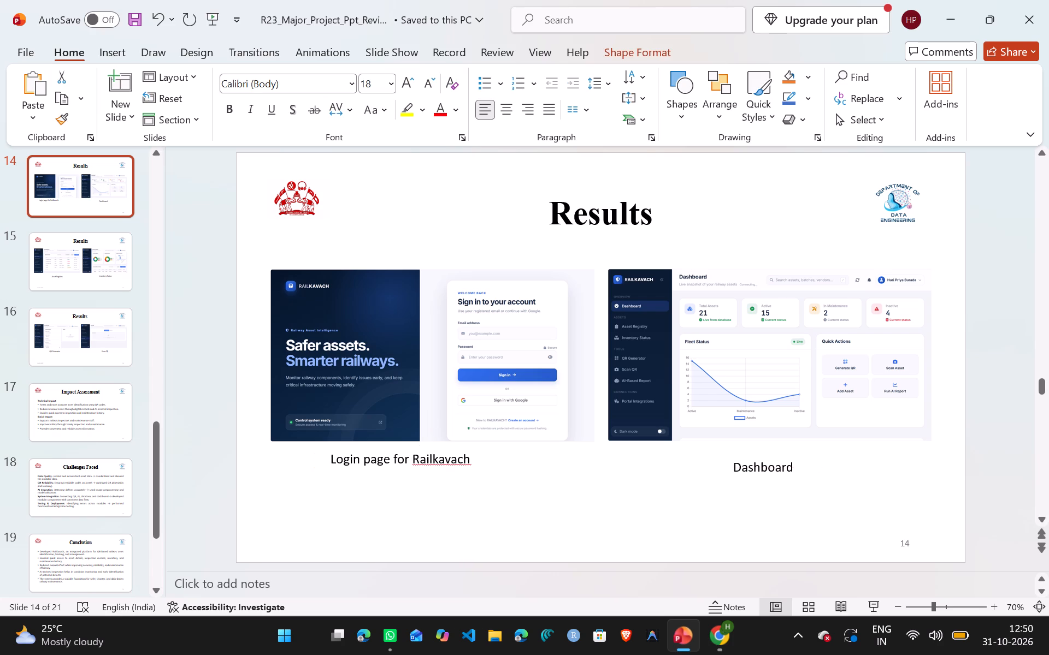
left_click_drag(474, 465, 481, 465)
Move the "Dashboard" caption under the dashboard screenshot, level with the login page caption.
left_click(755, 466)
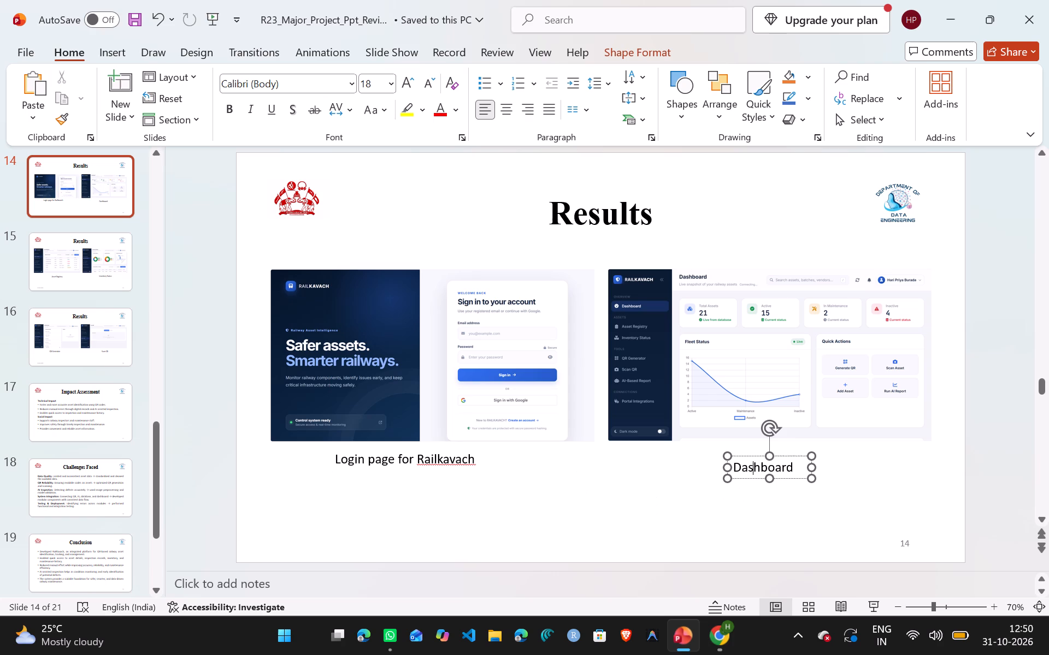
left_click_drag(791, 482, 800, 469)
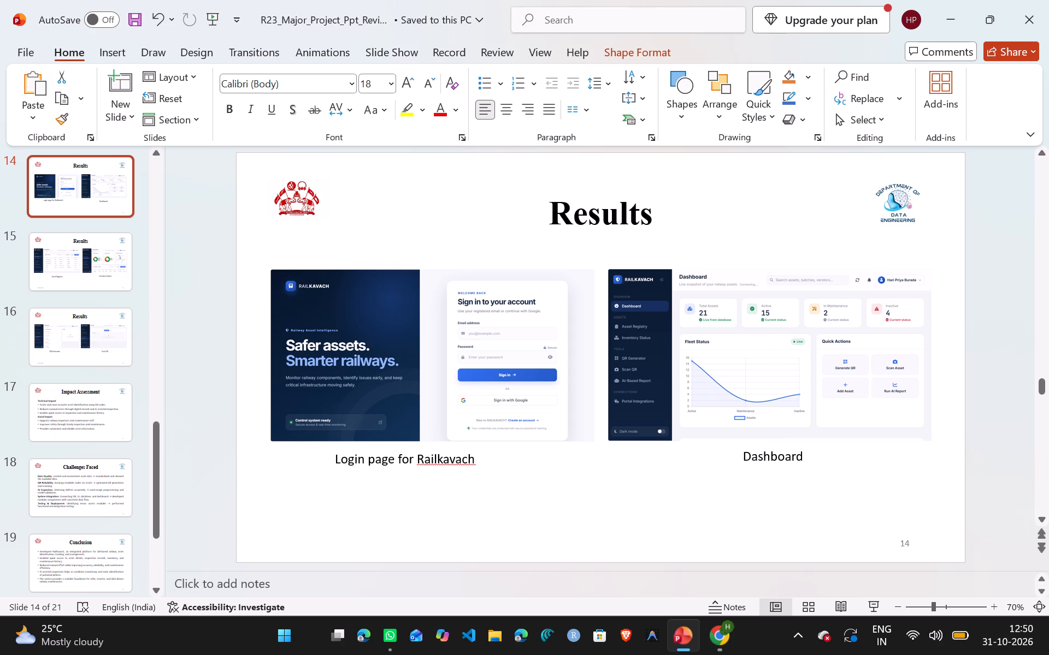
left_click_drag(800, 469, 802, 473)
left_click_drag(802, 473, 808, 473)
left_click(473, 489)
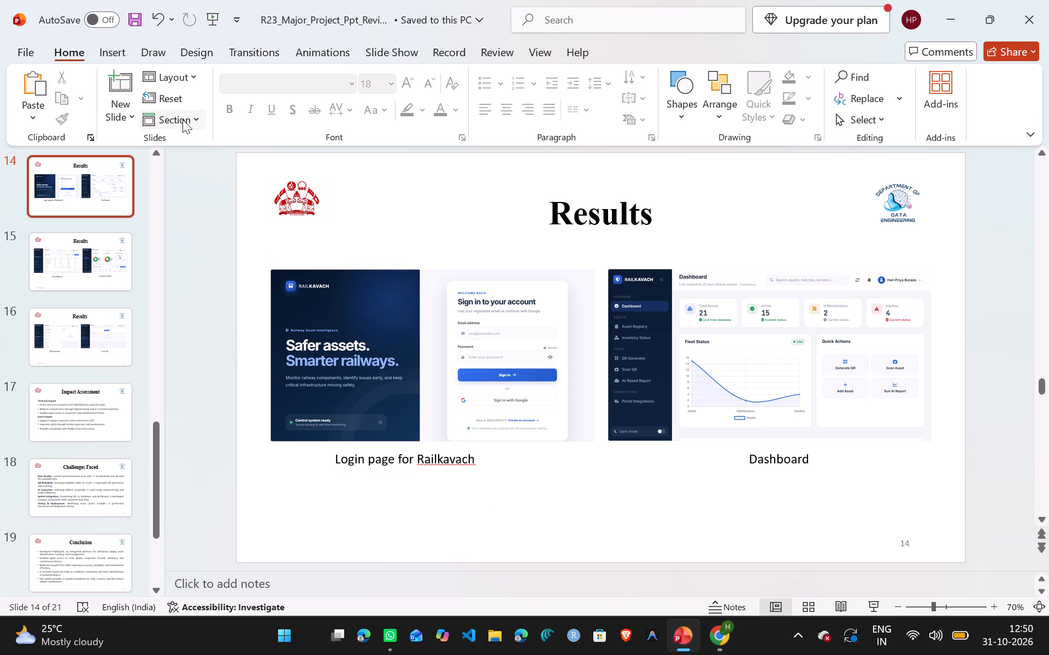
Bring up the options for inserting a new element on the Results slide.
left_click(118, 60)
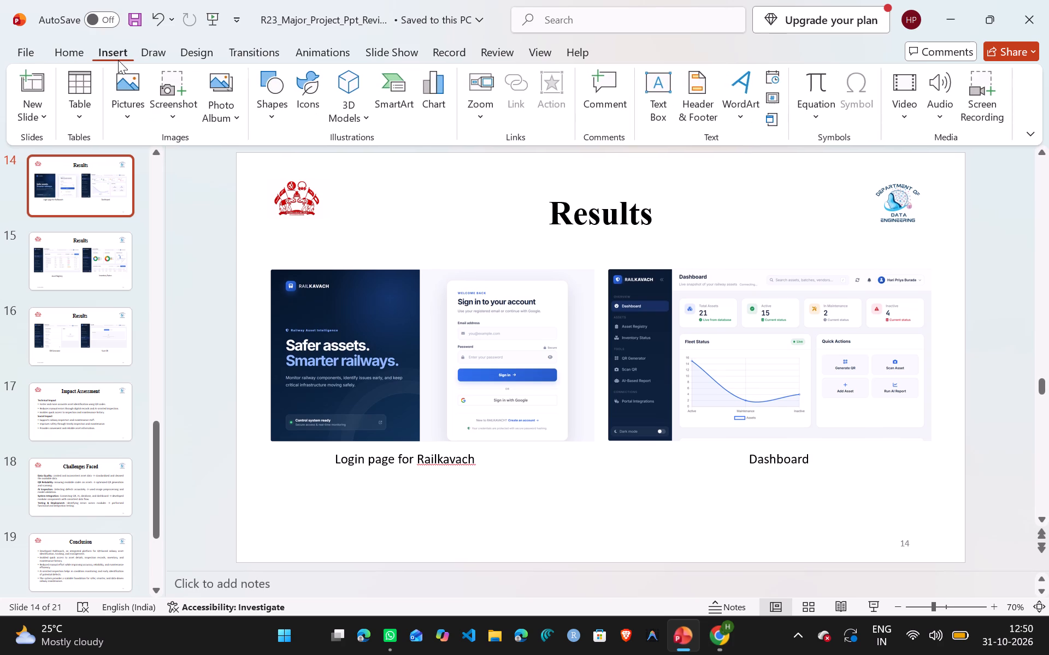
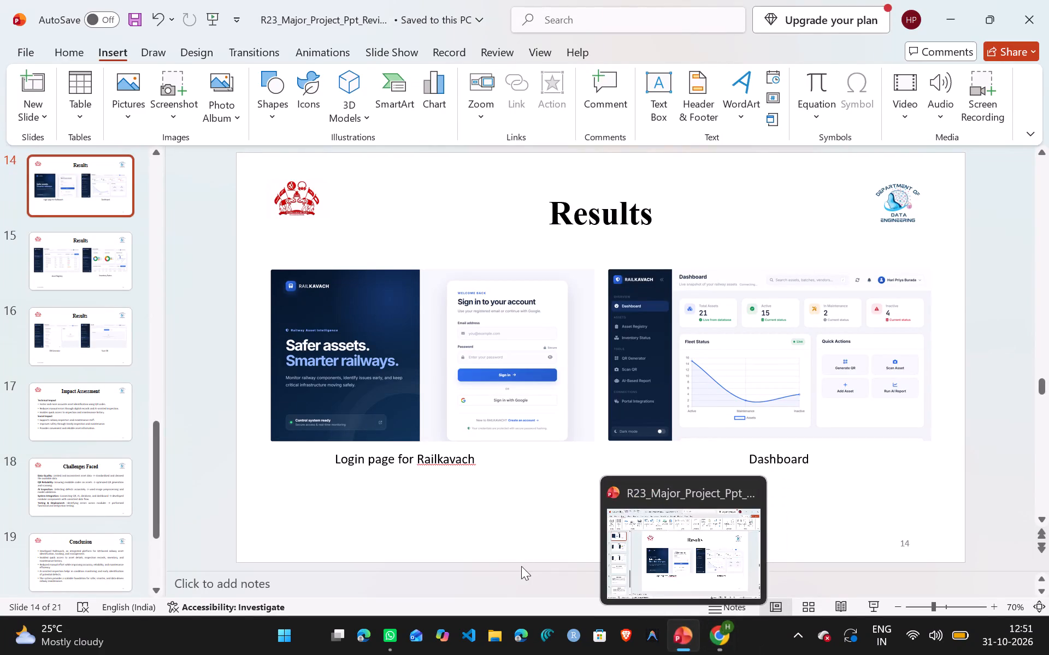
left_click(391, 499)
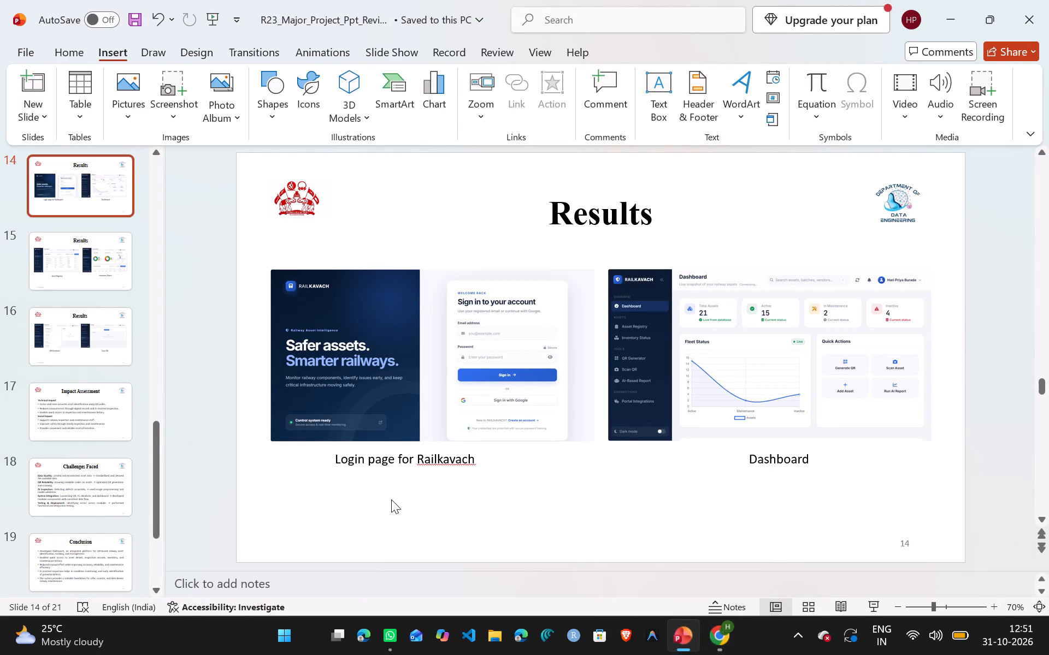
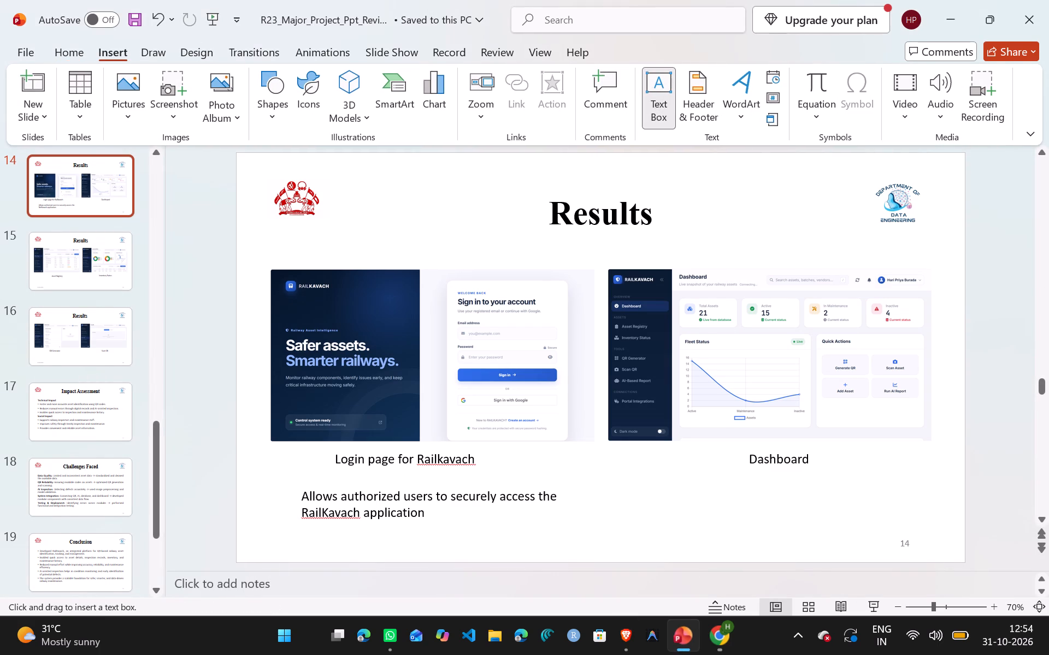
left_click_drag(634, 472, 911, 512)
key("ctrl+v")
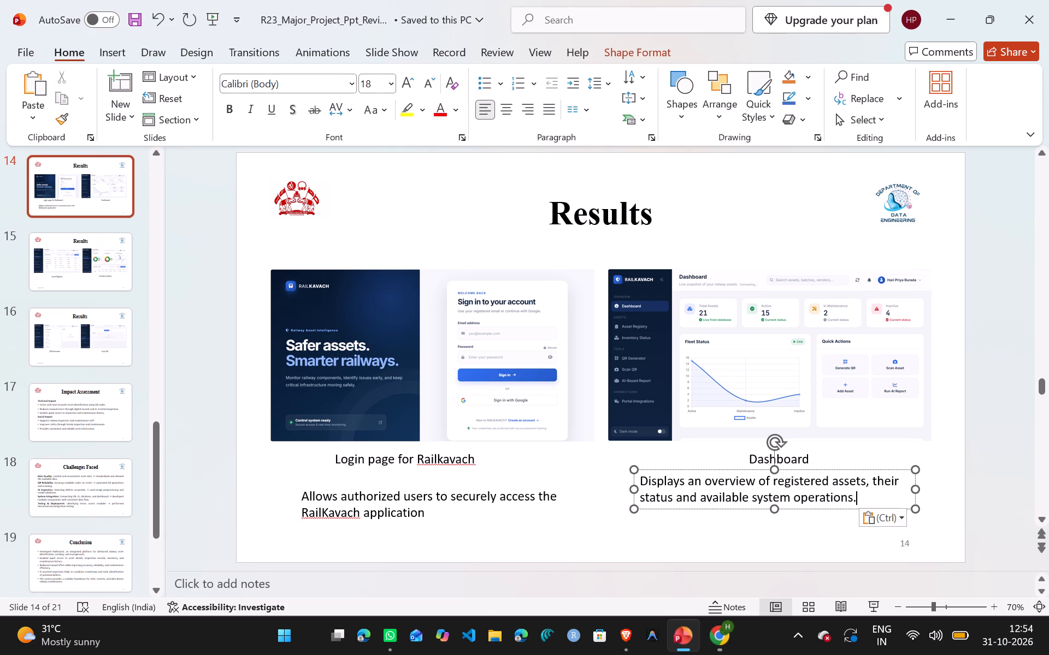
Move the login page description slightly up and to the left, closer to its caption.
left_click(562, 519)
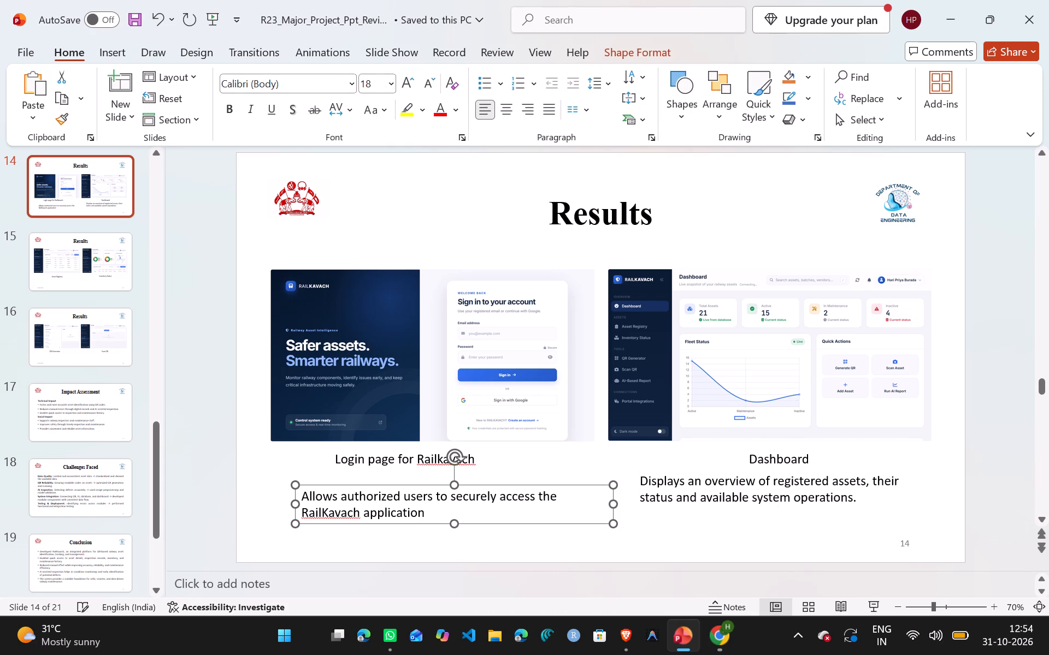
left_click_drag(558, 524, 549, 515)
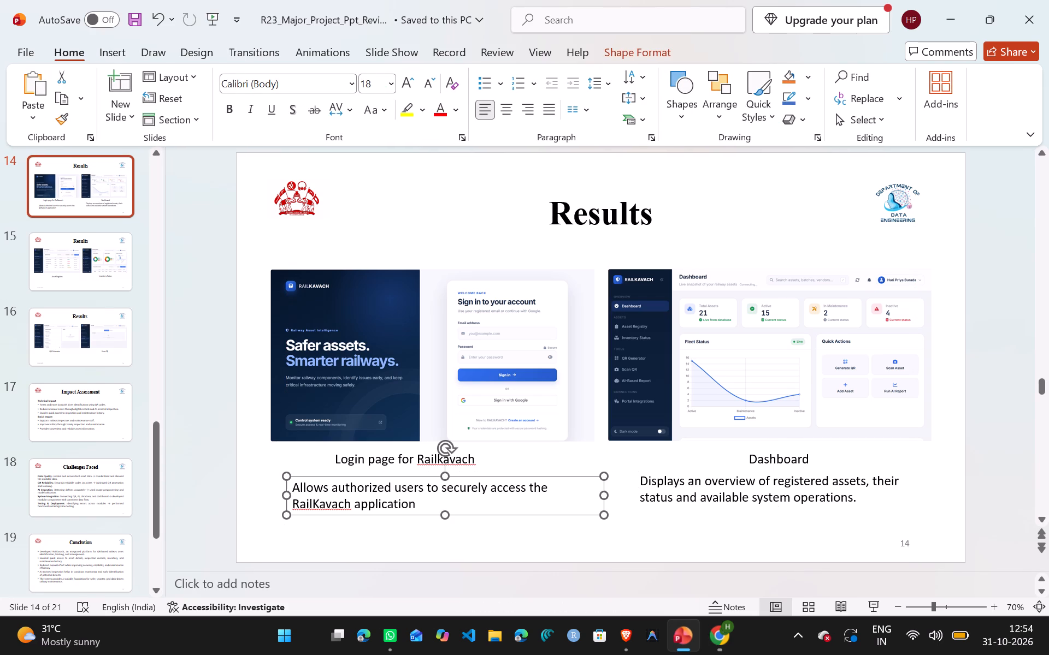
Move the Dashboard description slightly down so it lines up horizontally with the login page description.
left_click(735, 500)
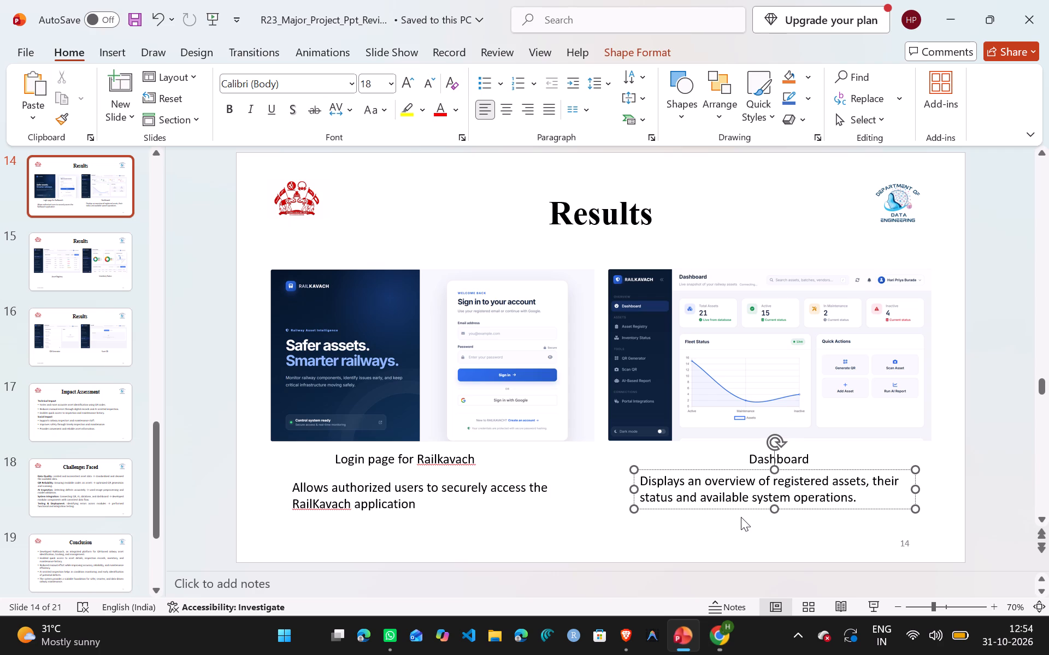
left_click(741, 517)
left_click(731, 503)
left_click(731, 503)
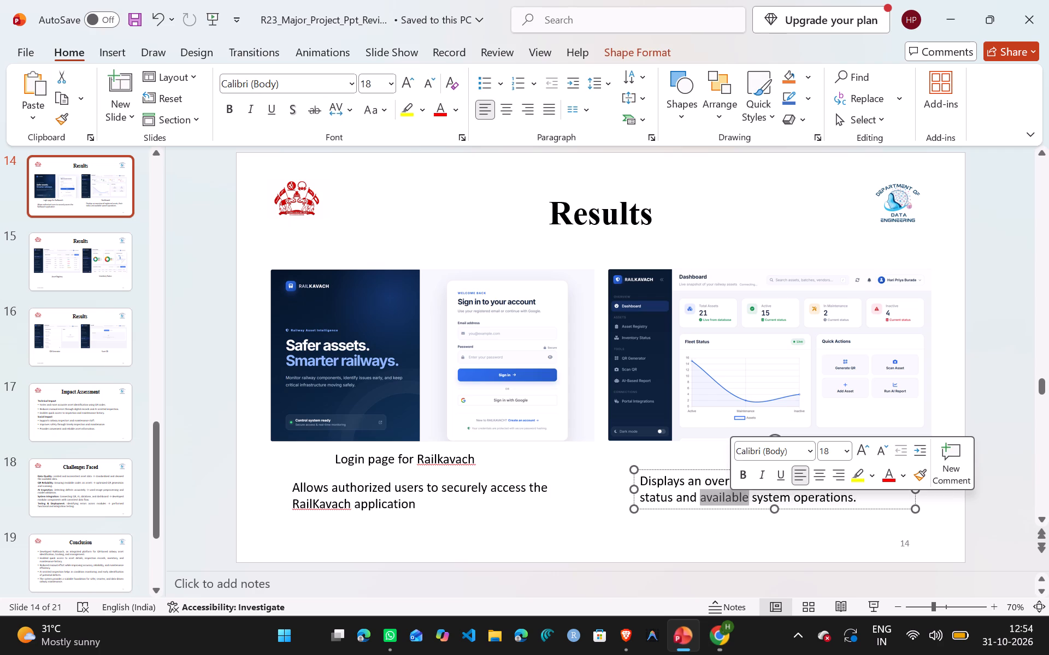
left_click(731, 507)
left_click(731, 507)
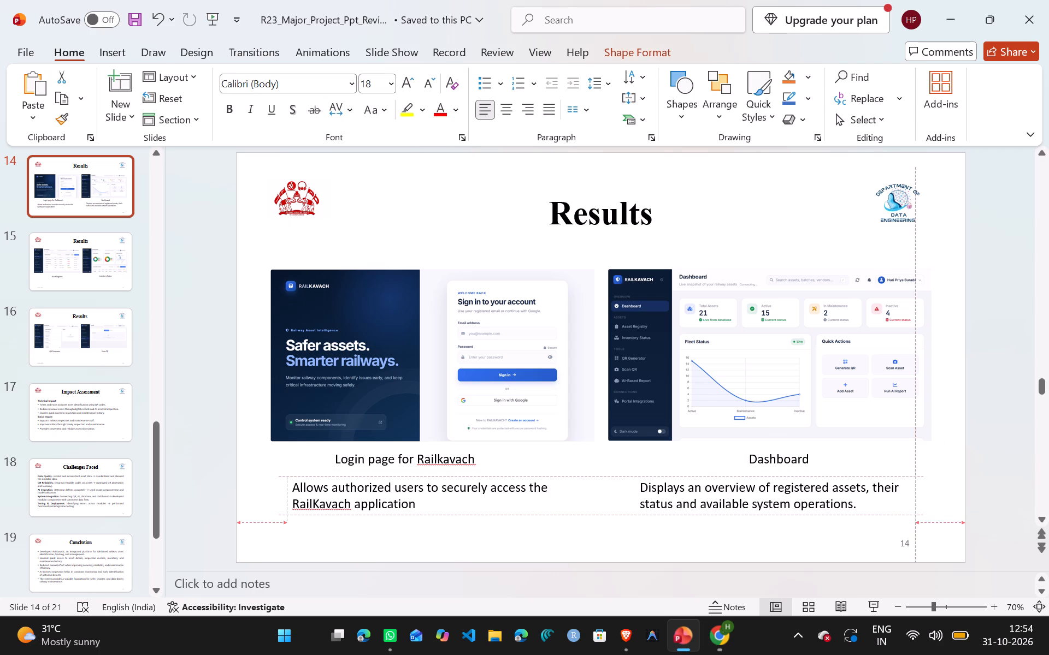
left_click(734, 528)
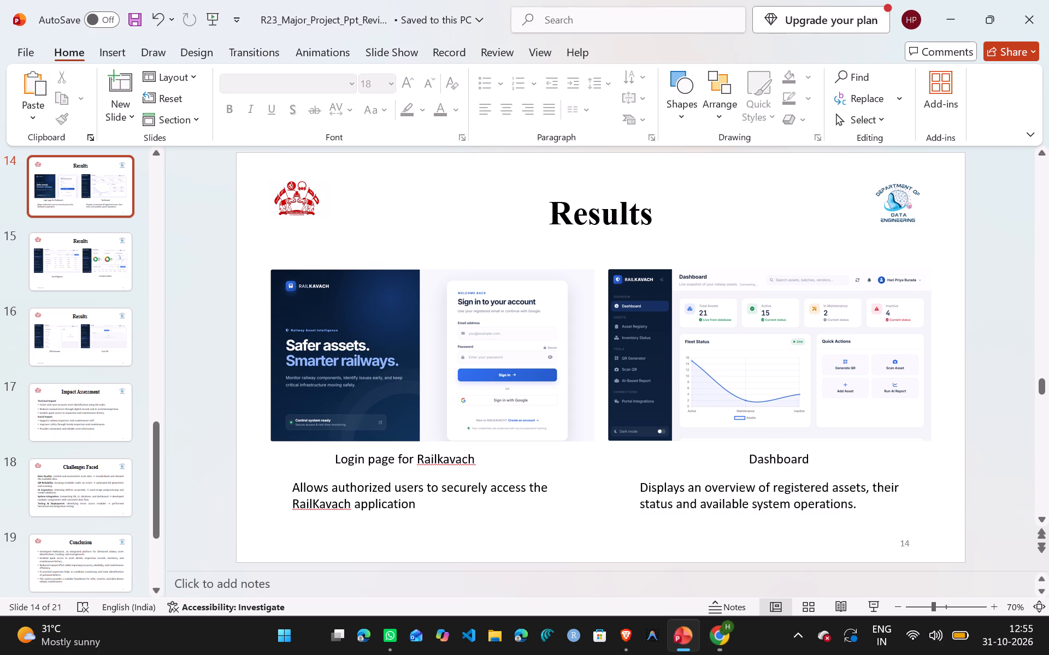
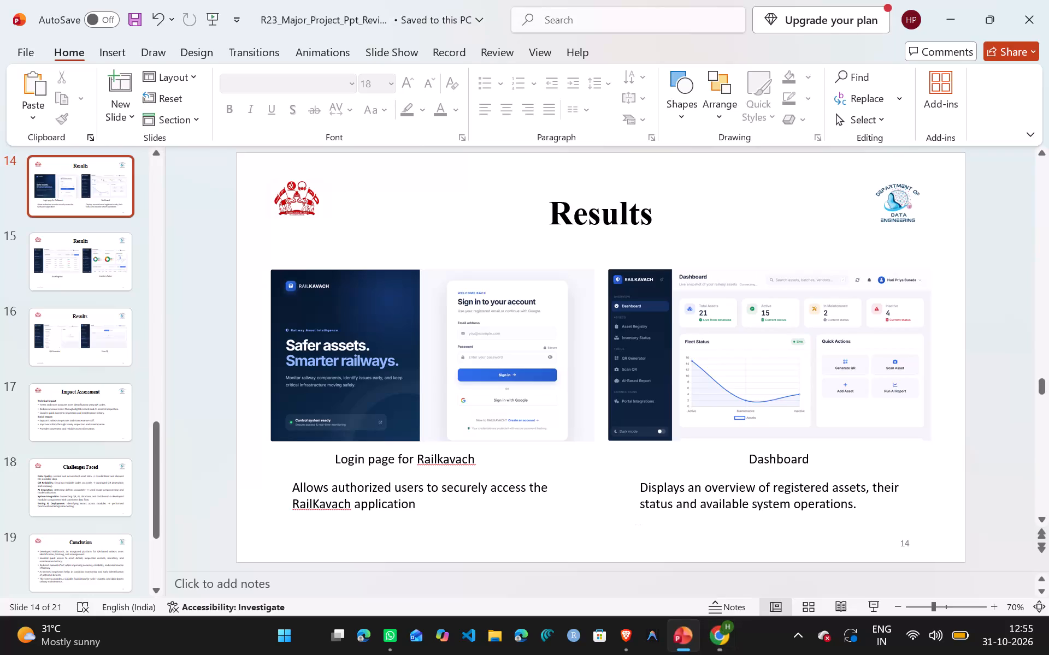
Replace the caption under the login page screenshot on slide 14 with "User Login Interface".
left_click(426, 457)
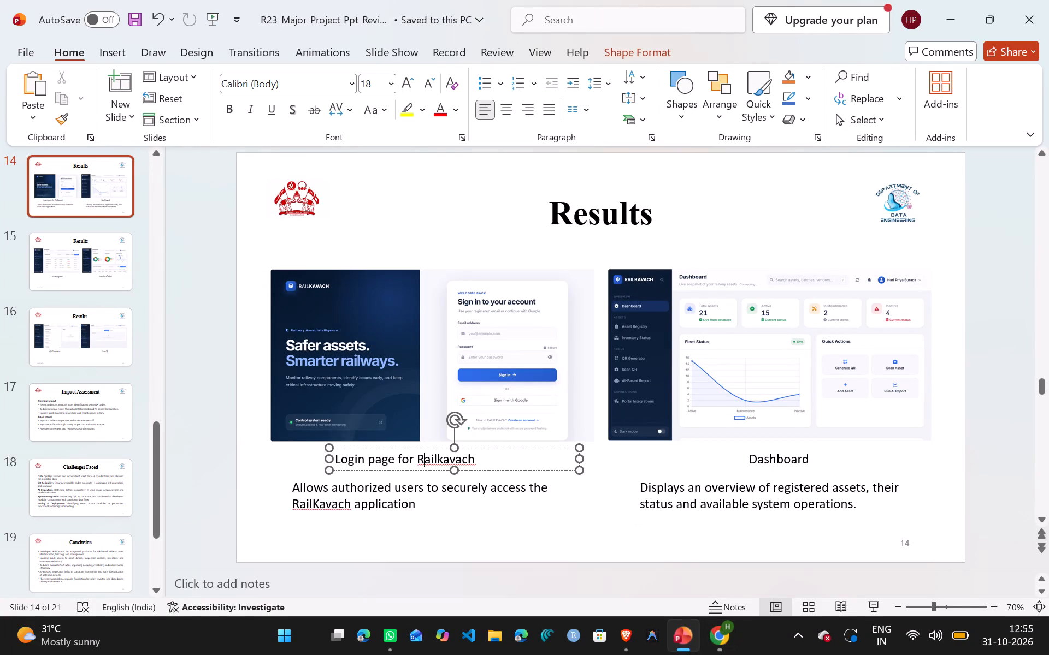
key("ctrl+a")
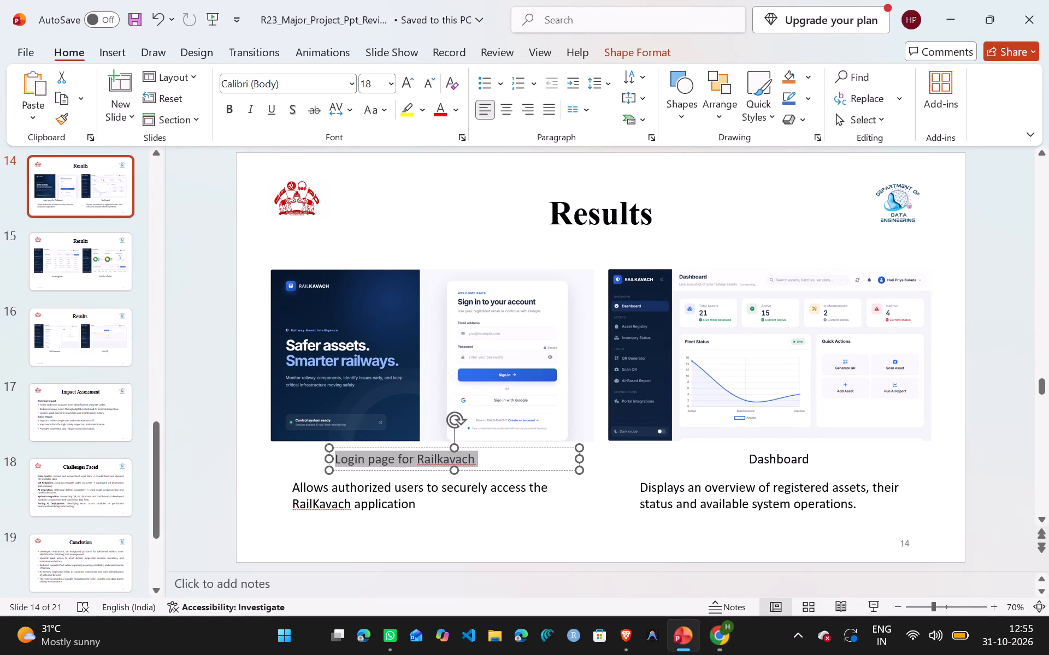
type("ser")
key("space")
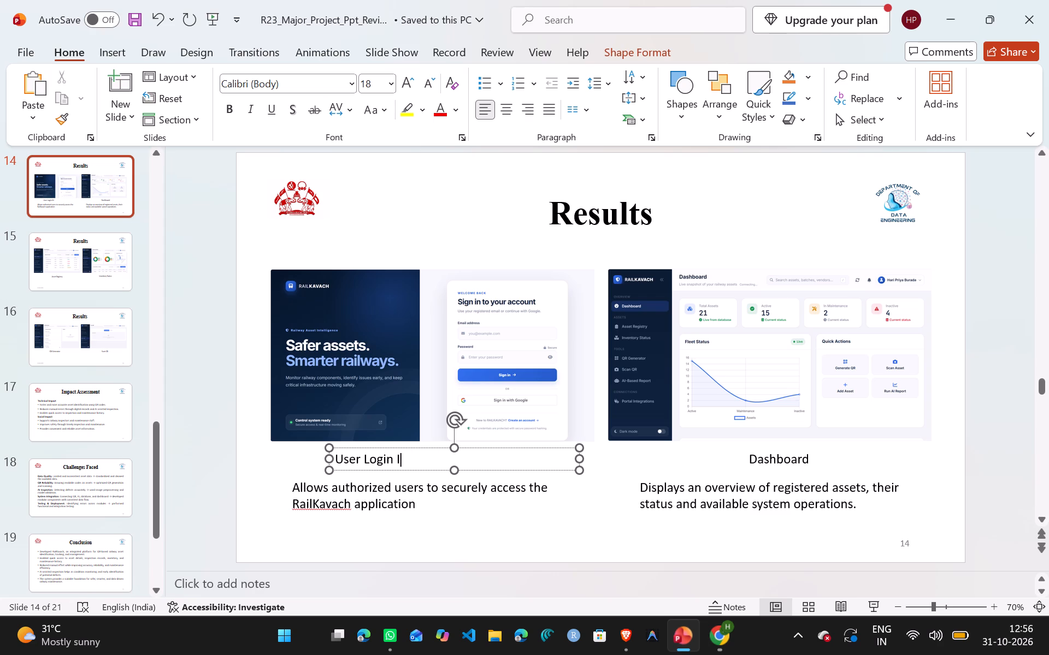
type("nterface")
Change the "Dashboard" caption to "Main Dashboard overview" and widen its text box so it fits on one line.
left_click(803, 462)
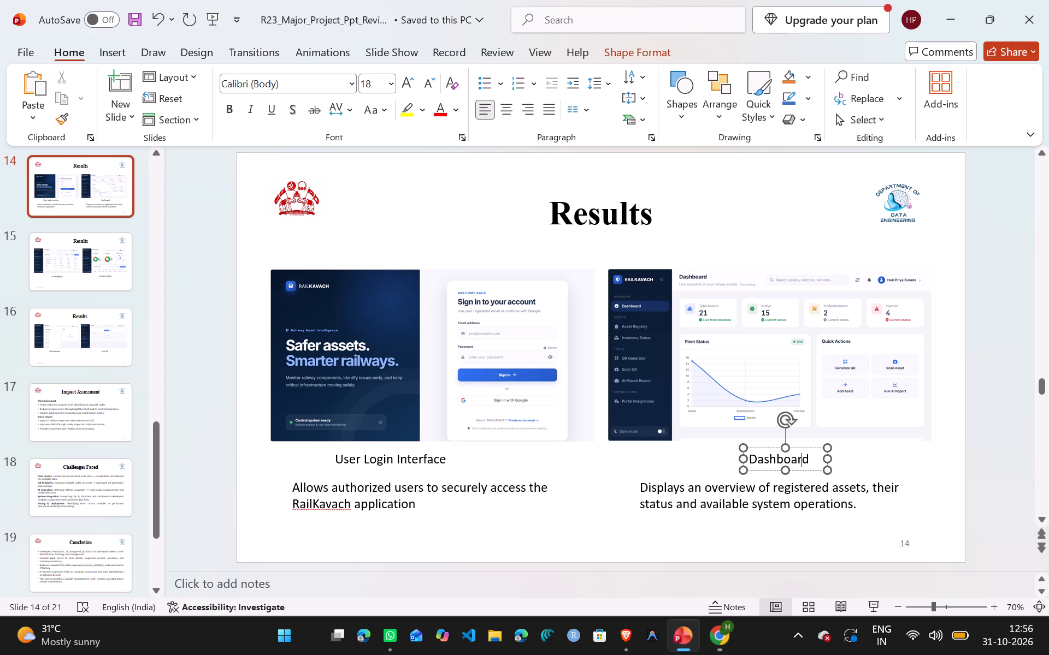
left_click(751, 462)
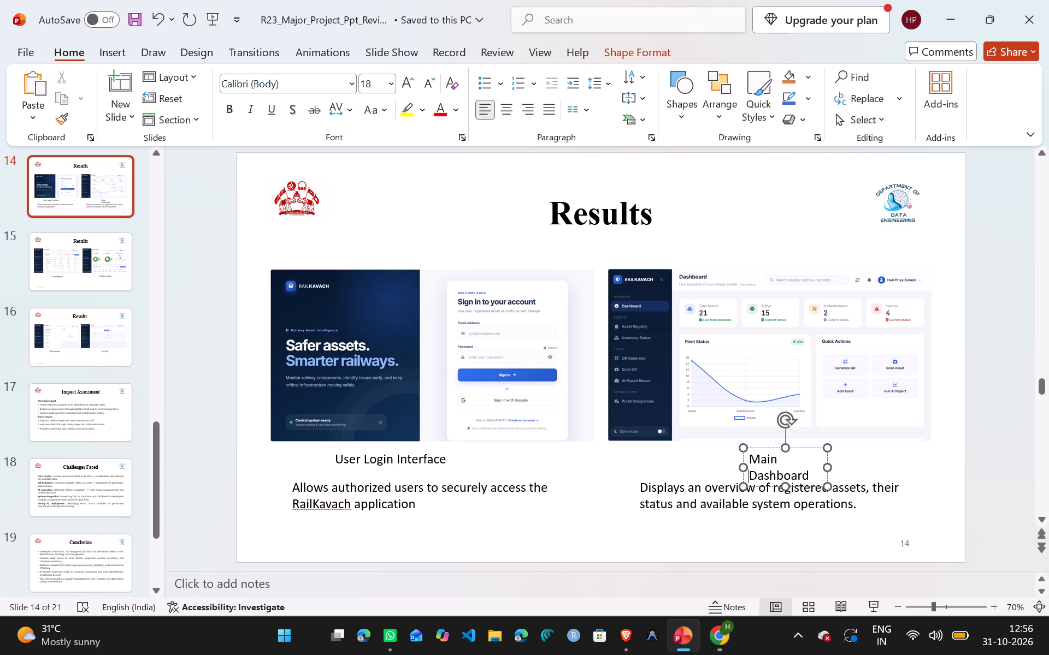
left_click(809, 474)
left_click(805, 473)
key("Right")
key("space")
type("overview")
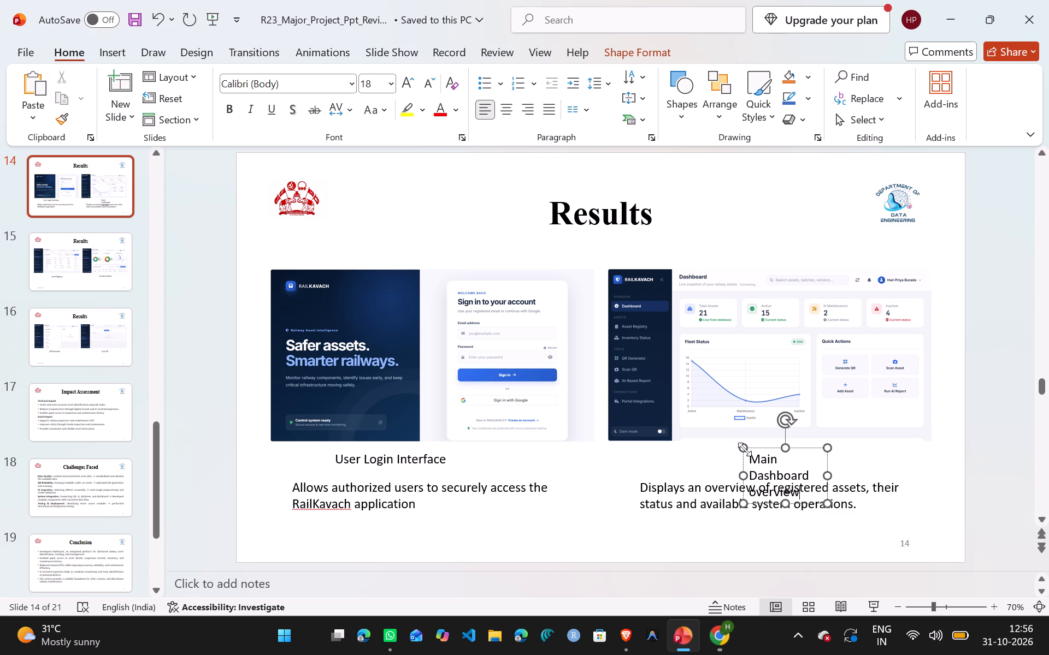
left_click_drag(745, 449, 640, 449)
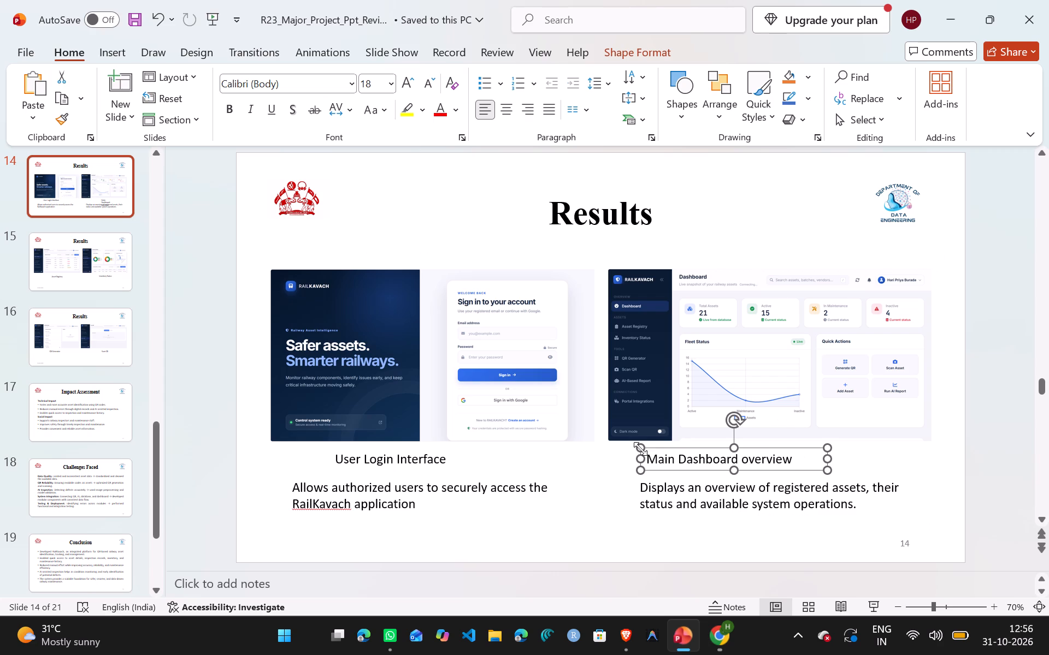
Move the "Main Dashboard overview" caption sideways to centre it beneath the dashboard screenshot, level with the login caption.
left_click_drag(791, 470, 831, 469)
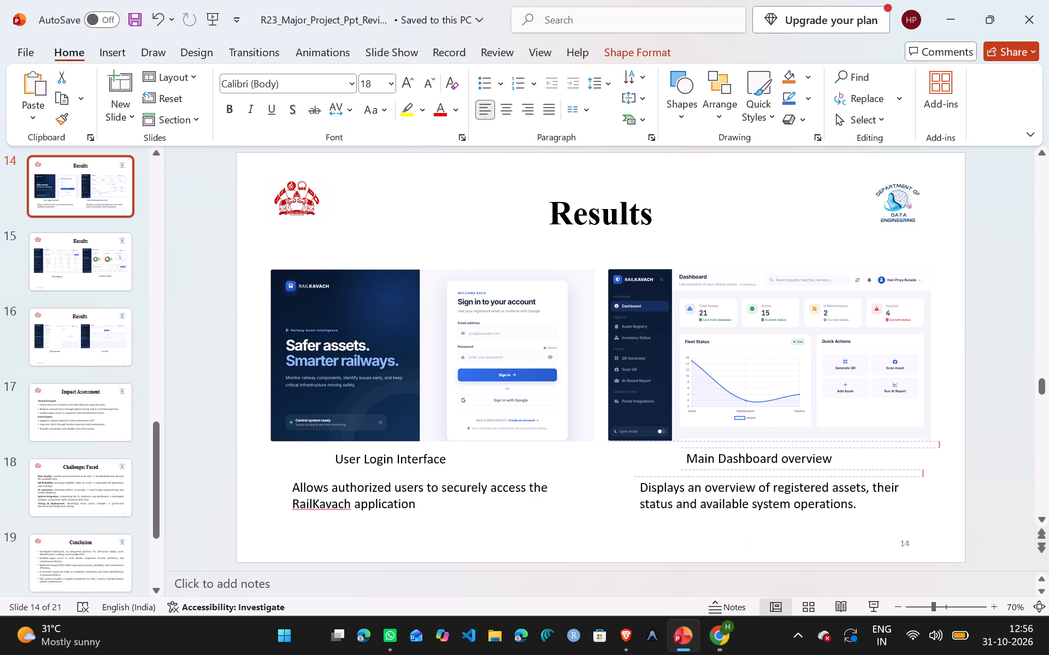
left_click_drag(831, 469, 831, 472)
left_click(817, 410)
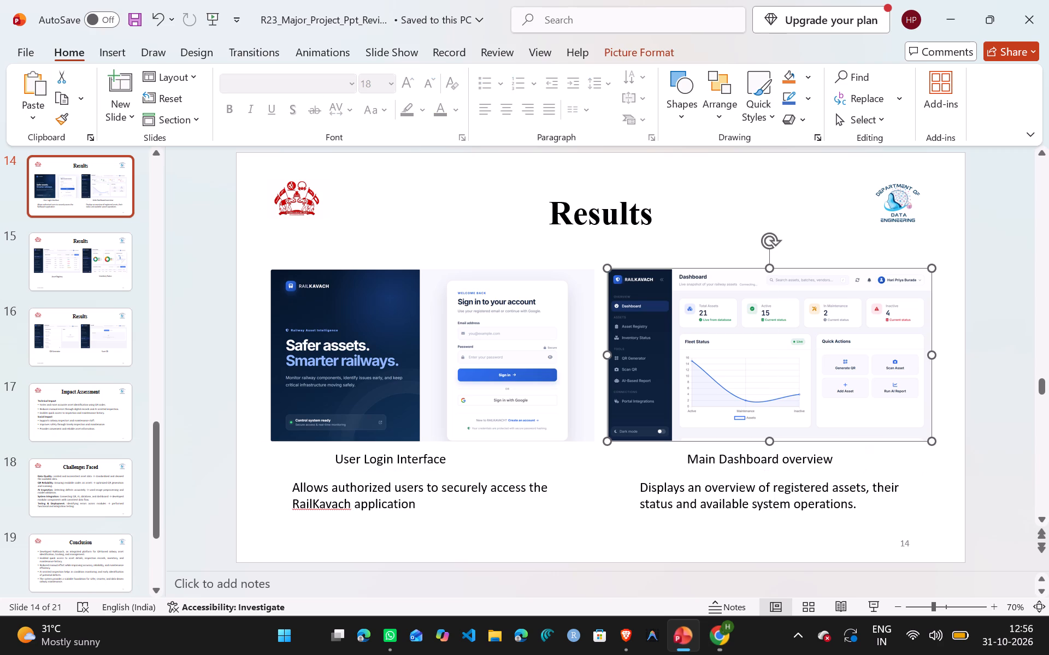
left_click(814, 457)
Shift the dashboard description slightly to the right beneath its caption, keeping it level with the login description.
left_click(813, 486)
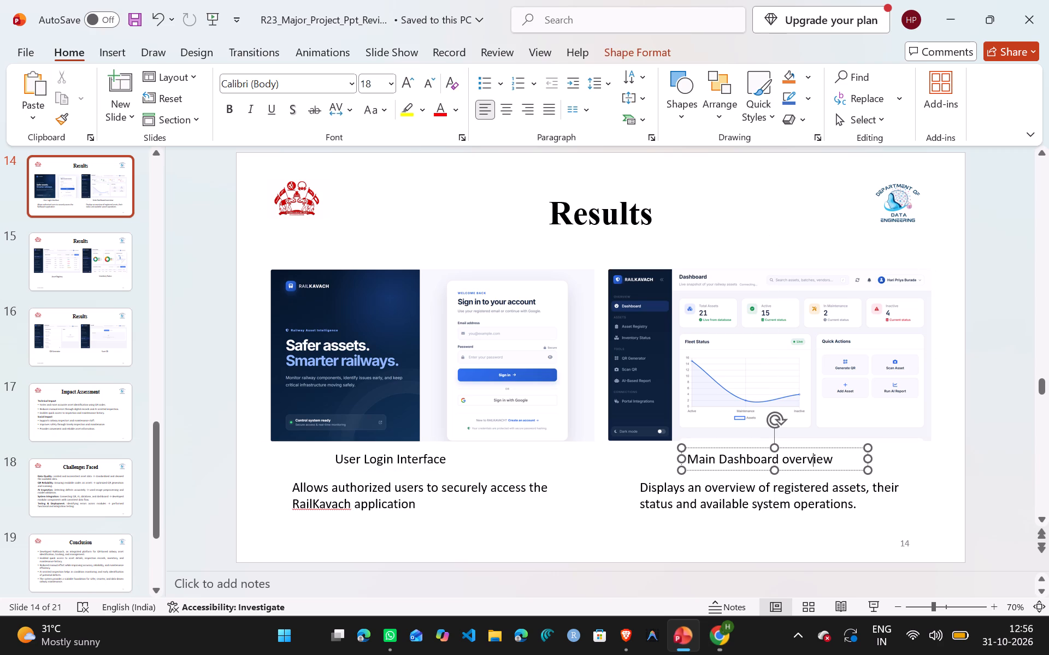
left_click_drag(826, 515, 832, 515)
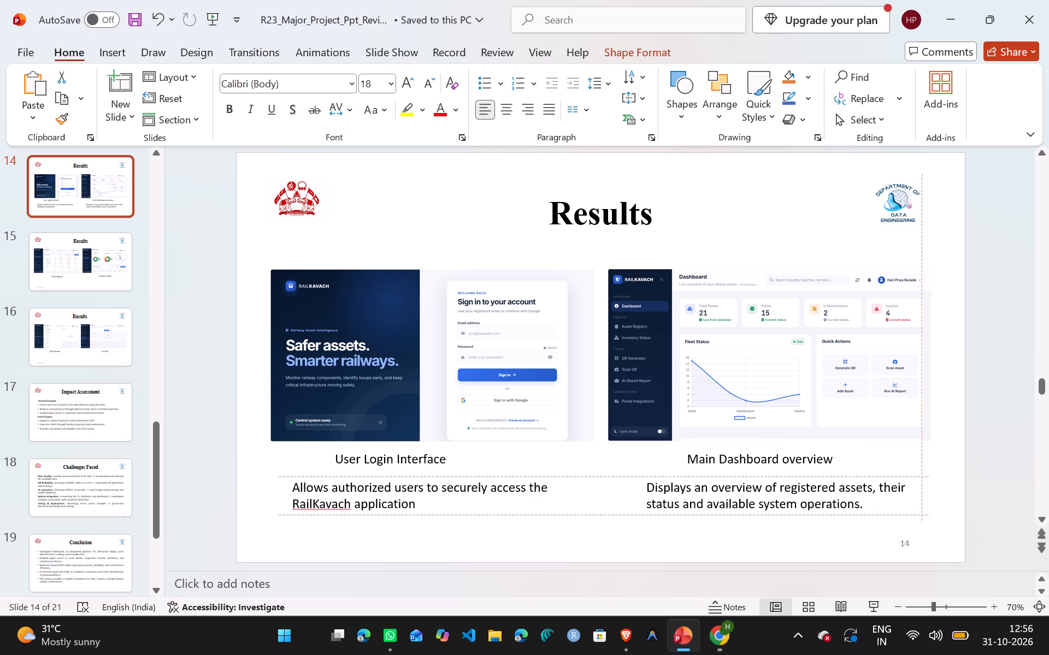
left_click_drag(832, 515, 831, 515)
left_click(680, 545)
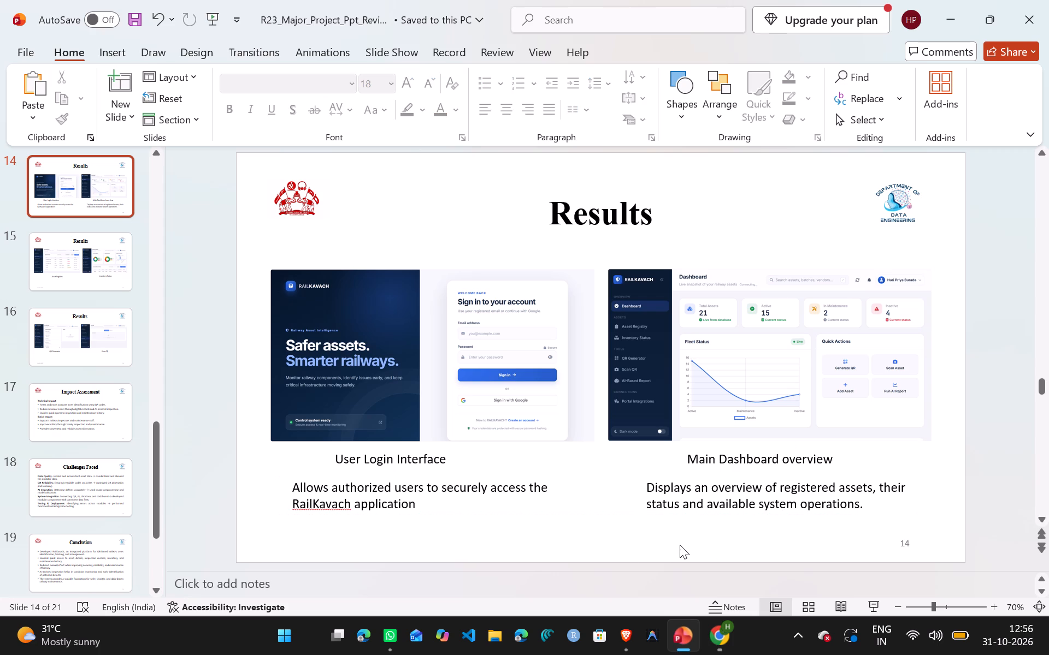
Go to Results slide 15 and open the "Asset Registry" caption for editing.
left_click(87, 255)
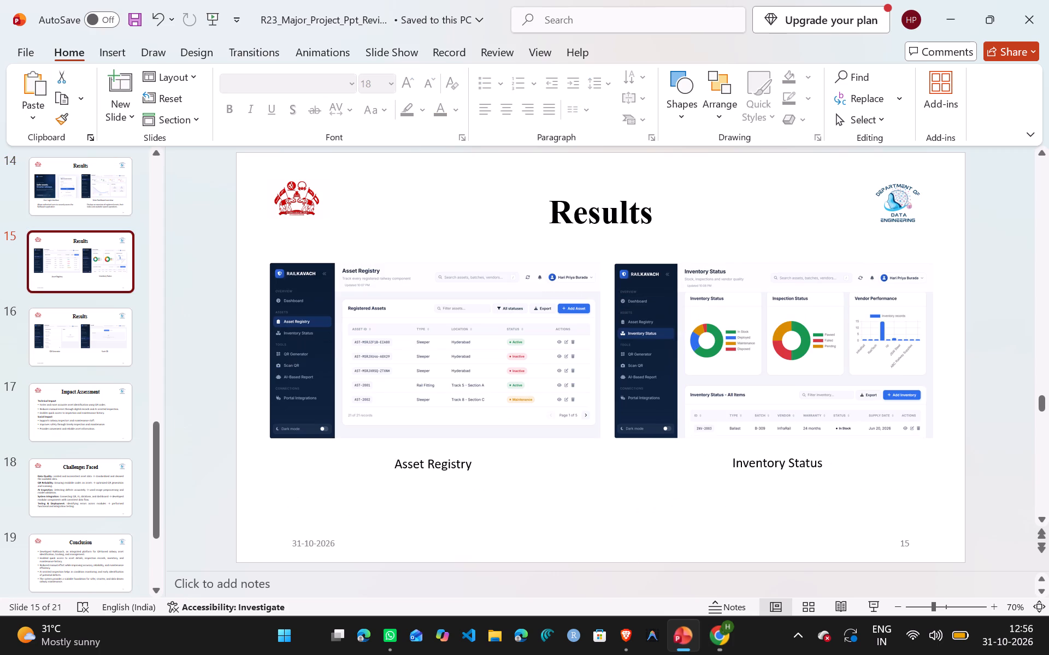
left_click(445, 468)
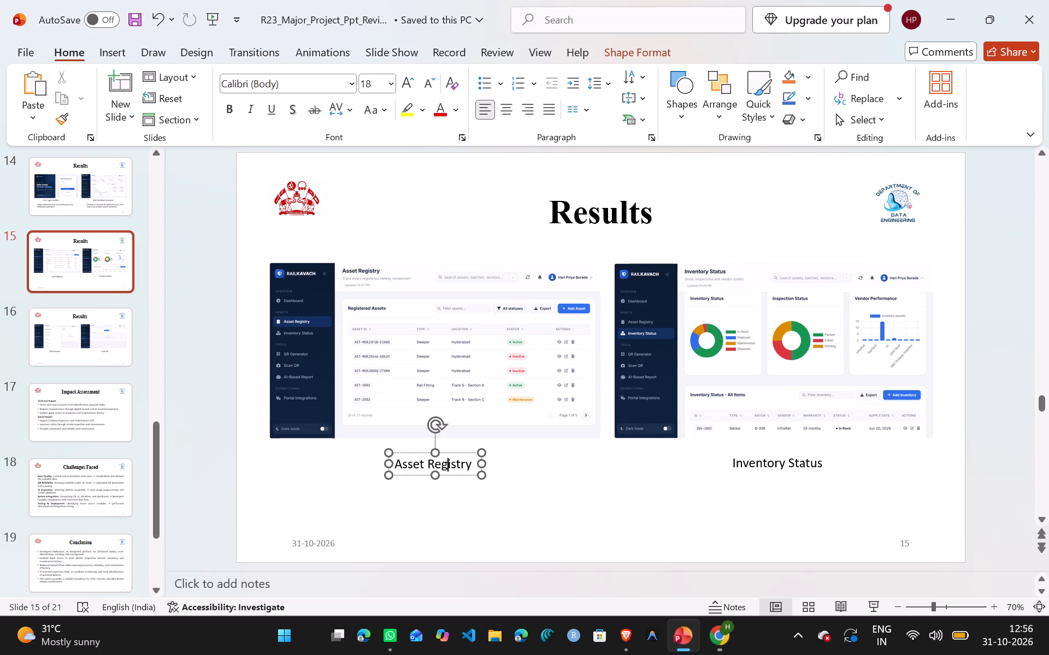
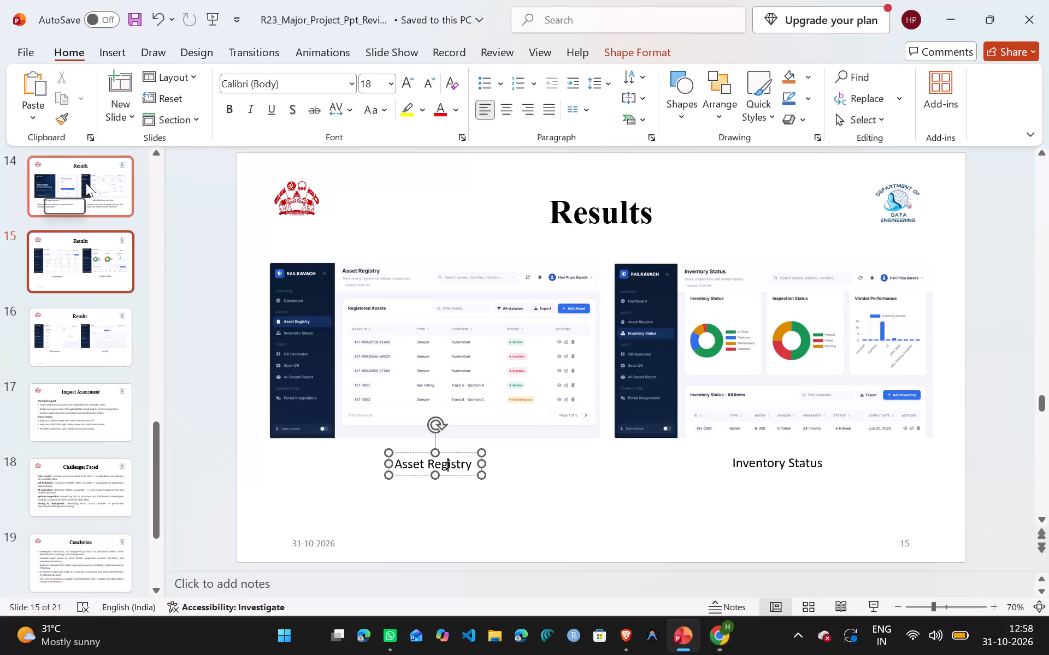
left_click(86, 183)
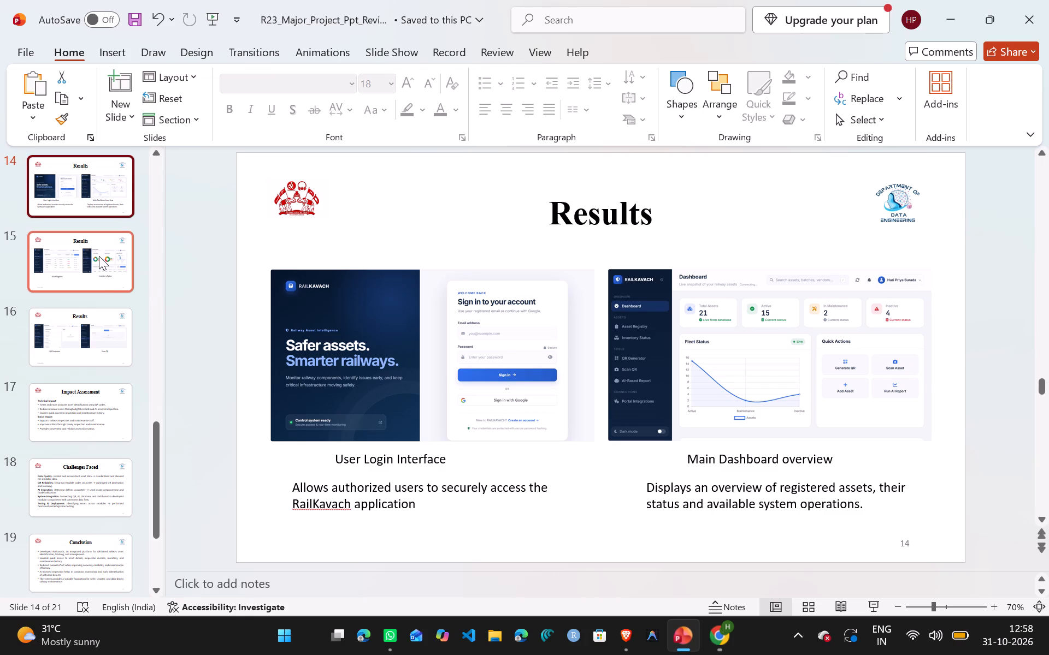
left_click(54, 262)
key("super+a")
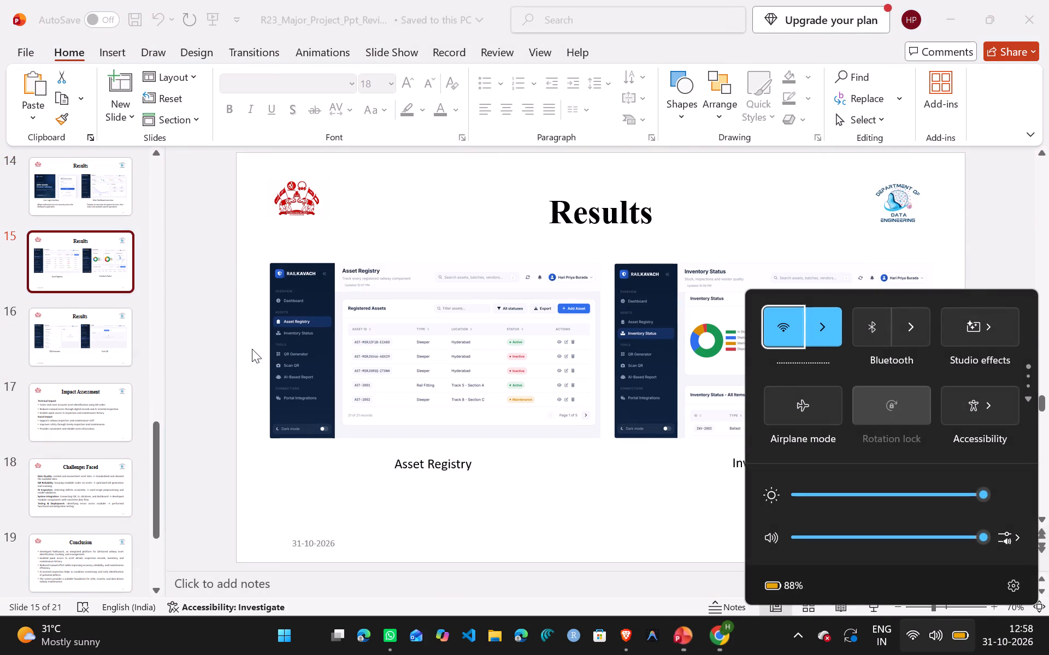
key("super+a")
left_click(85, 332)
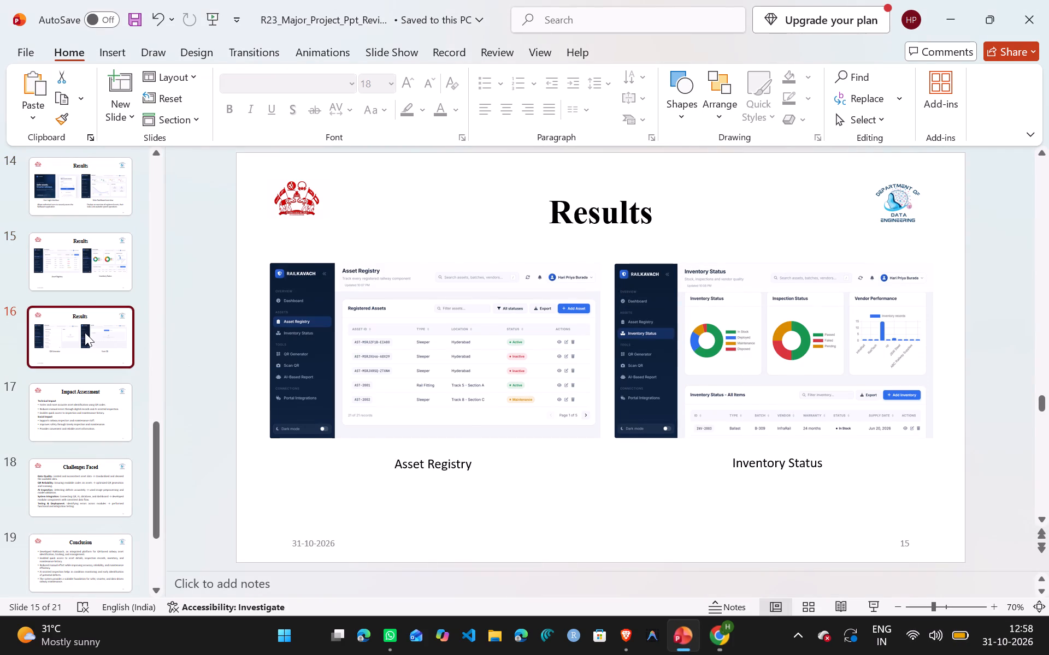
On Results slide 15, add "Railway componets" in front of "Asset Registry" in the caption under the asset registry screenshot.
left_click(109, 266)
left_click(407, 460)
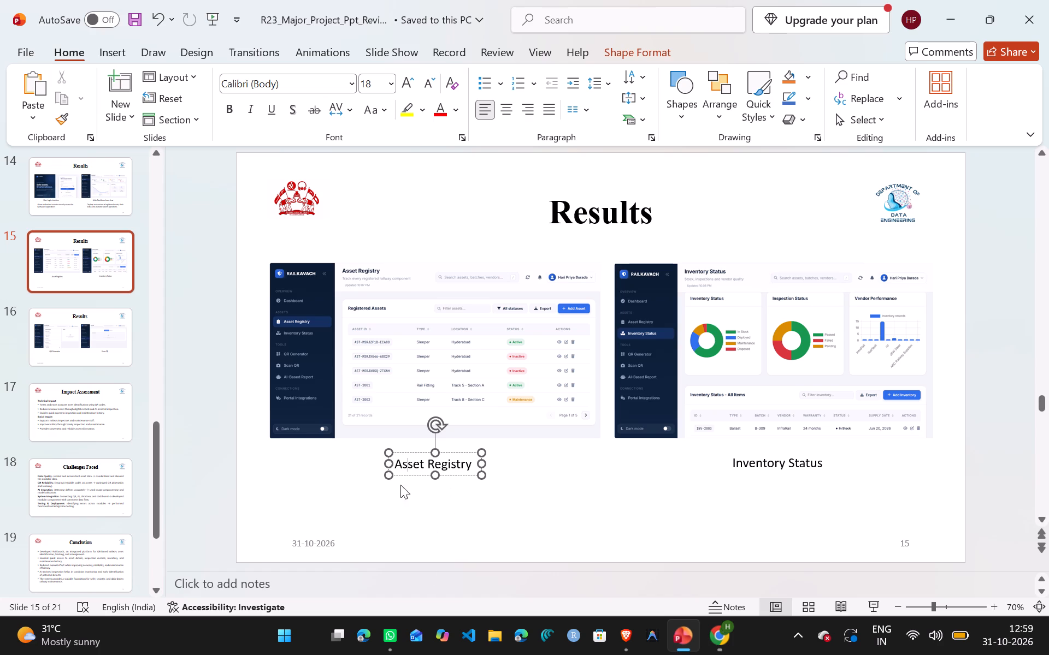
left_click(399, 465)
key("Left")
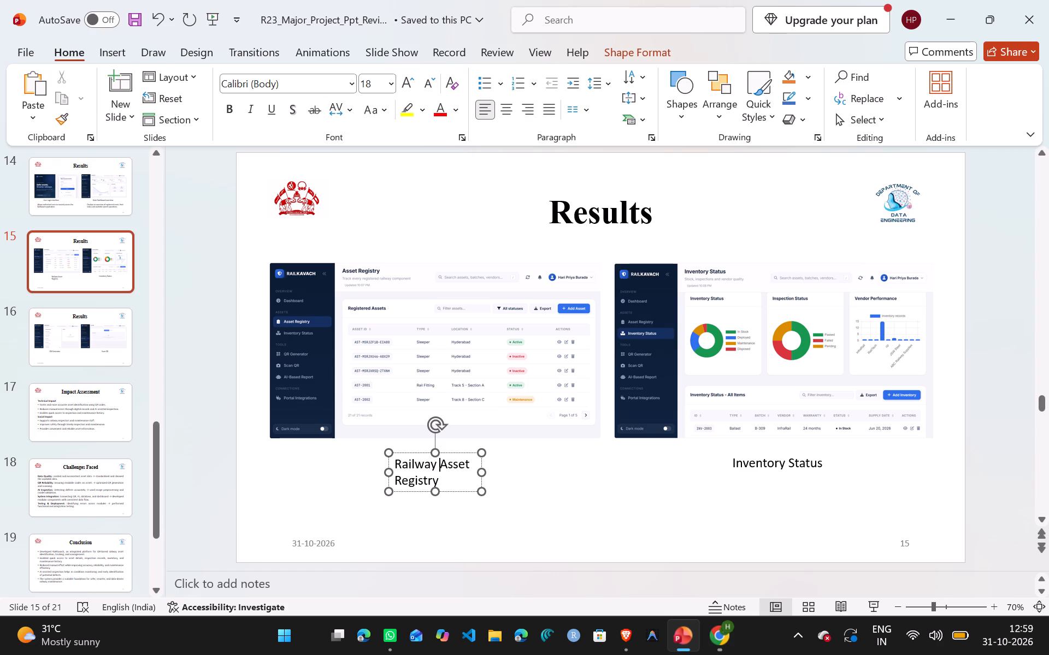
type("comp")
type("onets")
key("space")
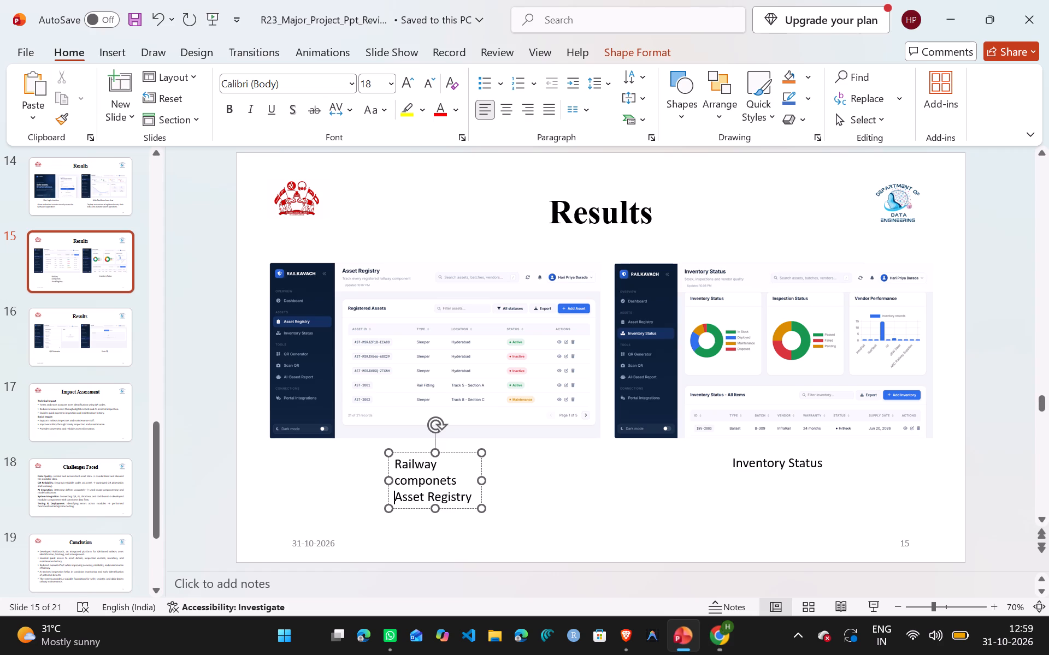
Copy "Railway componets" from the Asset Registry caption and paste it in front of "Inventory Status" in the other caption.
left_click(777, 461)
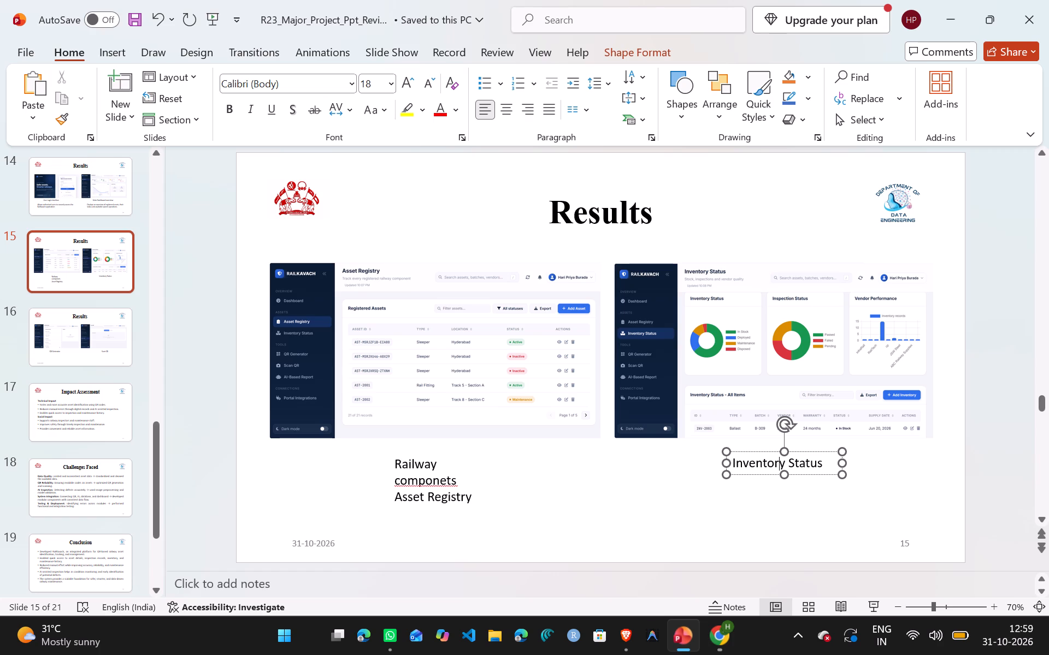
left_click(731, 462)
left_click(410, 479)
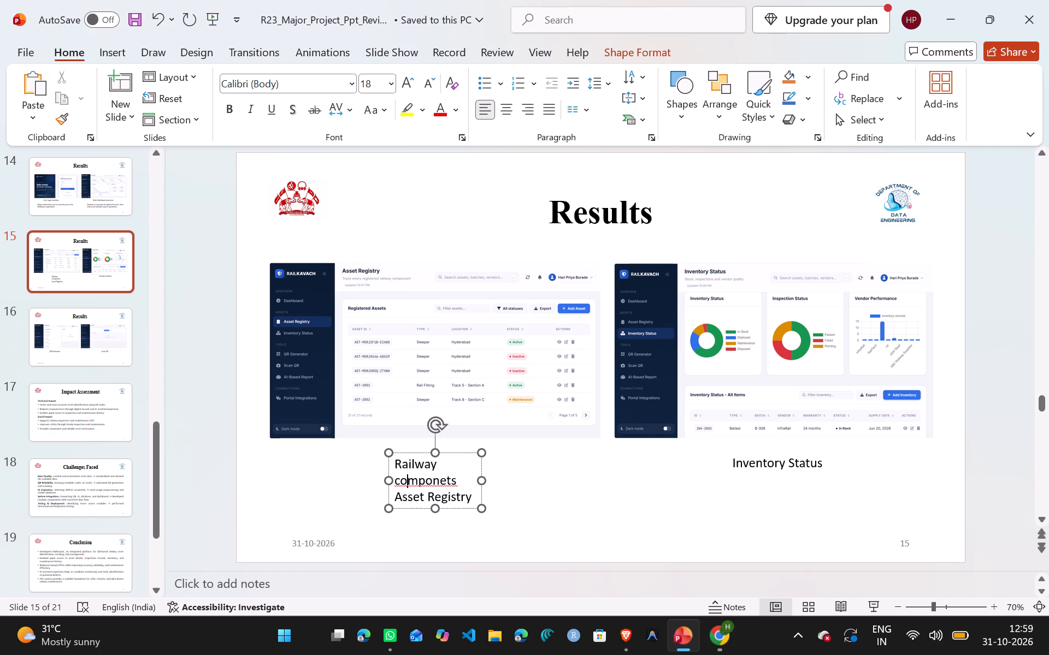
left_click_drag(460, 479, 404, 458)
key("ctrl+c")
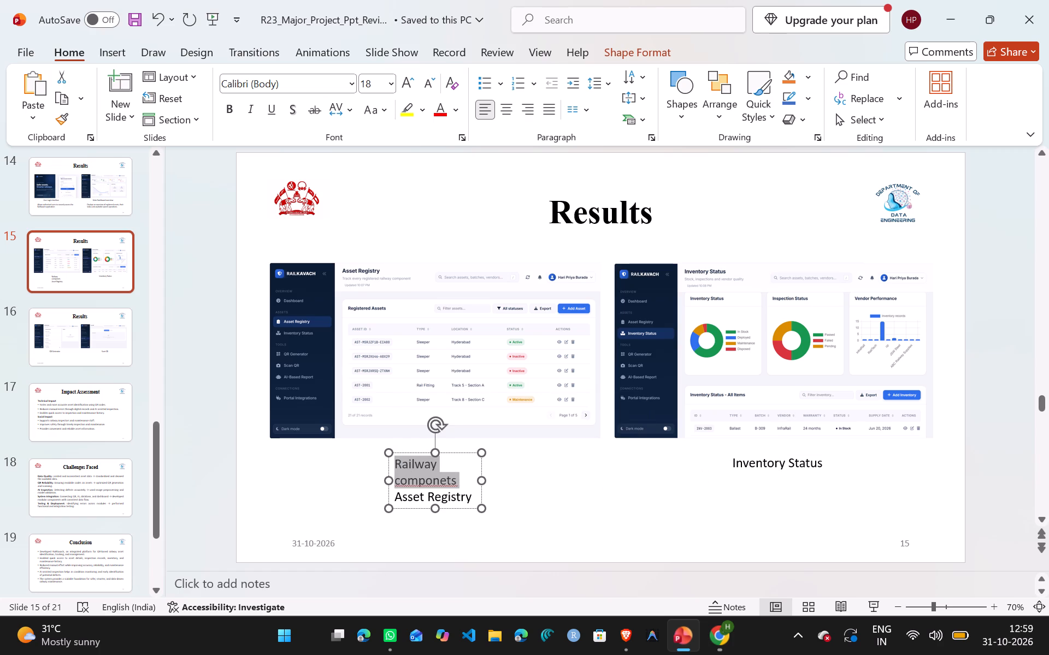
left_click(741, 463)
left_click(733, 463)
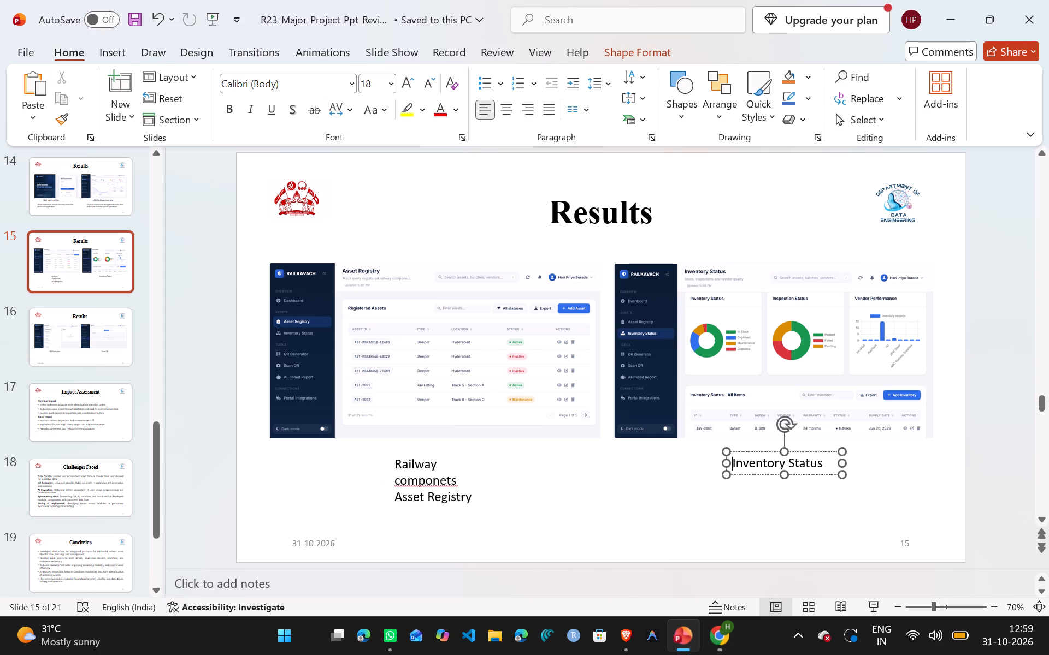
key("ctrl+v")
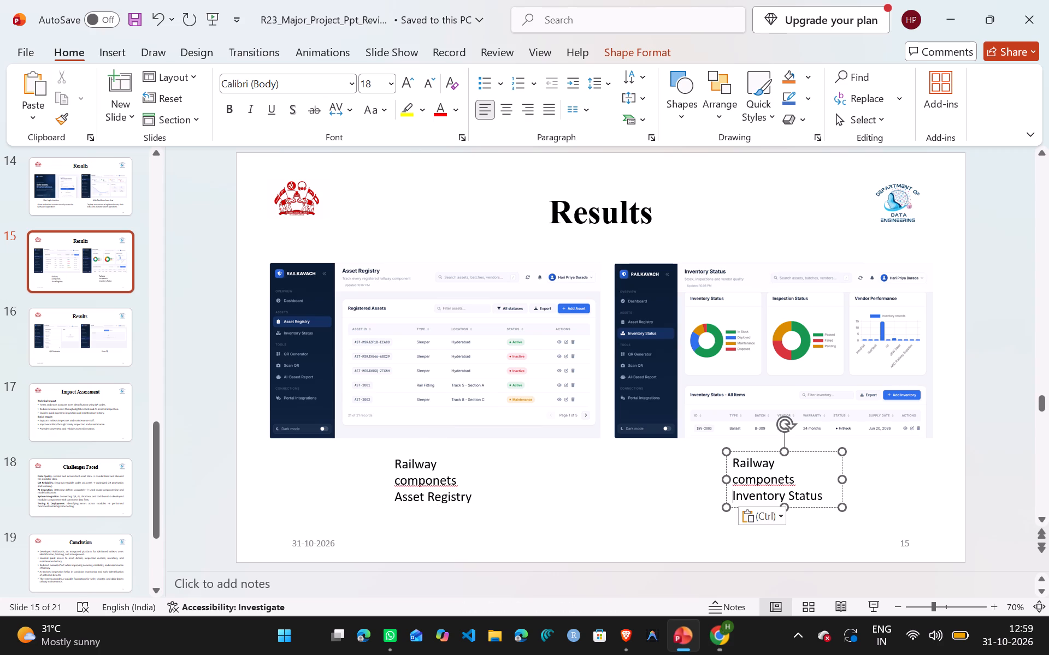
Replace "Status" with "Management" so the inventory caption reads "Railway componets Inventory Management".
left_click(821, 495)
key("BackSpace")
key("BackSpace")
key("BackSpace")
key("BackSpace")
key("BackSpace")
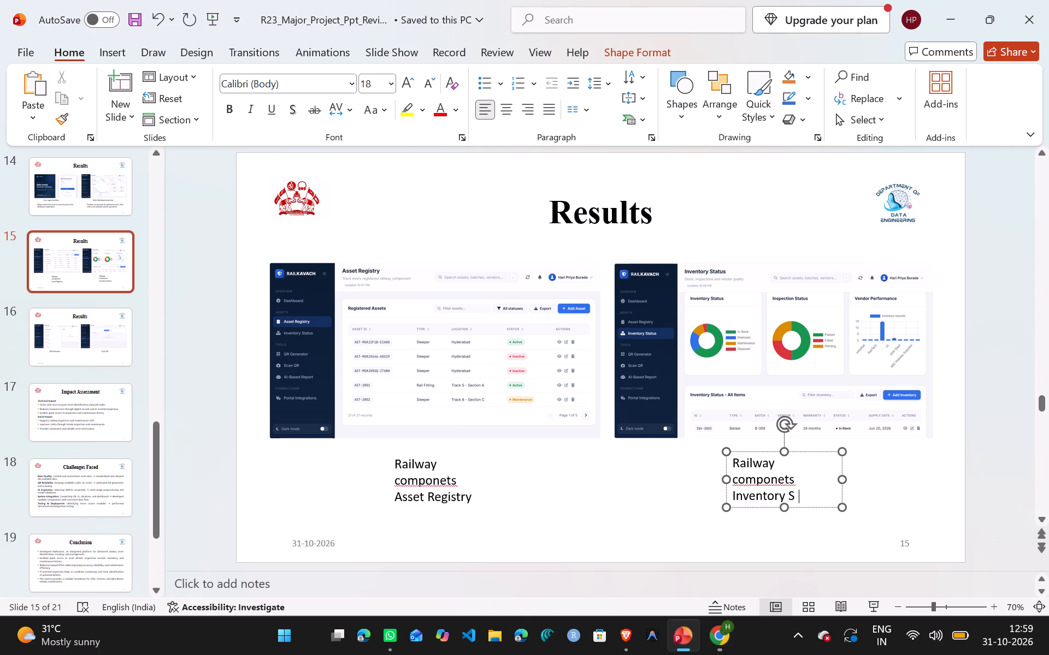
key("BackSpace")
key("BackSpace")
key("BackSpace")
key("BackSpace")
key("BackSpace")
key("BackSpace")
type("an")
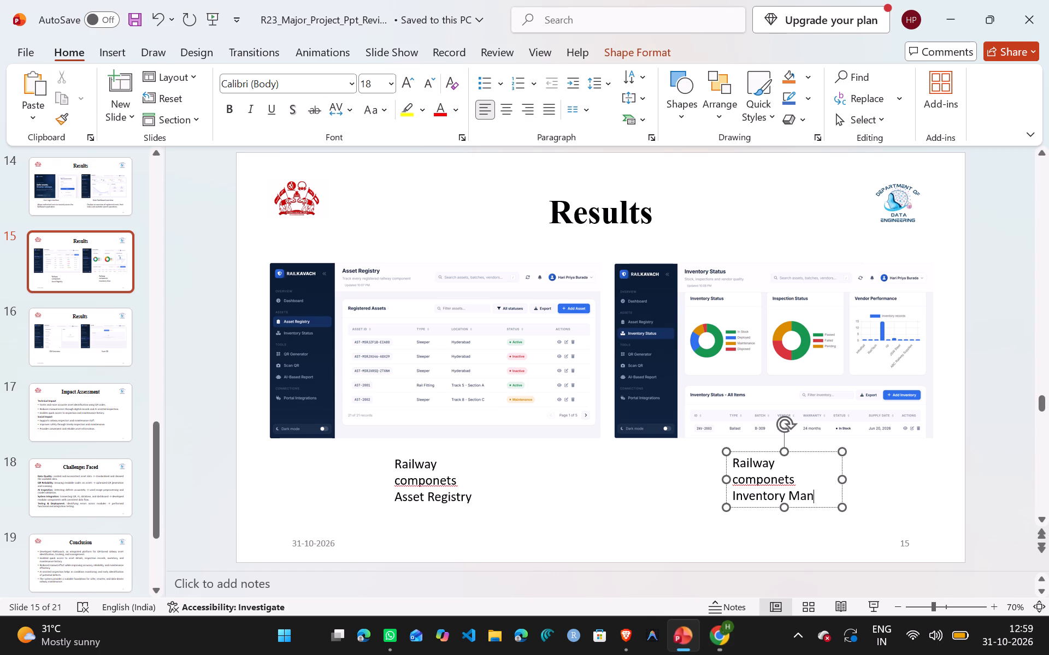
type("agement")
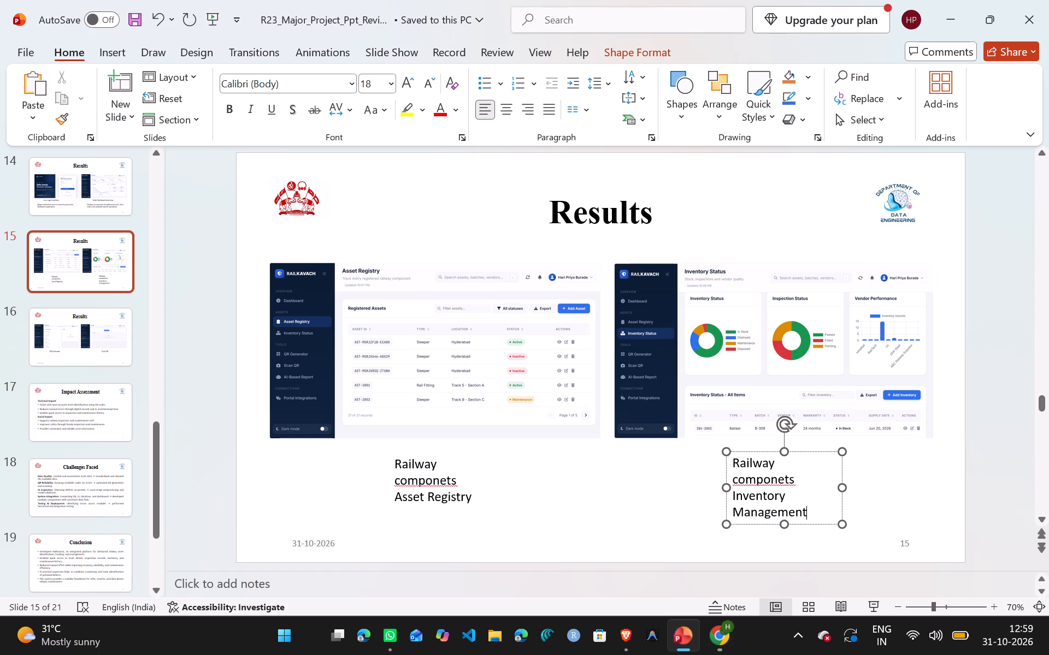
left_click(722, 536)
Widen the "Railway componets Asset Registry" text box on both sides so the caption fits on one line.
left_click(486, 466)
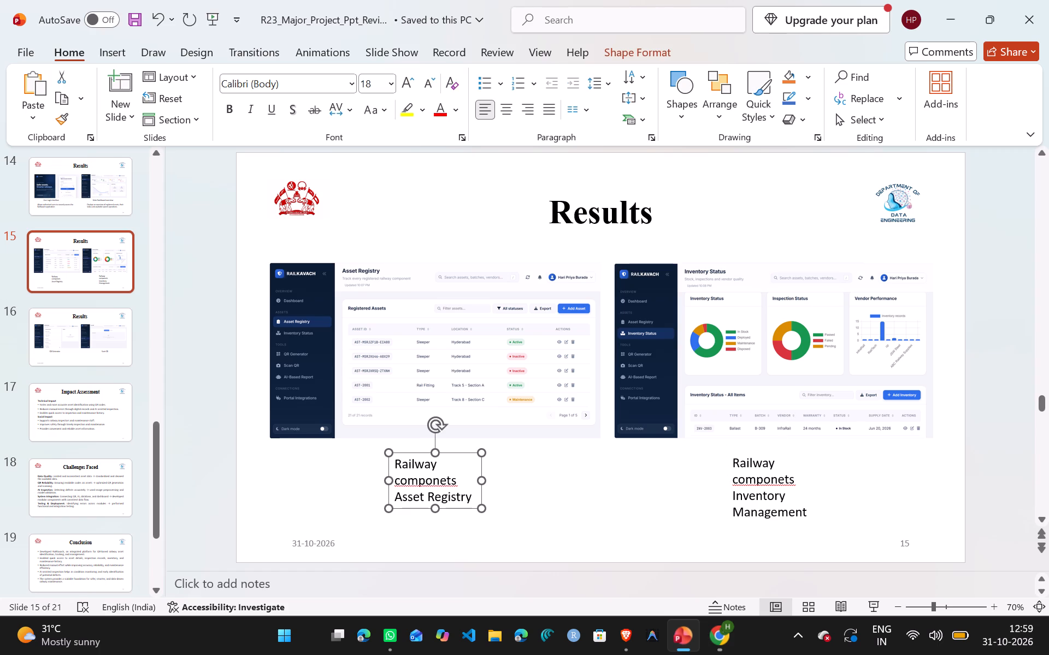
left_click_drag(390, 455, 312, 455)
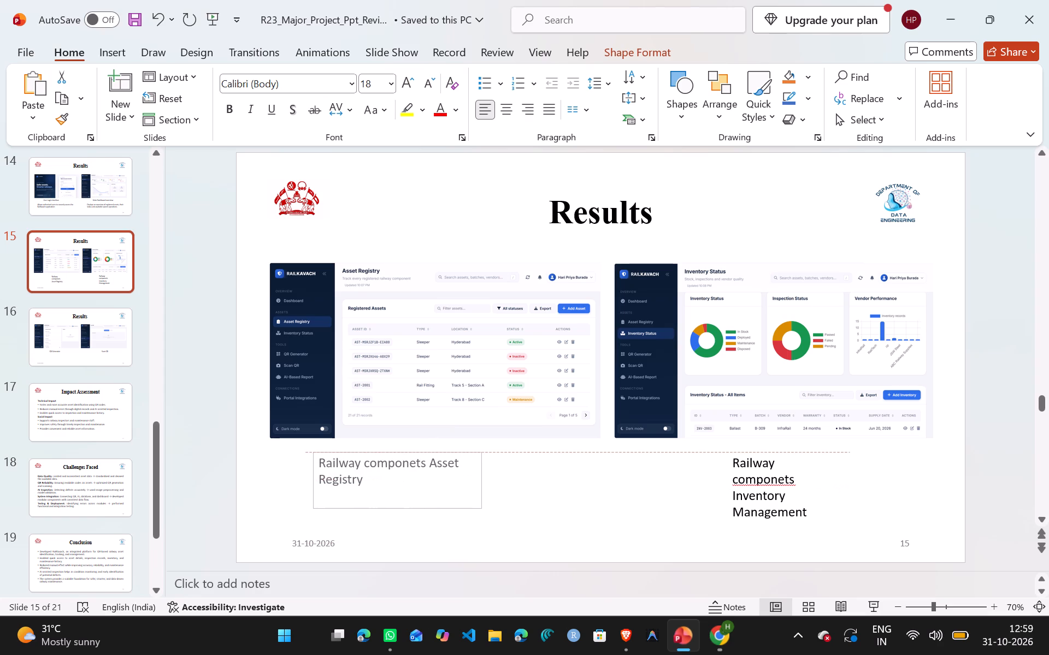
left_click_drag(312, 455, 302, 455)
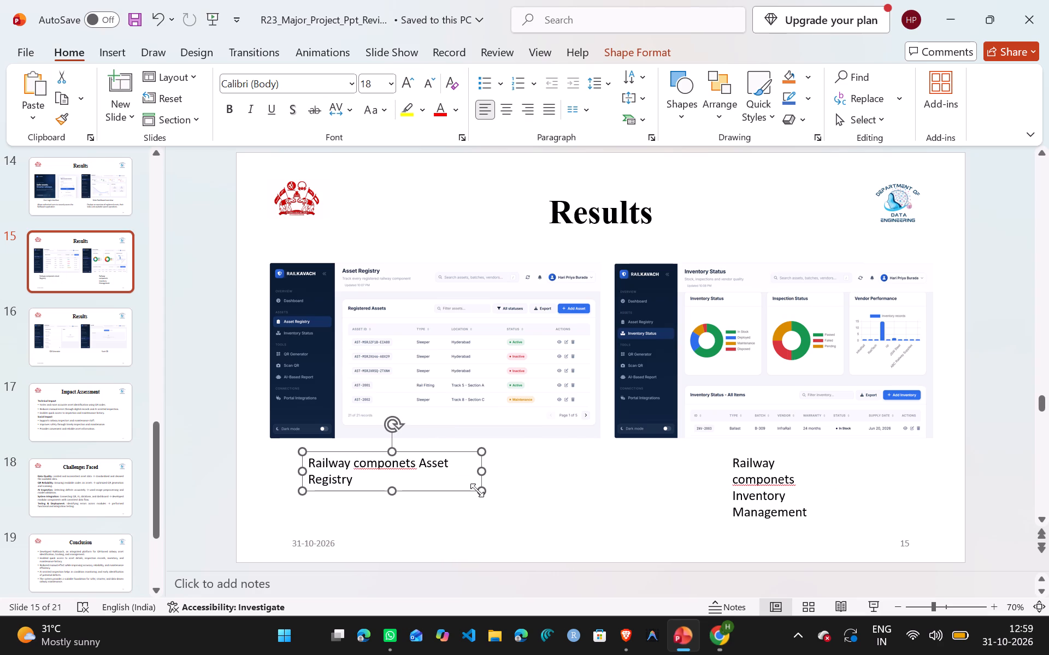
left_click_drag(477, 490, 518, 473)
left_click(529, 504)
Widen the "Railway componets Inventory Management" text box on both sides so the caption fits on one line.
left_click(766, 468)
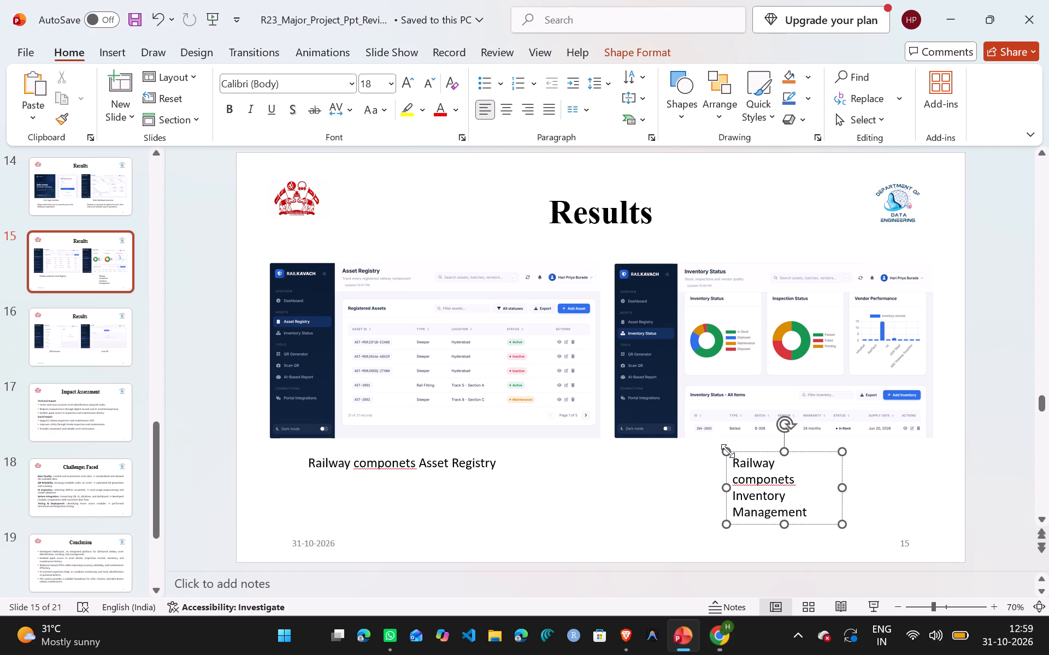
left_click_drag(728, 451, 647, 449)
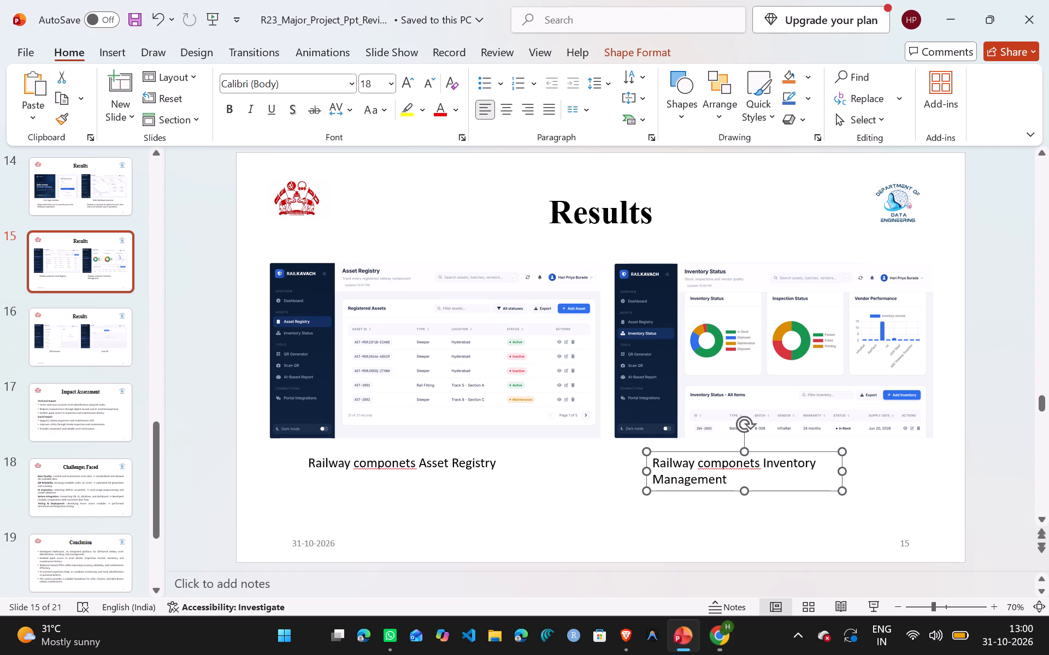
left_click_drag(841, 488, 889, 478)
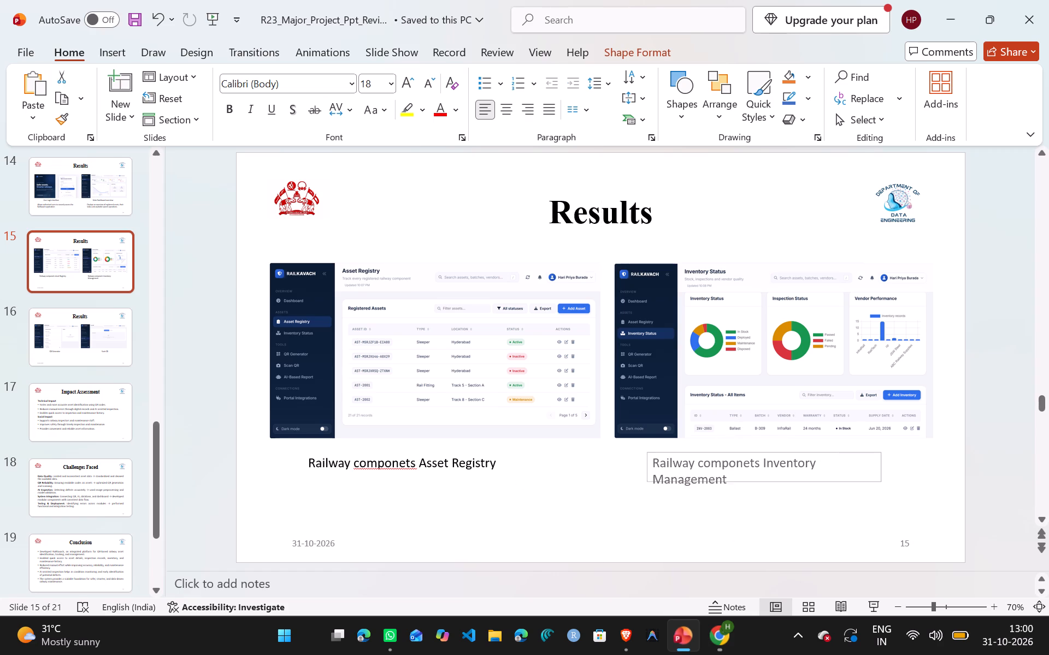
left_click_drag(889, 478, 905, 475)
left_click(861, 498)
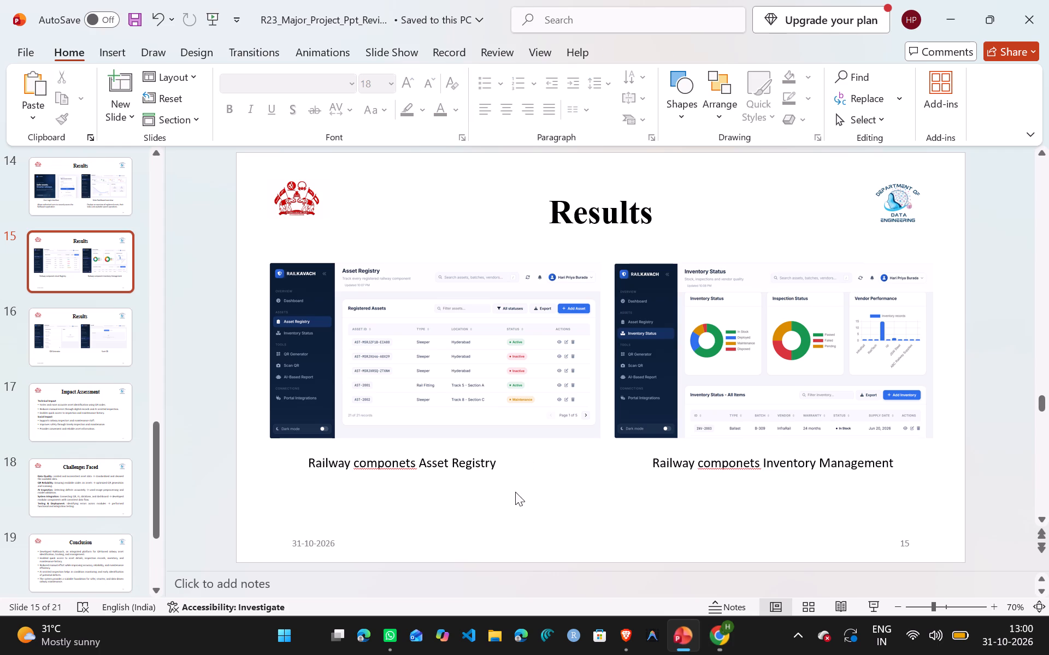
Centre the Asset Registry and Inventory Management captions beneath their screenshots, keeping both captions level with each other.
left_click(450, 464)
left_click_drag(490, 475, 507, 472)
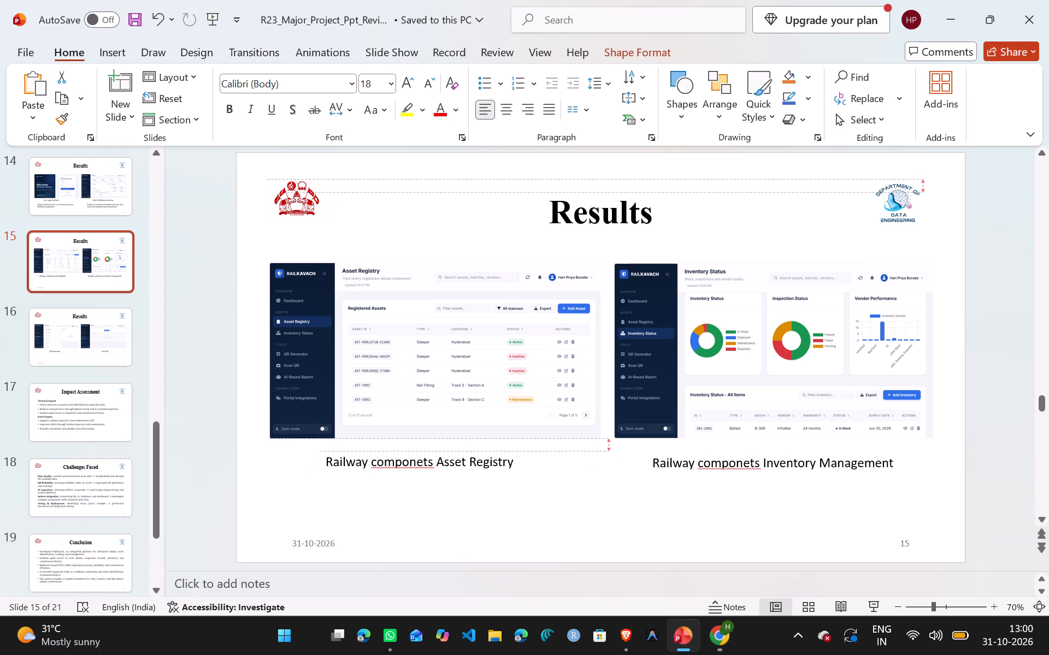
left_click_drag(507, 472, 513, 477)
left_click(697, 479)
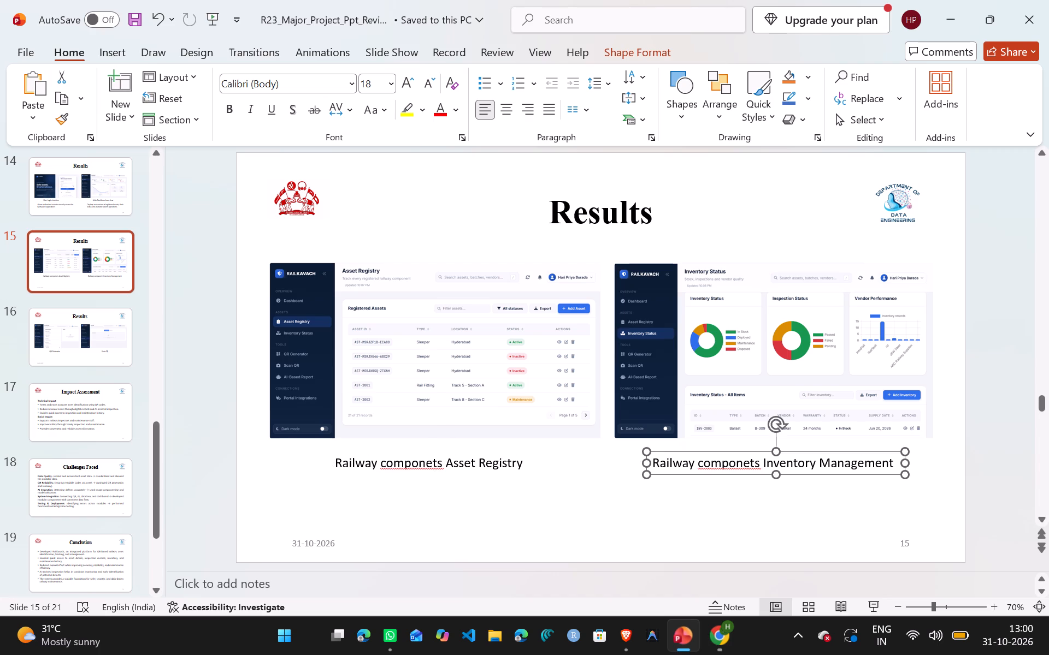
left_click(730, 474)
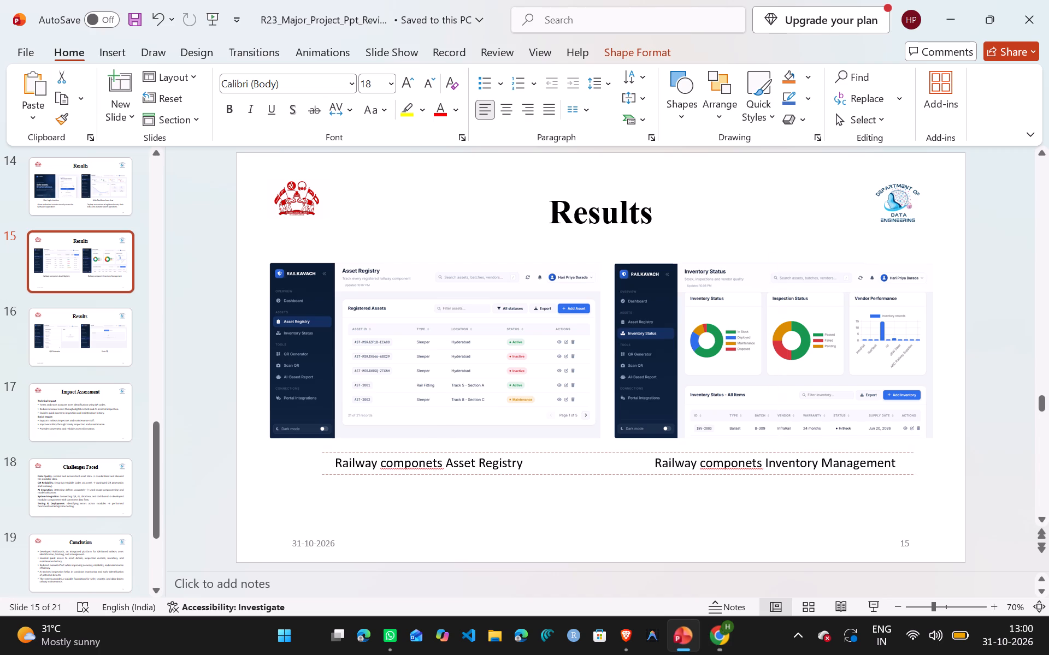
left_click(624, 501)
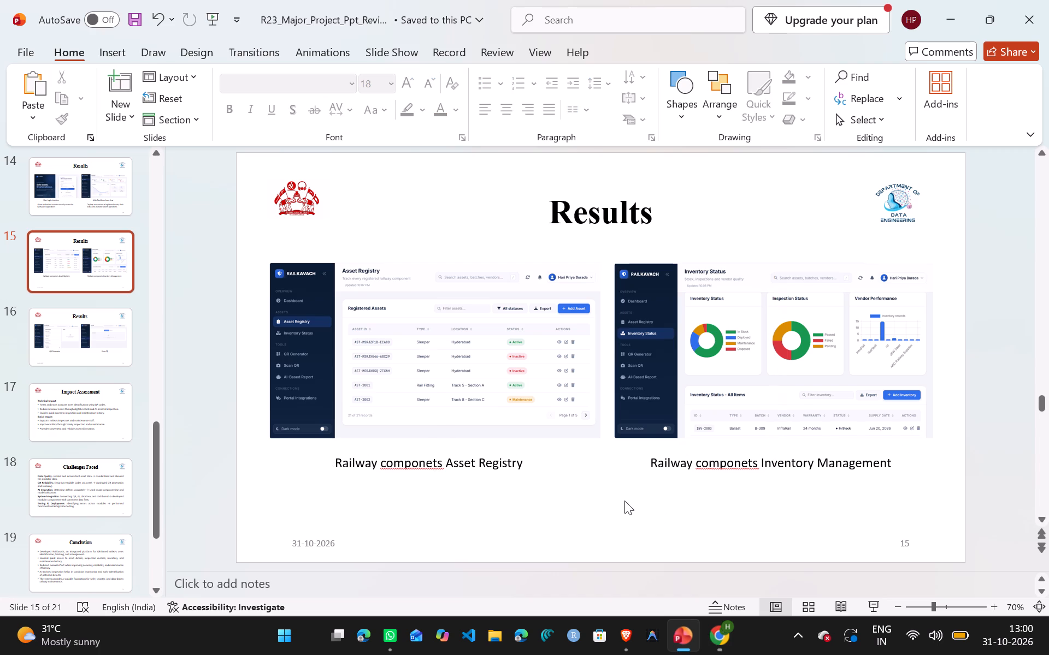
Delete the date footer, including its text box, from Results slide 15.
left_click(310, 540)
key("Delete")
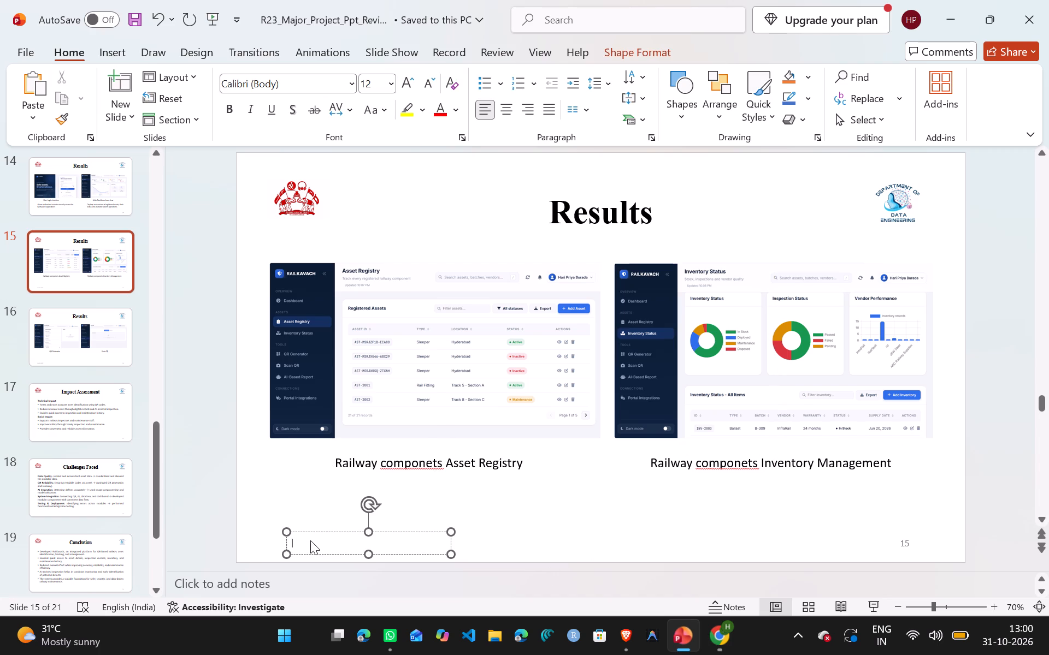
left_click(322, 553)
key("Delete")
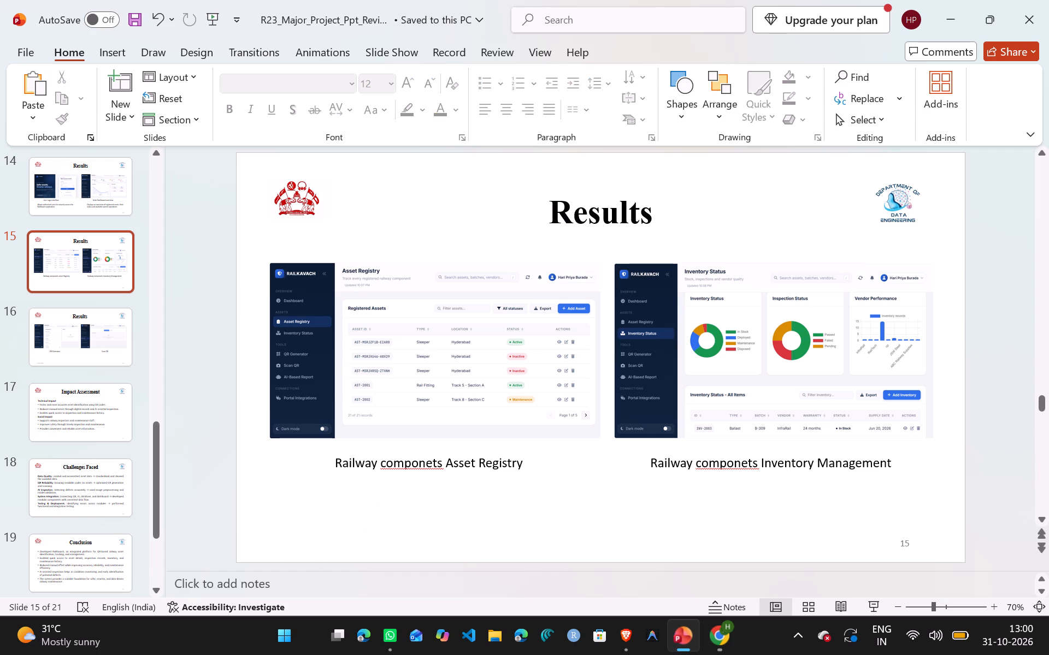
Delete the date footer from Results slide 16, the one with the QR Generator and Scan QR screenshots.
left_click(101, 360)
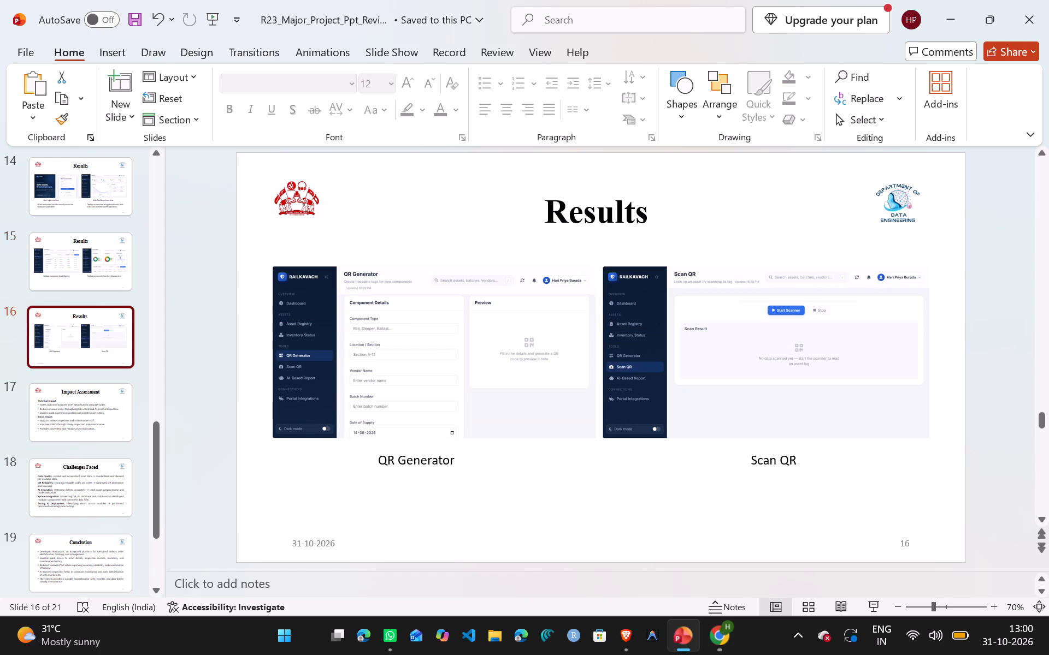
left_click(311, 550)
key("Delete")
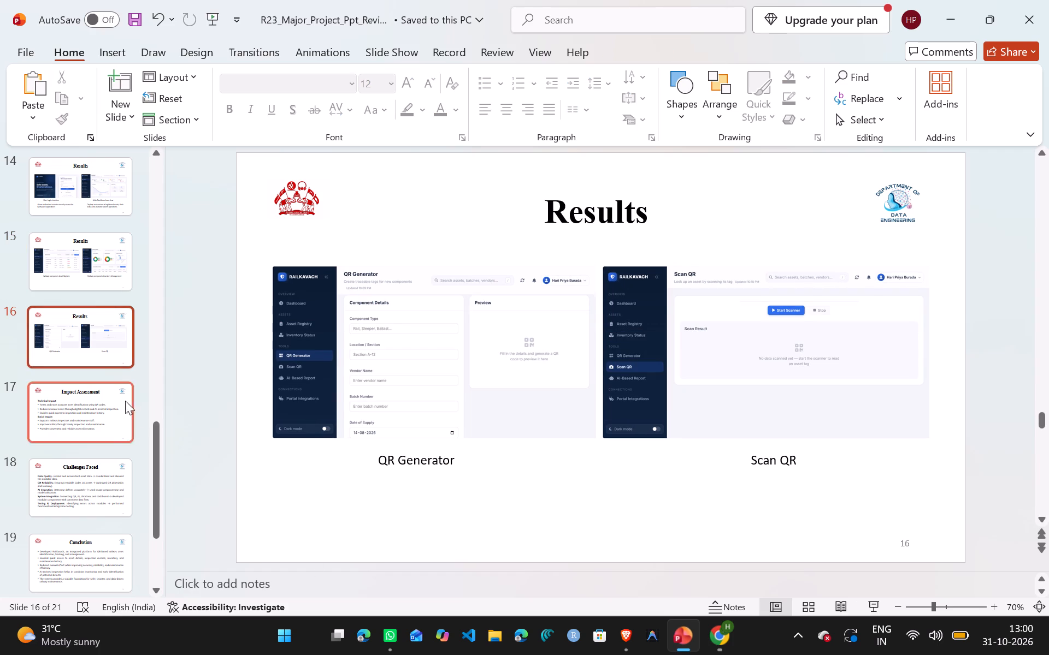
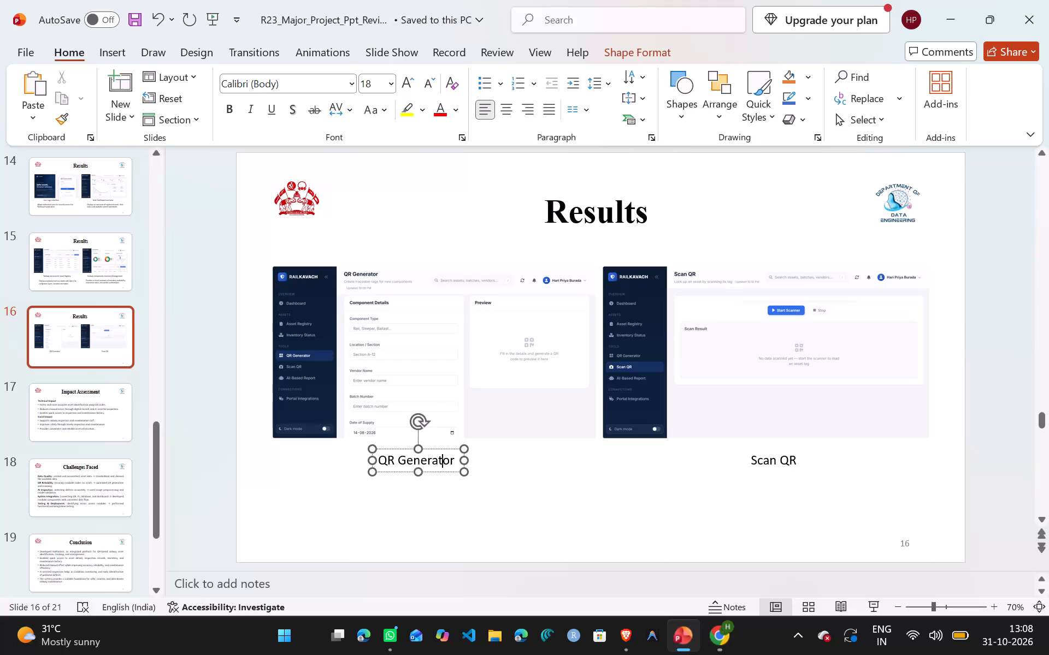
Glance at the flowchart chat in Chrome and return to the presentation in PowerPoint.
key("alt+Tab")
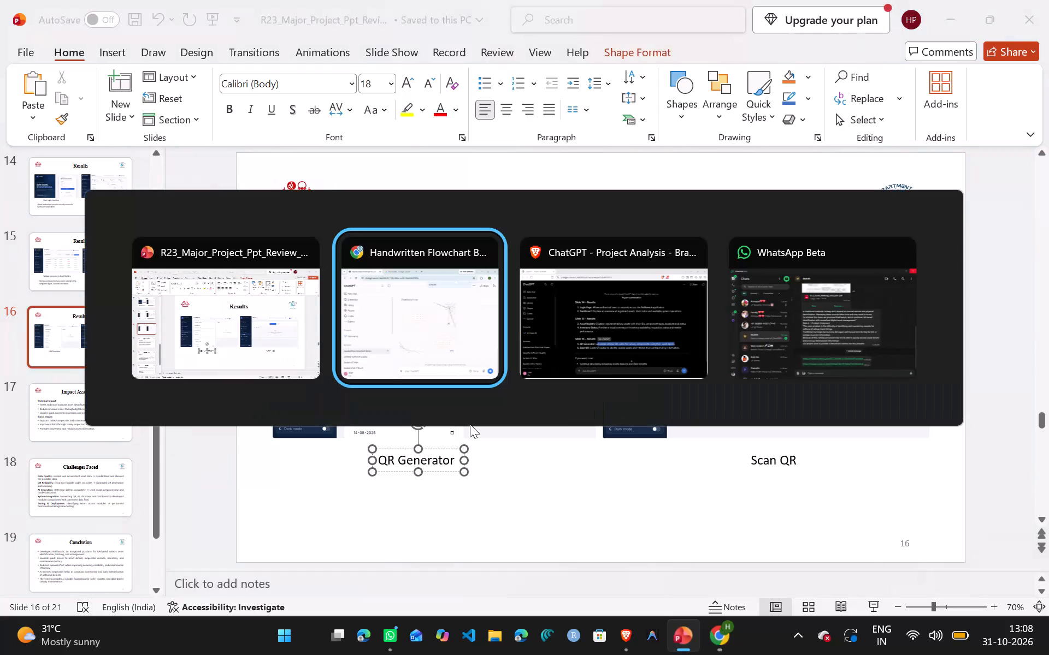
key("alt+Tab")
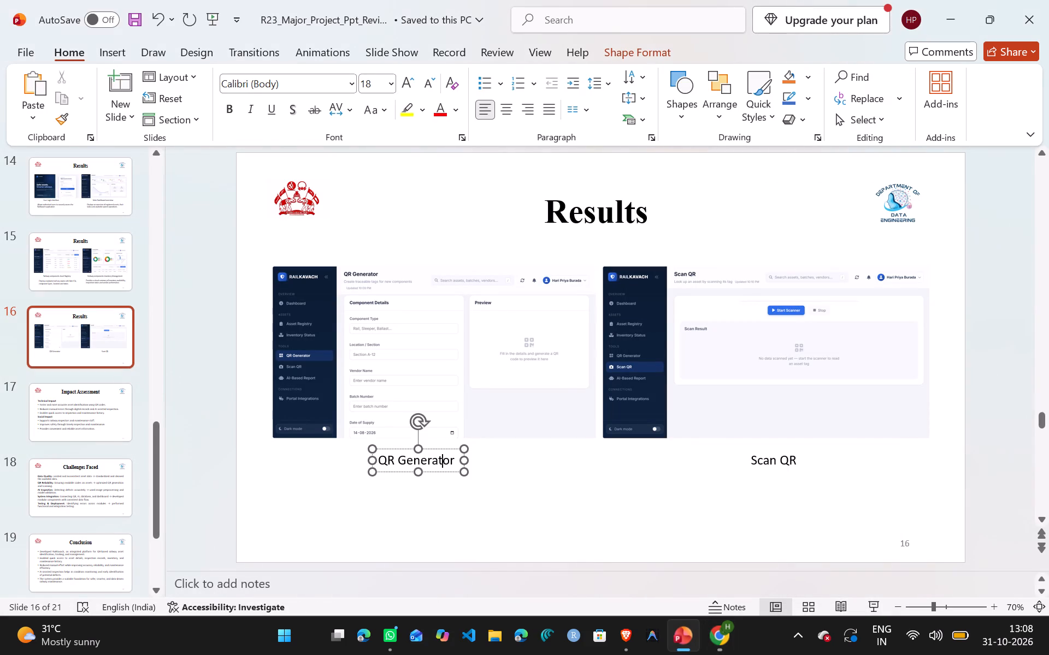
Insert the clipboard history entry "Railway componets" before "QR Generator" in the first screenshot's caption, preceded by a space.
key("Left")
key("Left")
key("Left")
key("Left")
key("Left")
key("Left")
key("Left")
key("Left")
key("Left")
key("Left")
key("Left")
key("Left")
key("Left")
key("Left")
key("Left")
key("Left")
key("space")
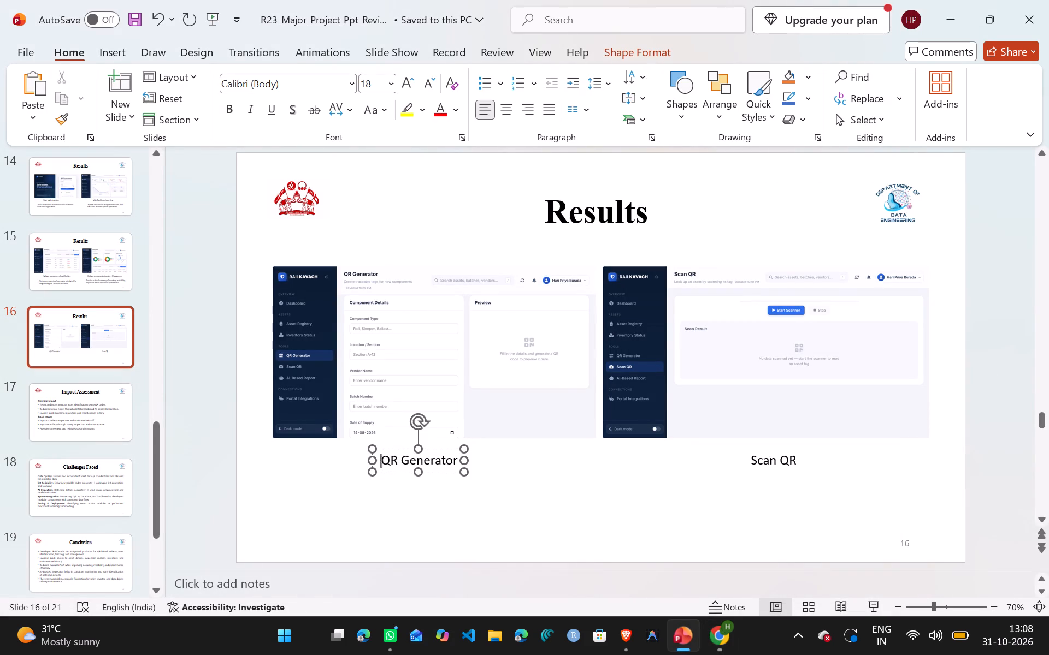
key("super+v")
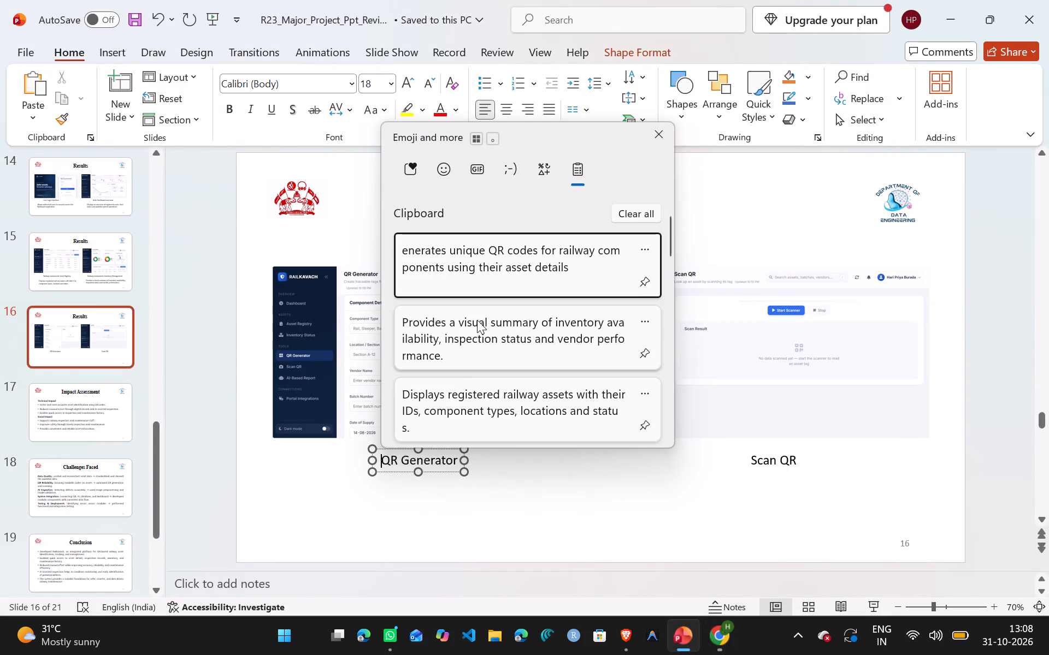
scroll(477, 320, "down", 3)
left_click(462, 312)
key("ctrl+v")
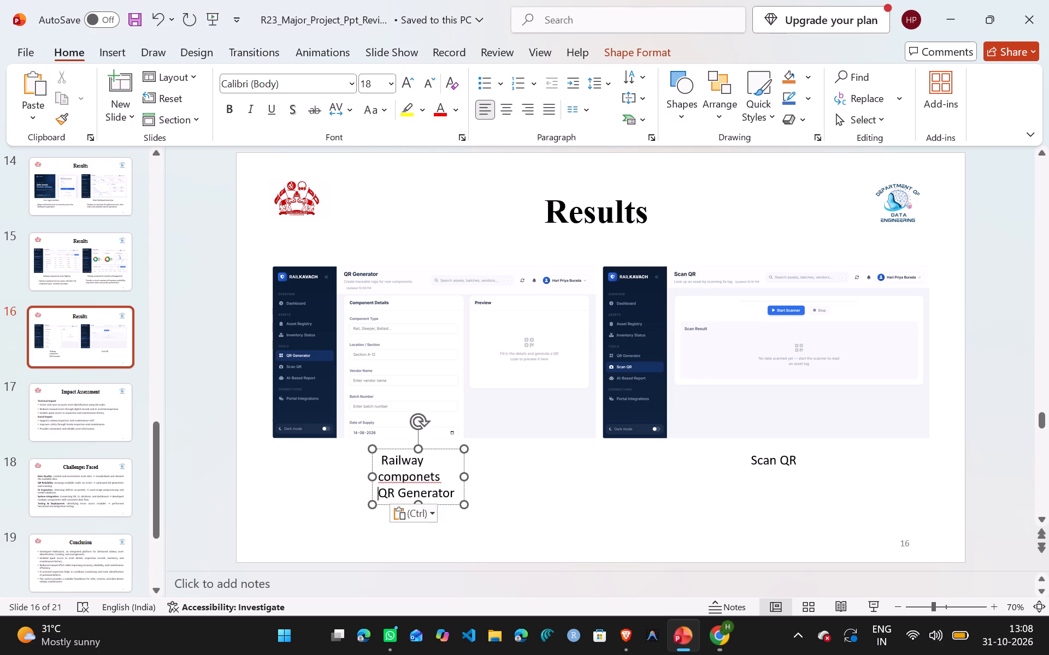
Change the end of the first caption so it reads "Railway componets QR Generatation".
key("Right")
key("Right")
key("Right")
key("Right")
key("Right")
key("Right")
key("Right")
key("Right")
key("Right")
key("Right")
key("Right")
key("Right")
key("BackSpace")
key("BackSpace")
type("ation")
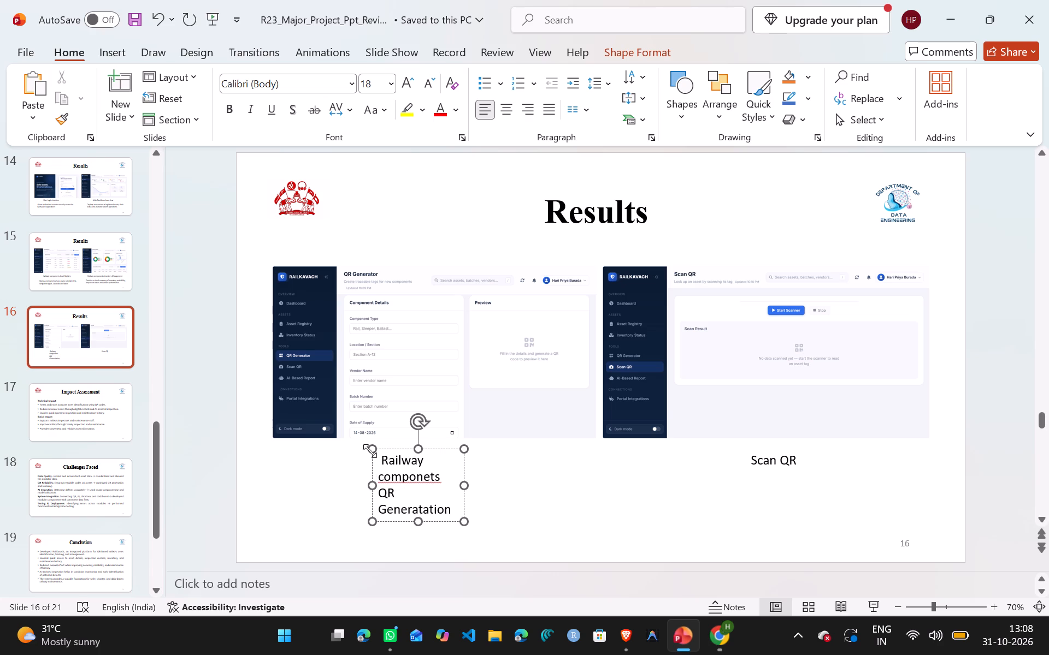
Widen the first caption's box on both sides so its text fits on one line beneath the QR Generator screenshot.
left_click_drag(370, 451, 292, 451)
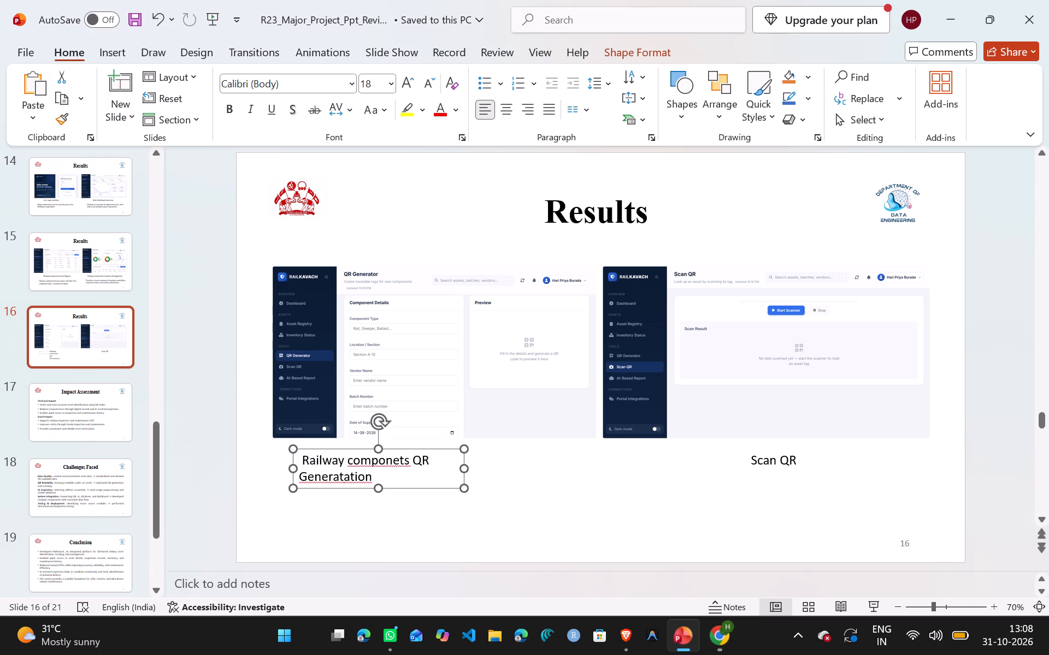
left_click_drag(459, 486, 550, 474)
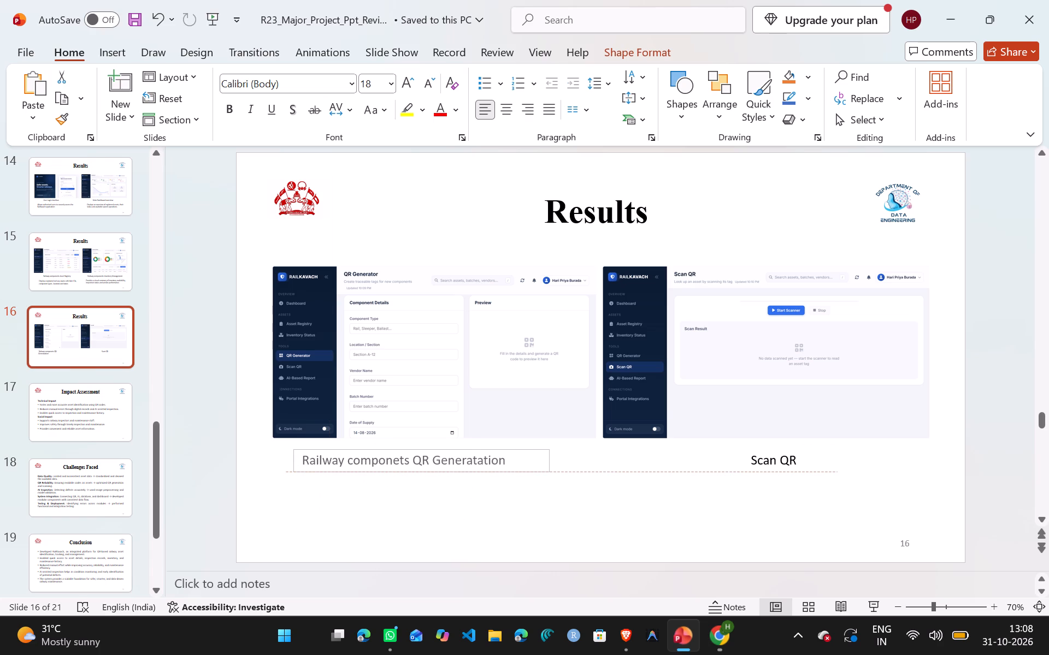
left_click_drag(550, 474, 559, 474)
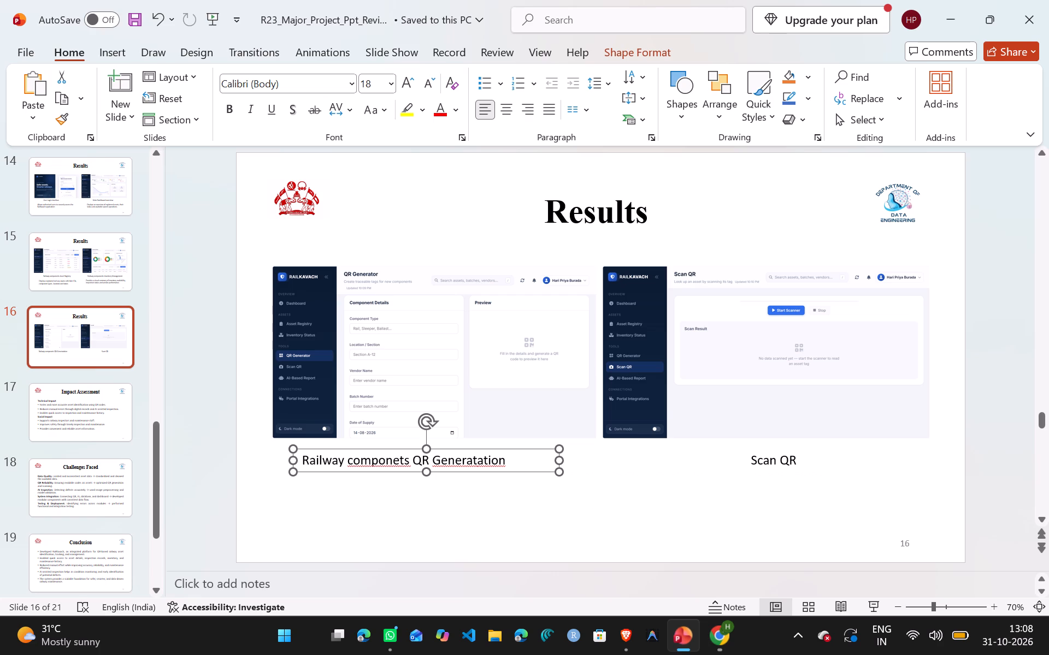
Insert the clipboard history entry "Railway componets" before "Scan QR" in the second screenshot's caption.
left_click(750, 458)
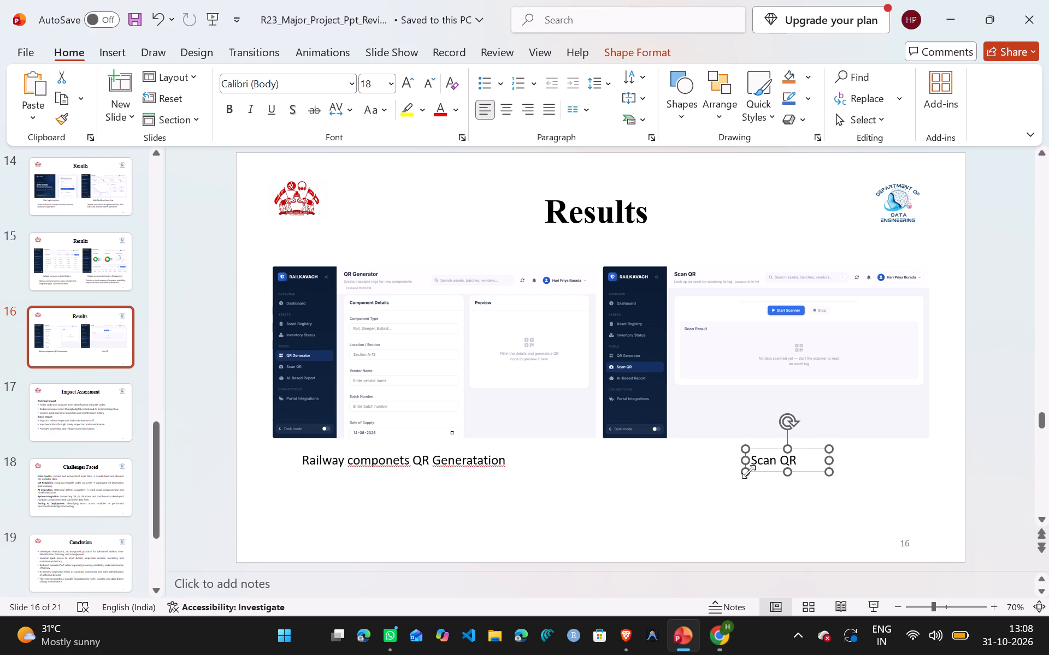
left_click(753, 459)
key("super+v")
scroll(558, 402, "down", 2)
left_click(539, 397)
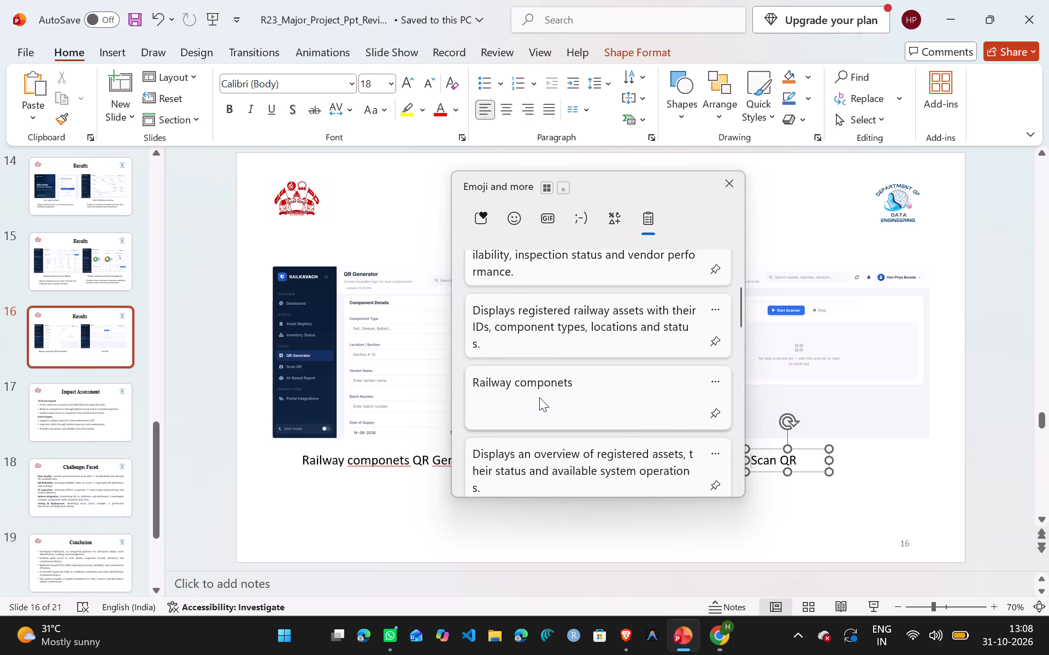
key("ctrl+v")
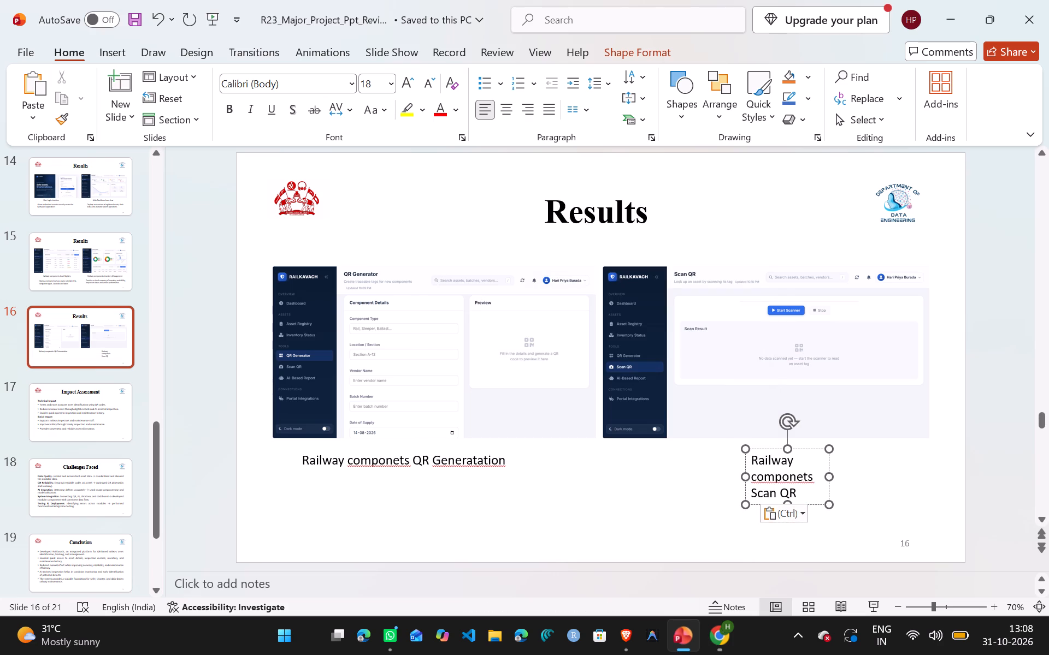
Reword the "Scan QR" part of the second caption as "QR Code Scanning".
left_click(805, 491)
key("Left")
key("Left")
key("Left")
key("BackSpace")
key("BackSpace")
key("BackSpace")
key("BackSpace")
key("Right")
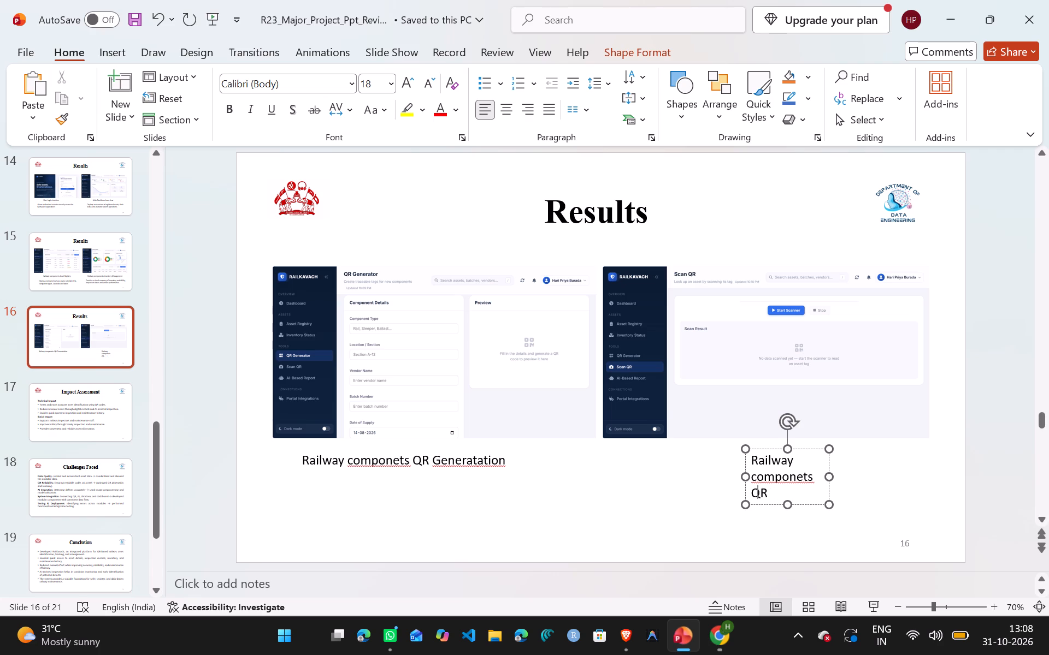
key("Right")
key("Right")
key("Right")
key("space")
type("odes")
key("BackSpace")
type("ca")
type("nning")
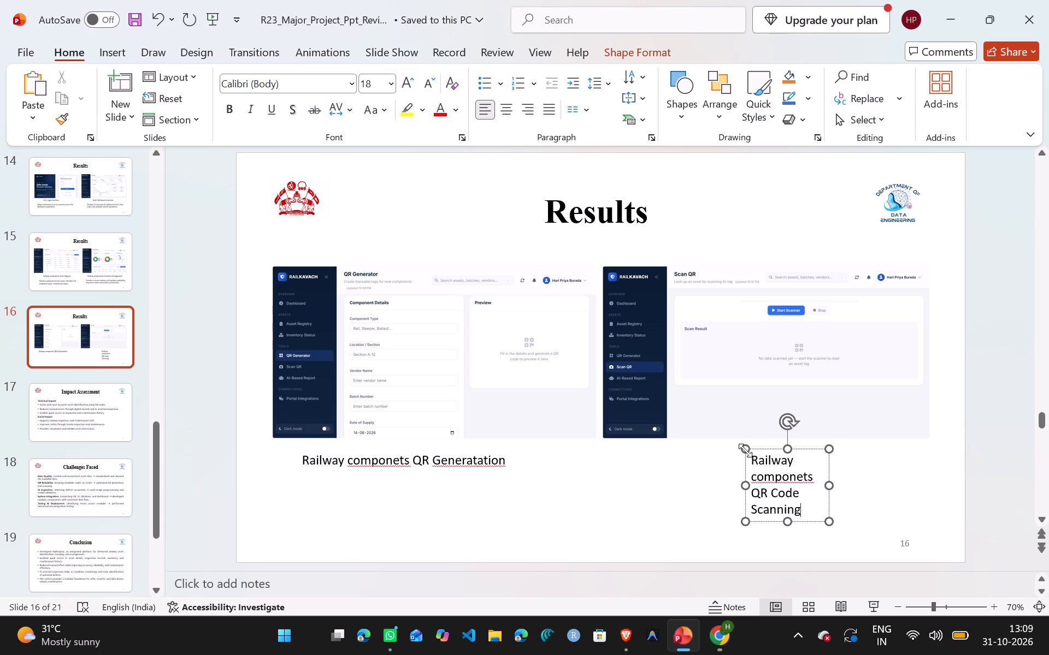
Widen the QR Code Scanning caption's box to fit one line and centre it beneath the Scan QR screenshot, level with the first caption.
left_click_drag(745, 449, 627, 450)
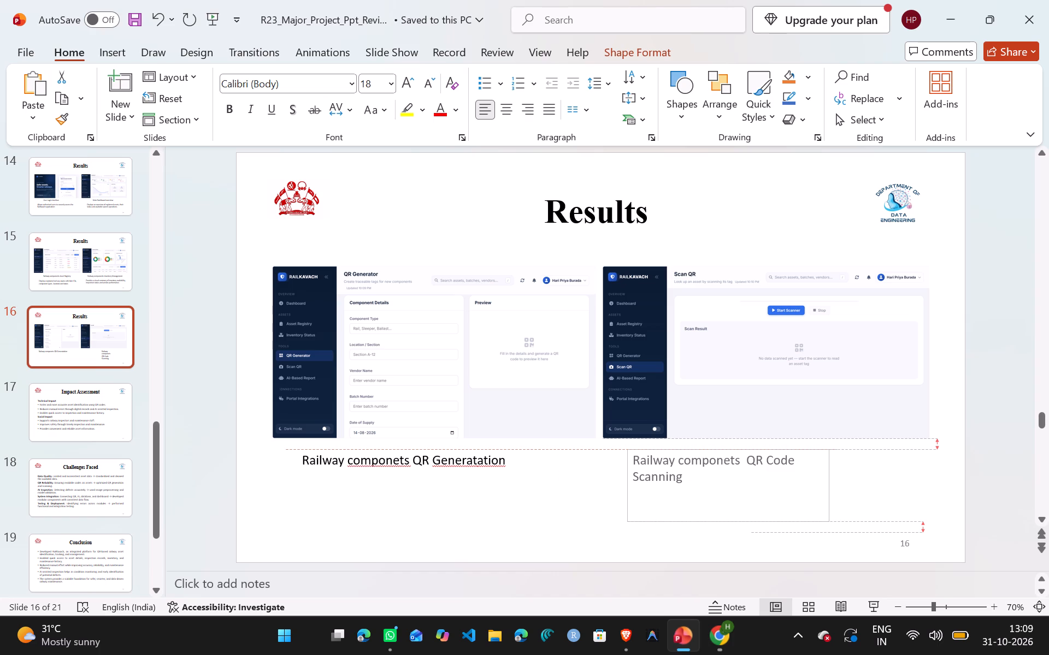
left_click_drag(627, 450, 623, 450)
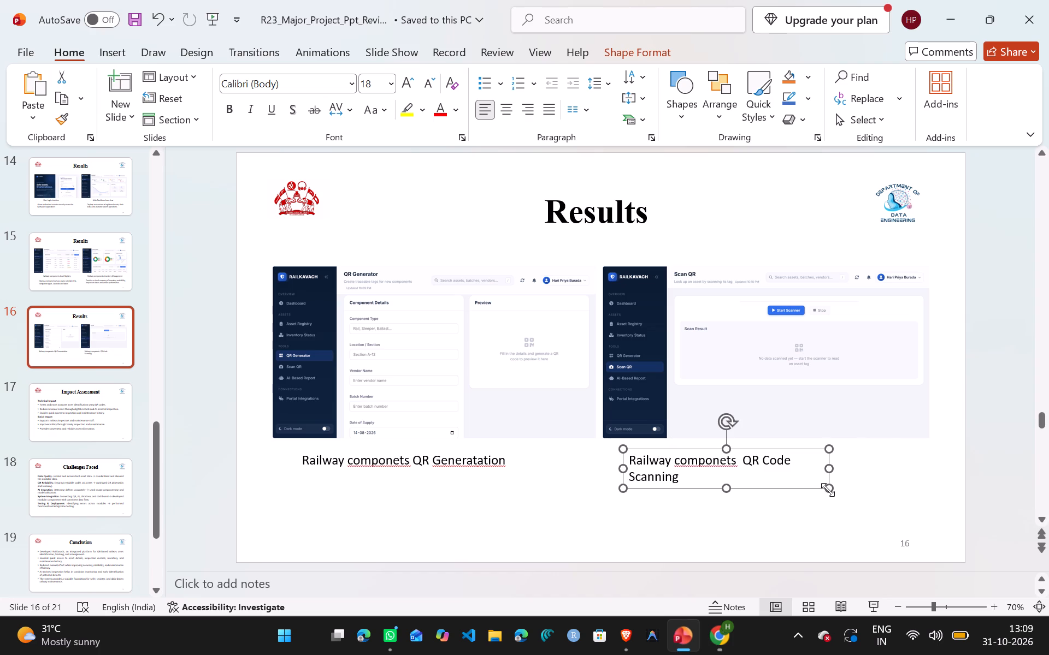
left_click_drag(828, 490, 907, 470)
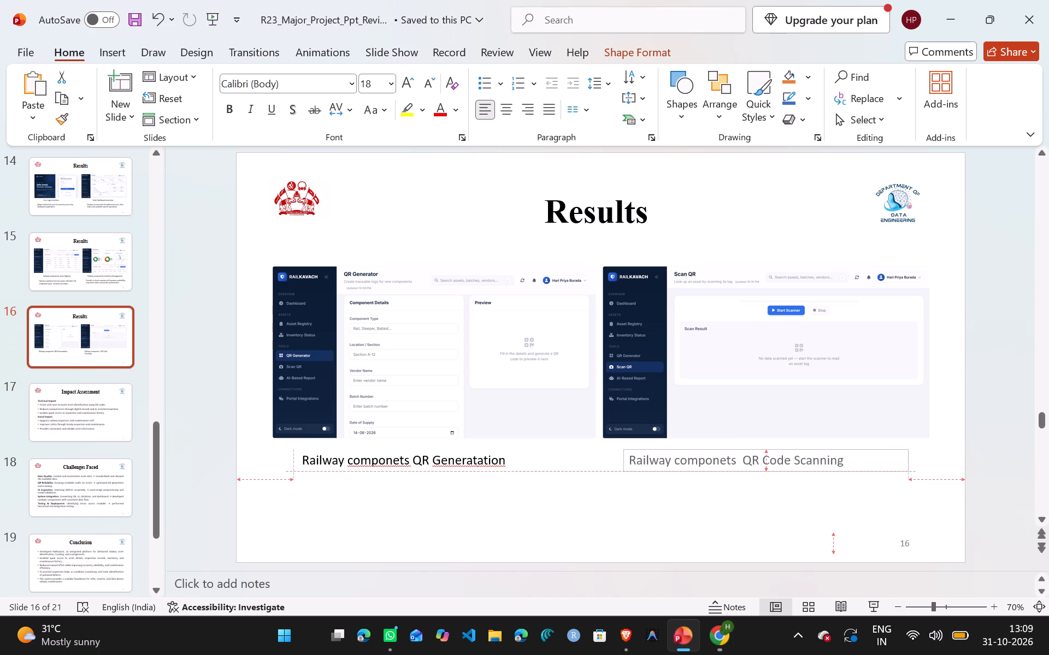
left_click_drag(907, 470, 904, 469)
left_click_drag(904, 469, 884, 474)
left_click_drag(742, 474, 715, 475)
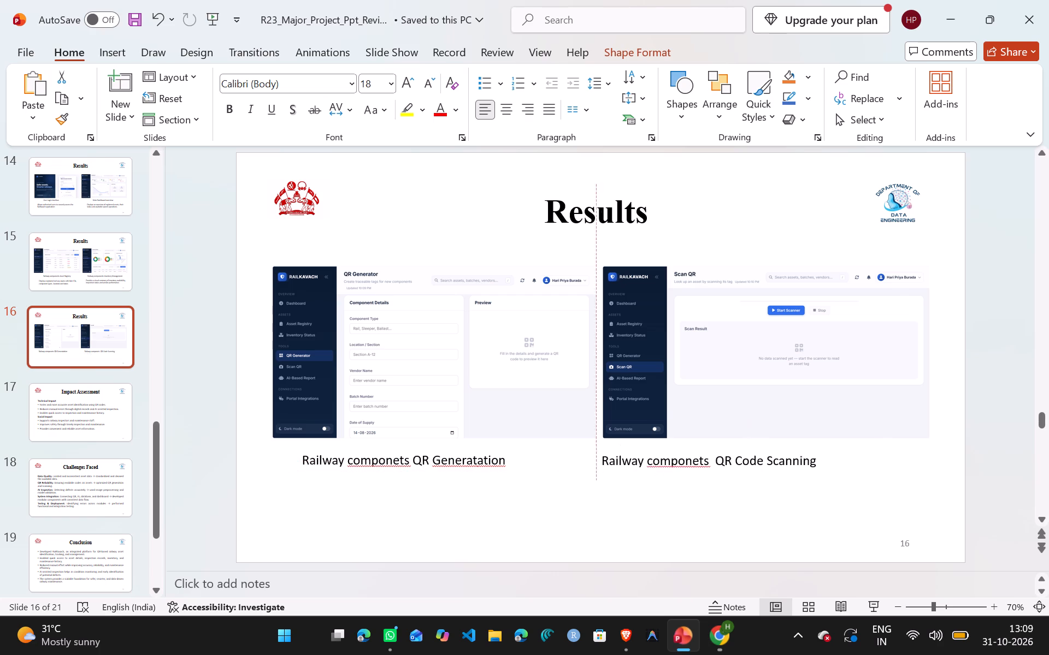
left_click_drag(715, 475, 771, 474)
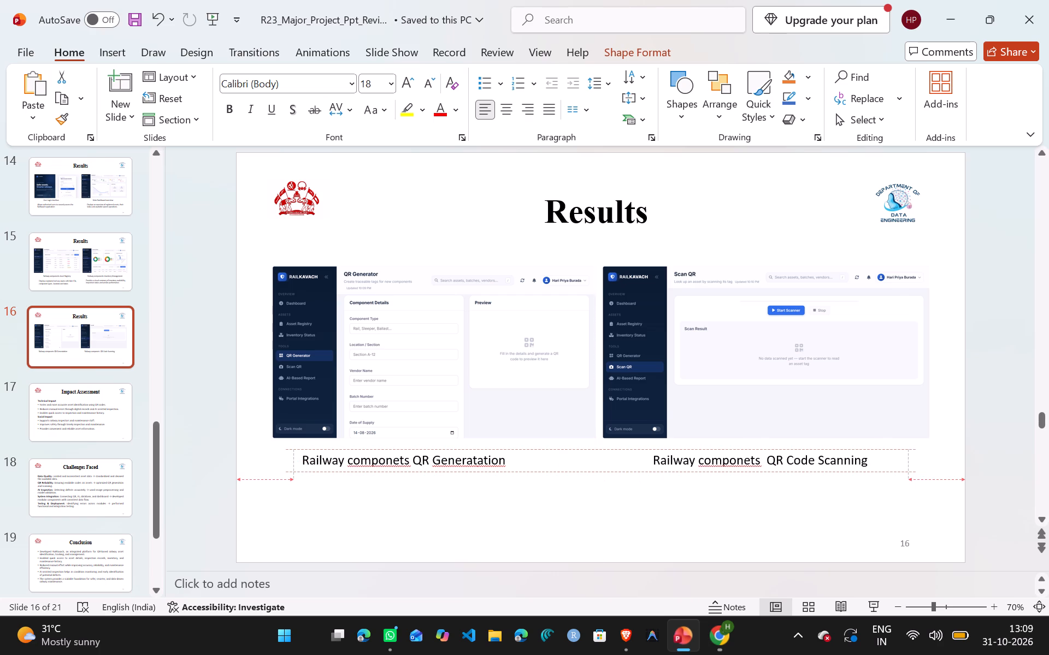
left_click_drag(771, 474, 772, 473)
key("alt+Tab")
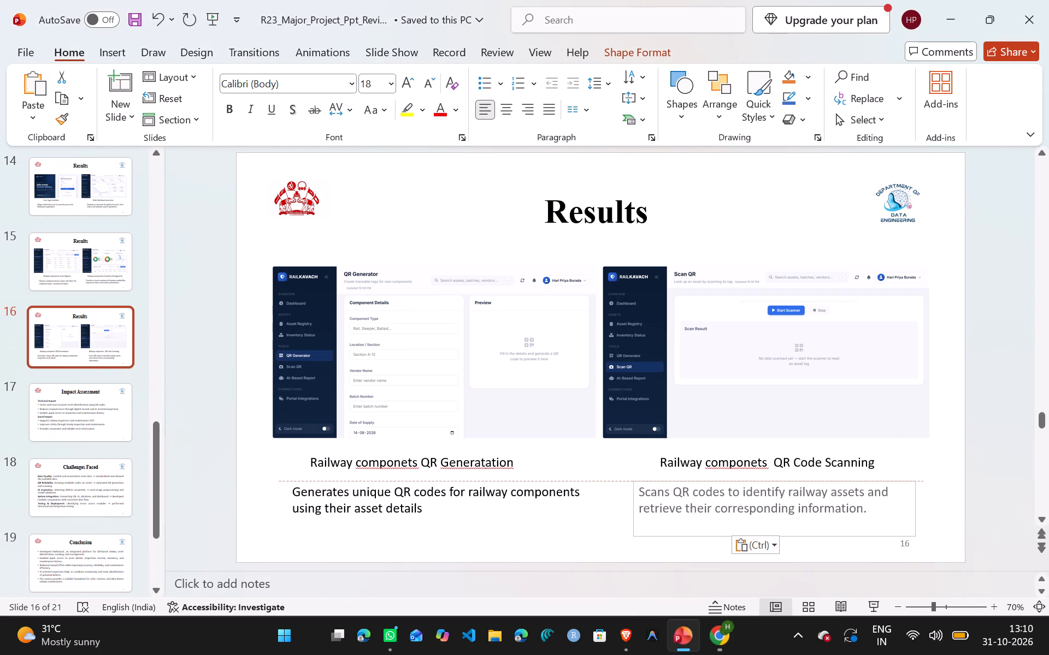
left_click_drag(633, 481, 628, 481)
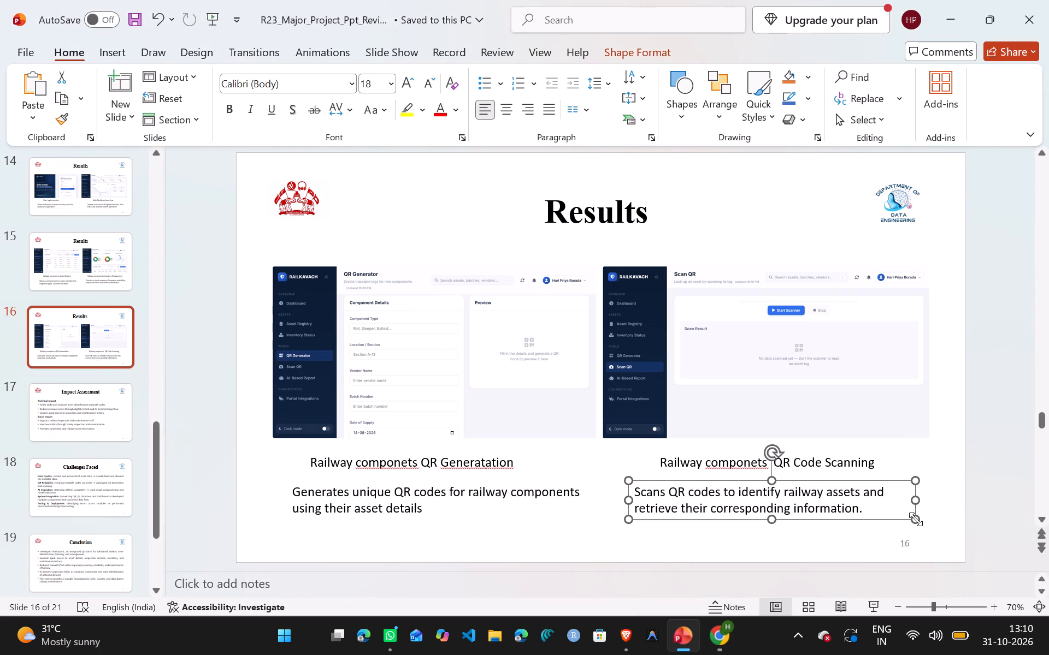
Shift the Scan QR description box slightly right beneath the QR Code Scanning caption.
left_click(865, 544)
left_click(847, 523)
left_click_drag(847, 523, 855, 521)
left_click(855, 521)
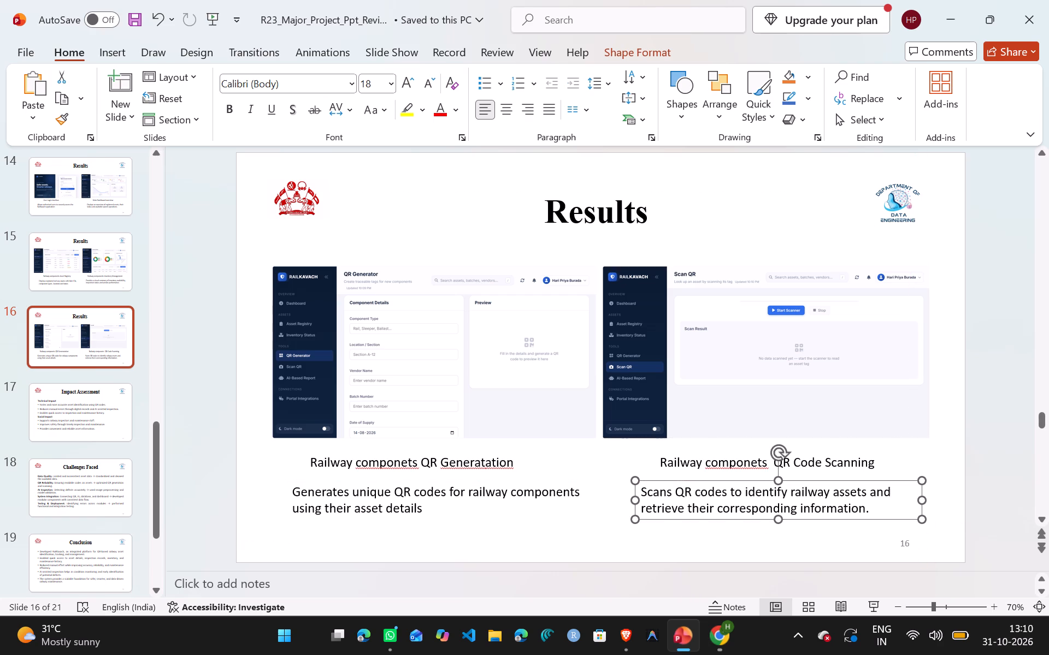
left_click(828, 535)
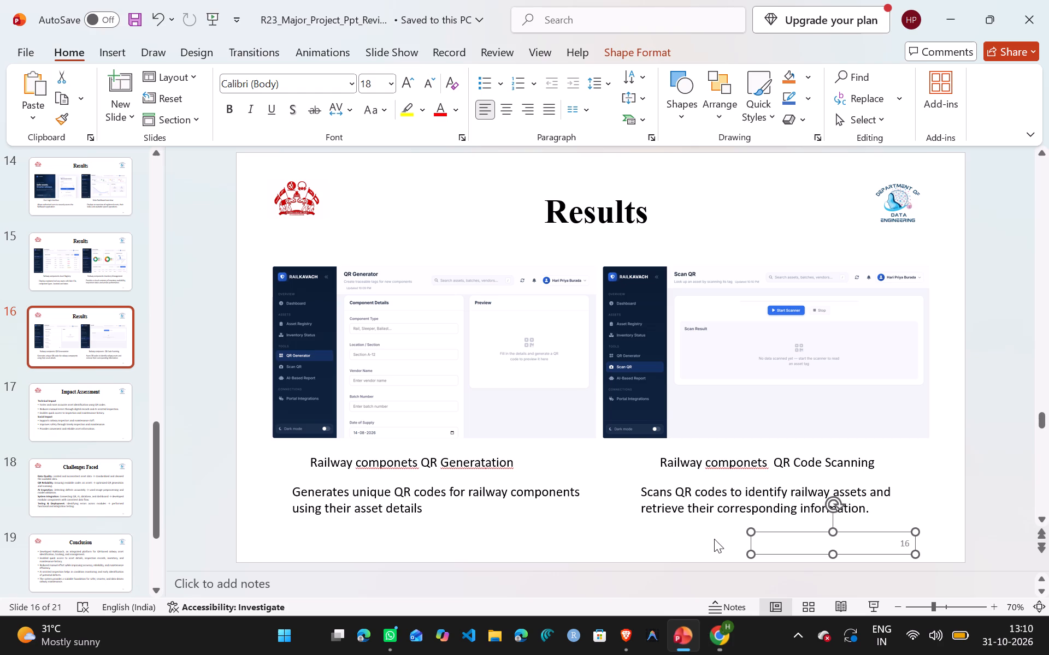
left_click(714, 539)
Review the Results slides and the slides around them, checking the captions and descriptions.
scroll(113, 437, "down", 2)
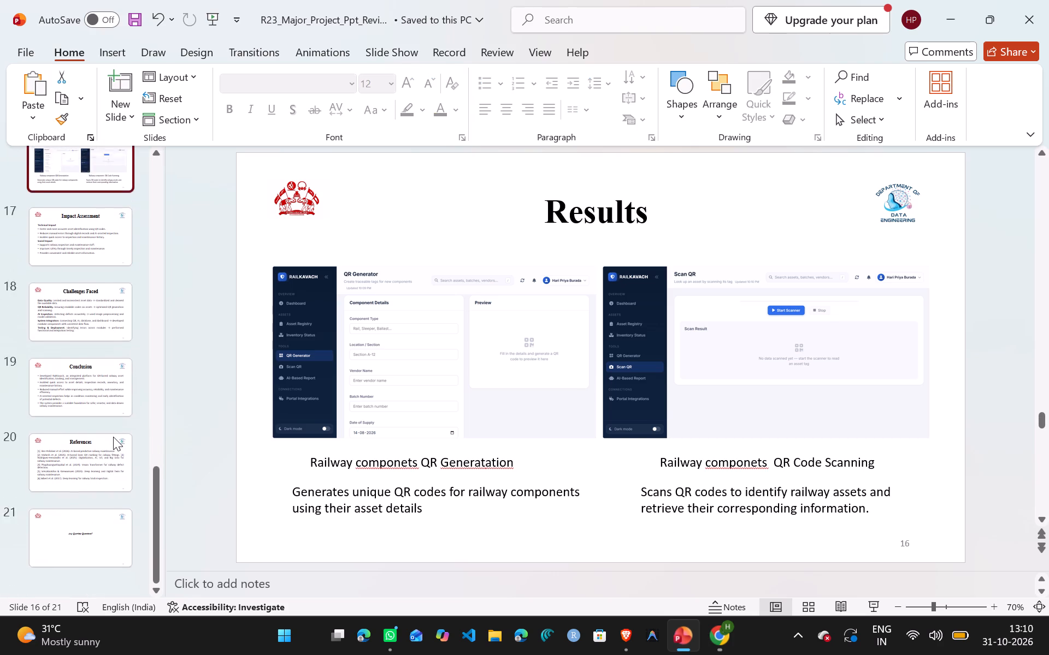
scroll(113, 437, "up", 2)
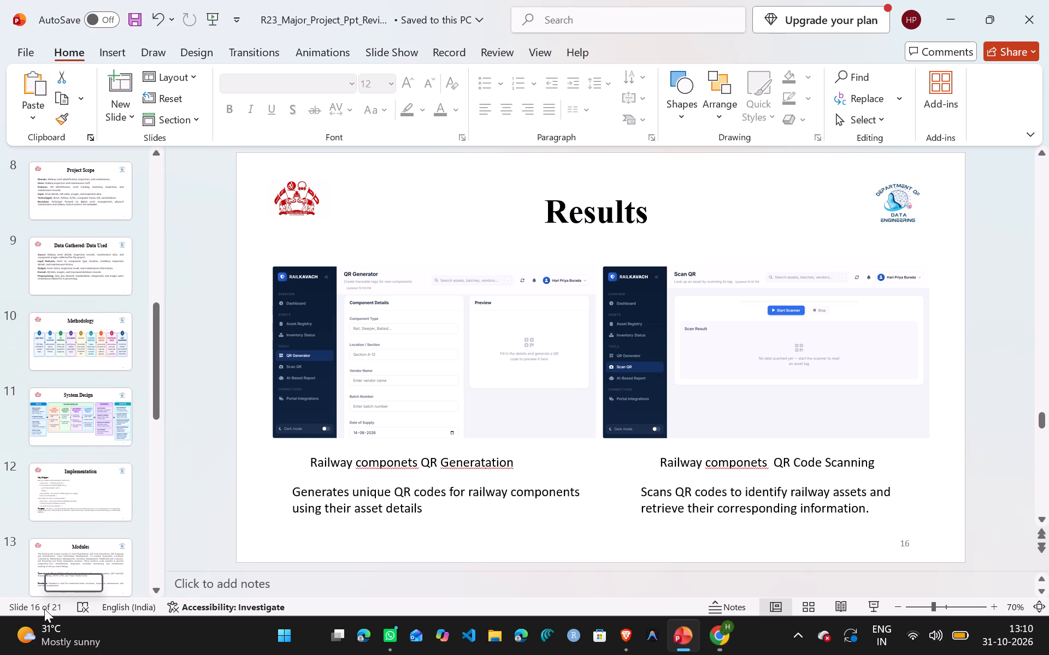
key("Down")
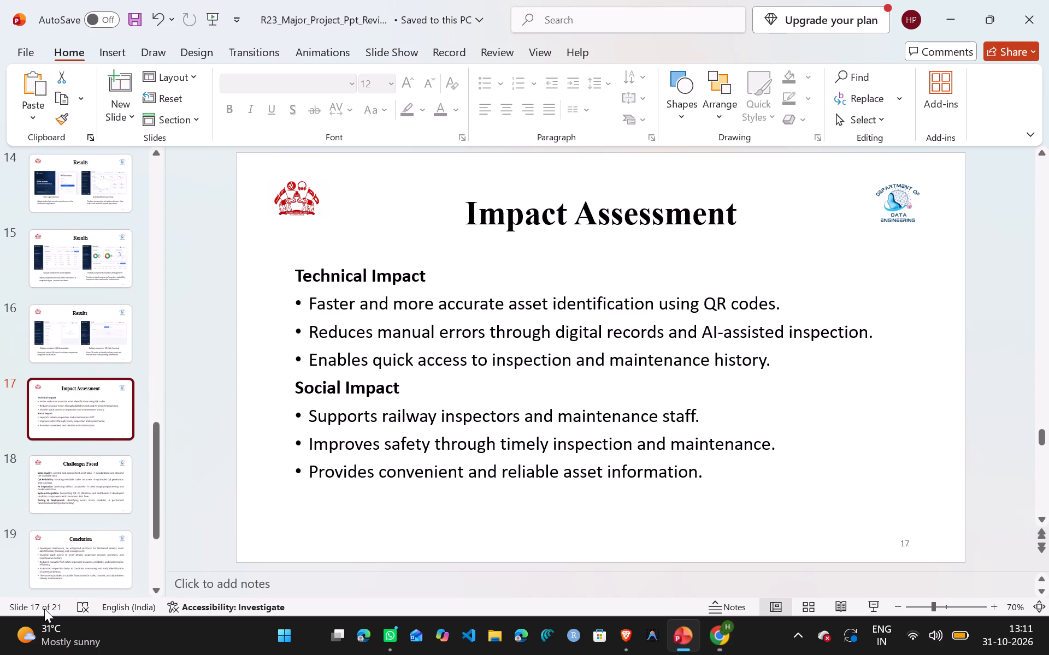
key("Up")
key("Up")
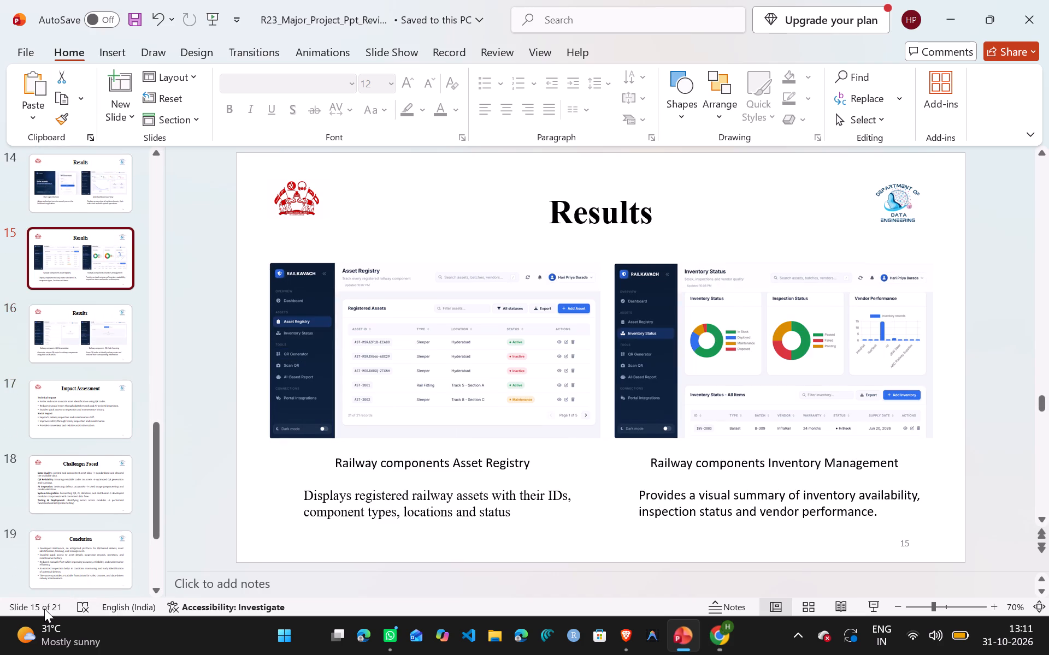
key("Up")
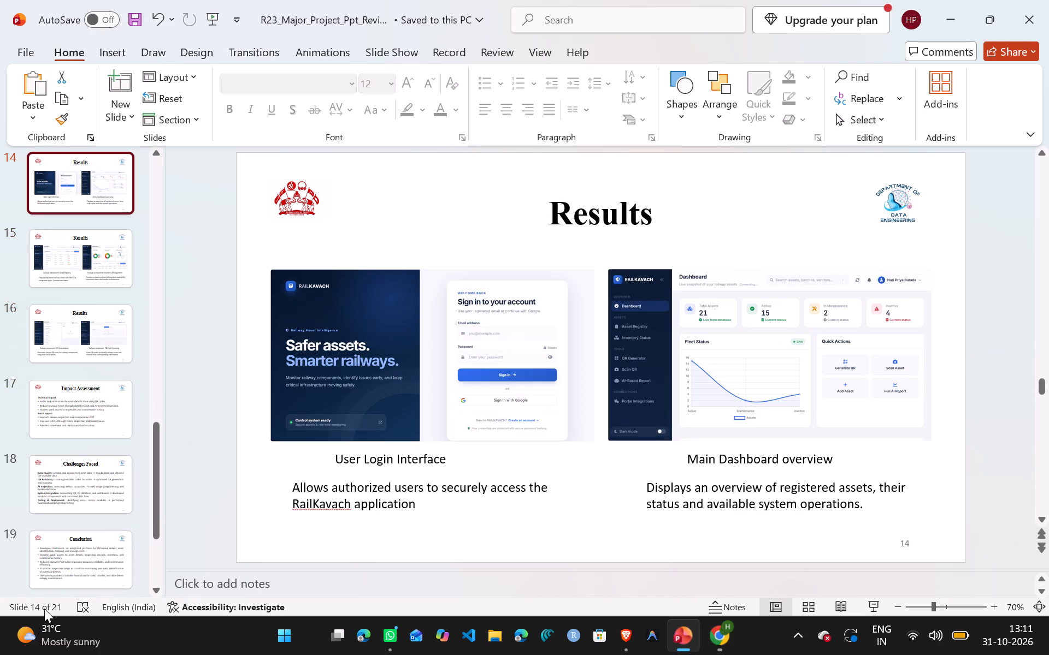
key("Up")
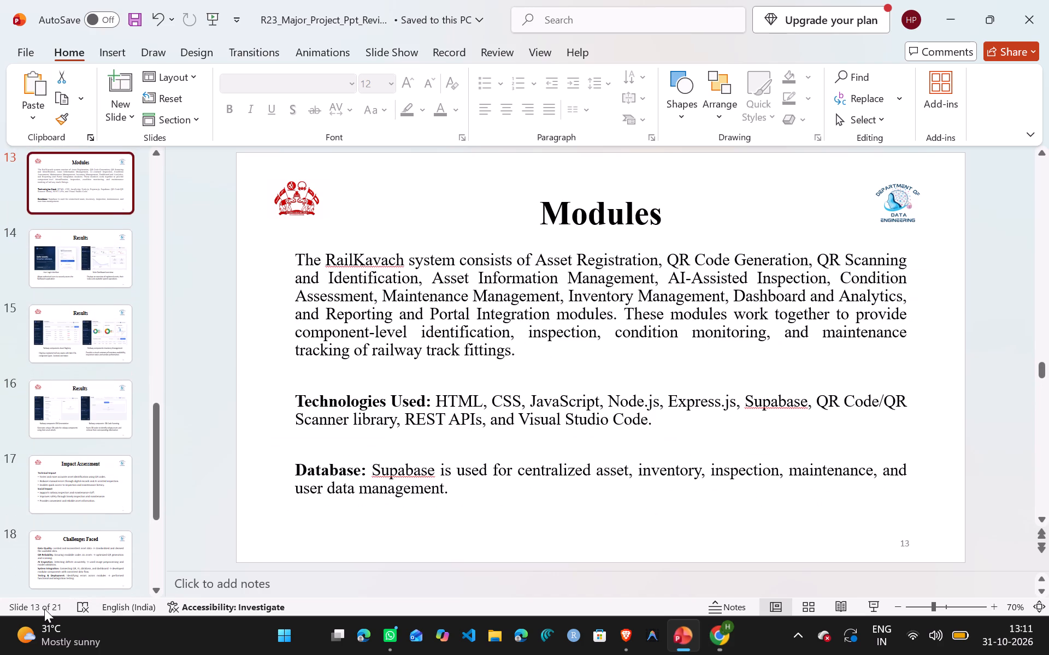
Make the "User Login Interface" caption on slide 14 bold.
key("Down")
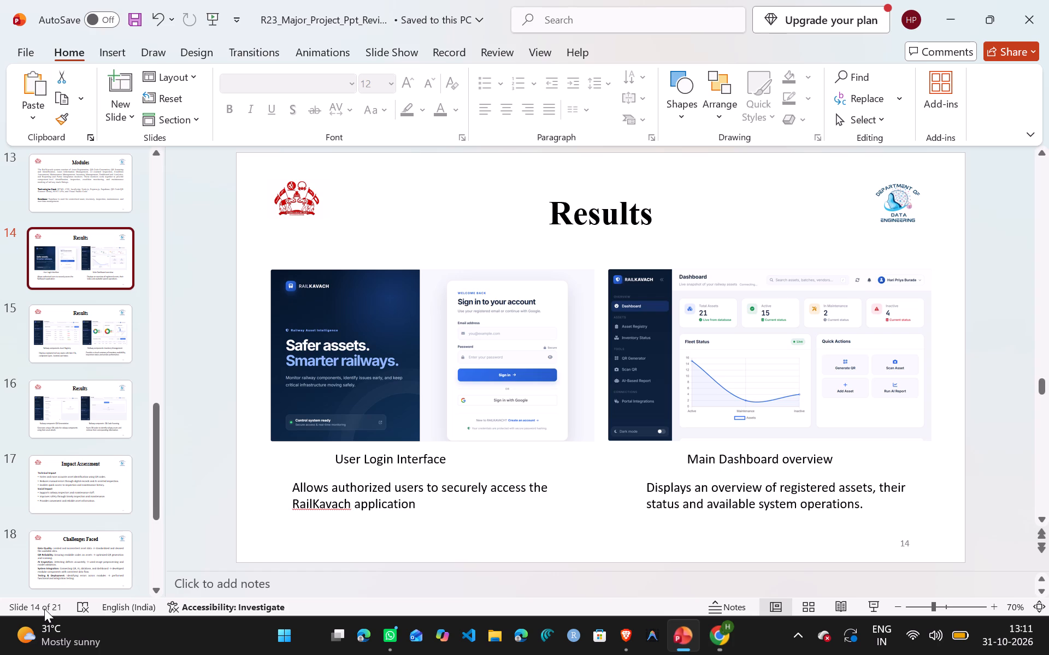
left_click(332, 455)
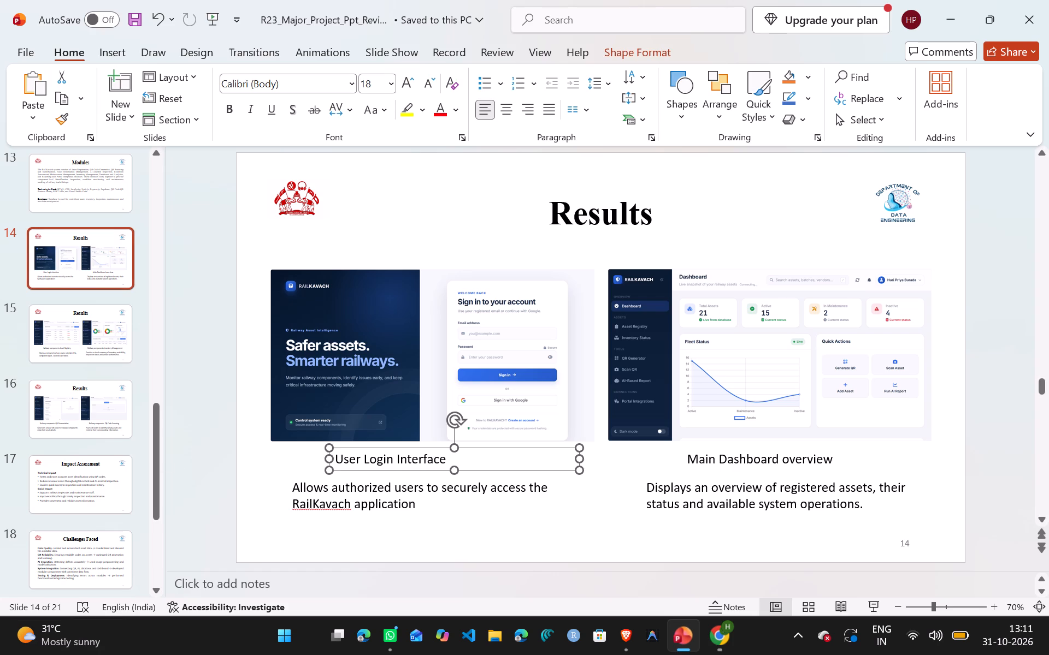
left_click(464, 458)
left_click(467, 467)
left_click_drag(446, 456, 340, 454)
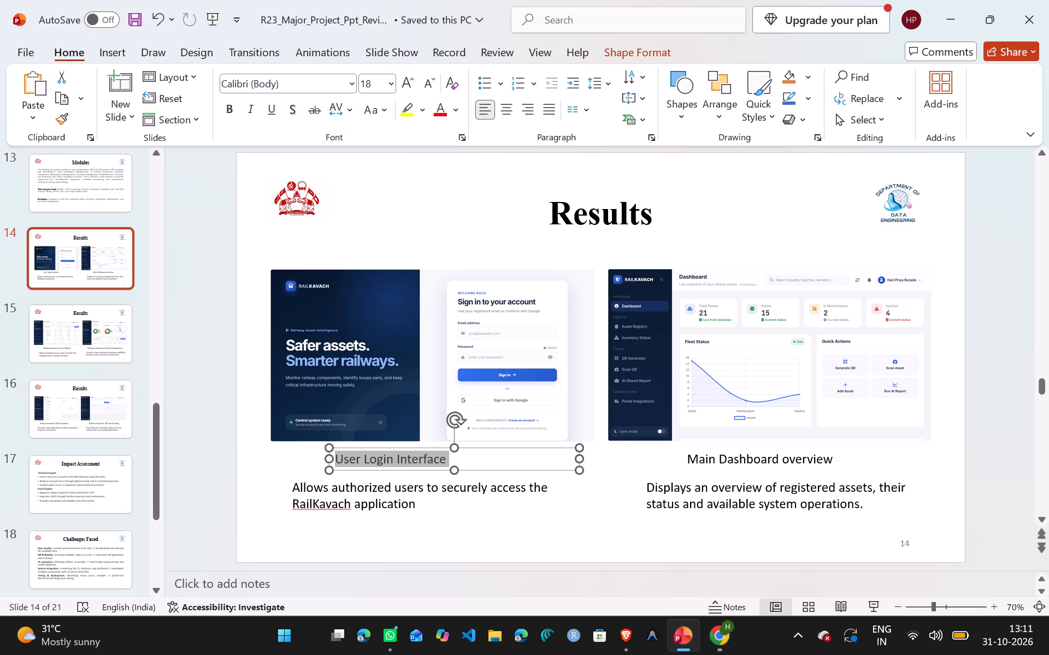
left_click_drag(340, 454, 332, 452)
left_click(332, 452)
key("ctrl+b")
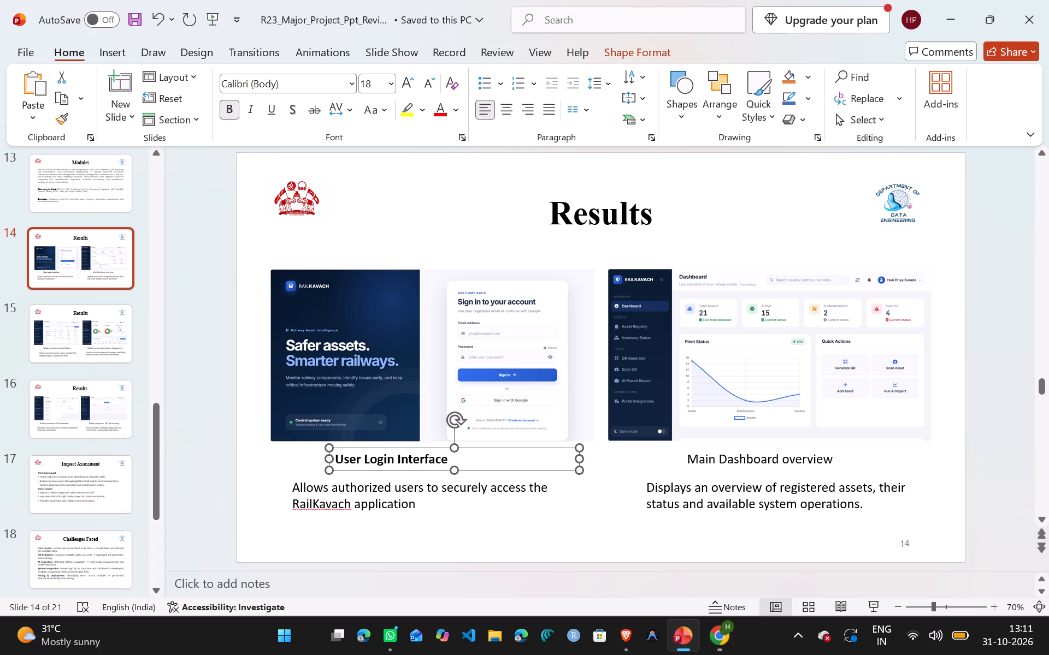
Make the "Main Dashboard overview" caption on slide 14 bold.
left_click(525, 515)
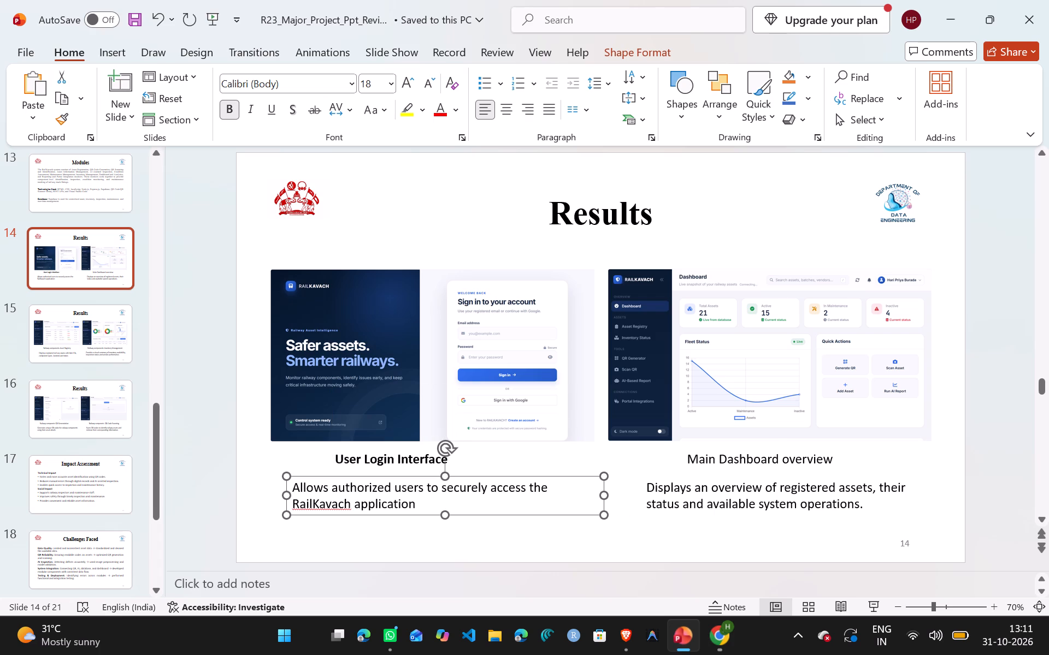
left_click(787, 454)
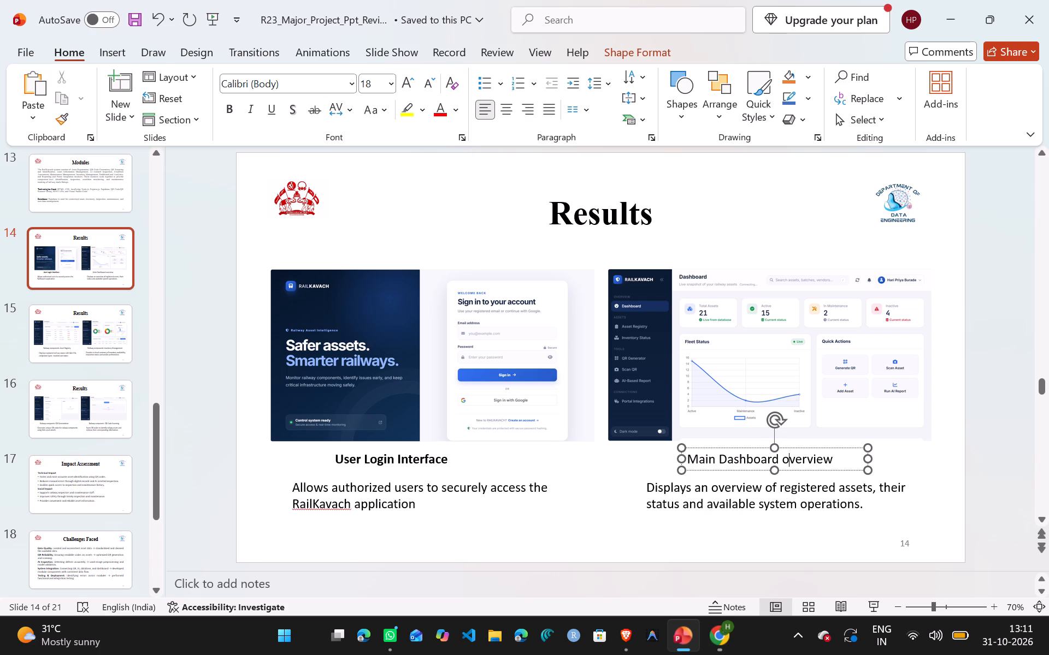
left_click(832, 456)
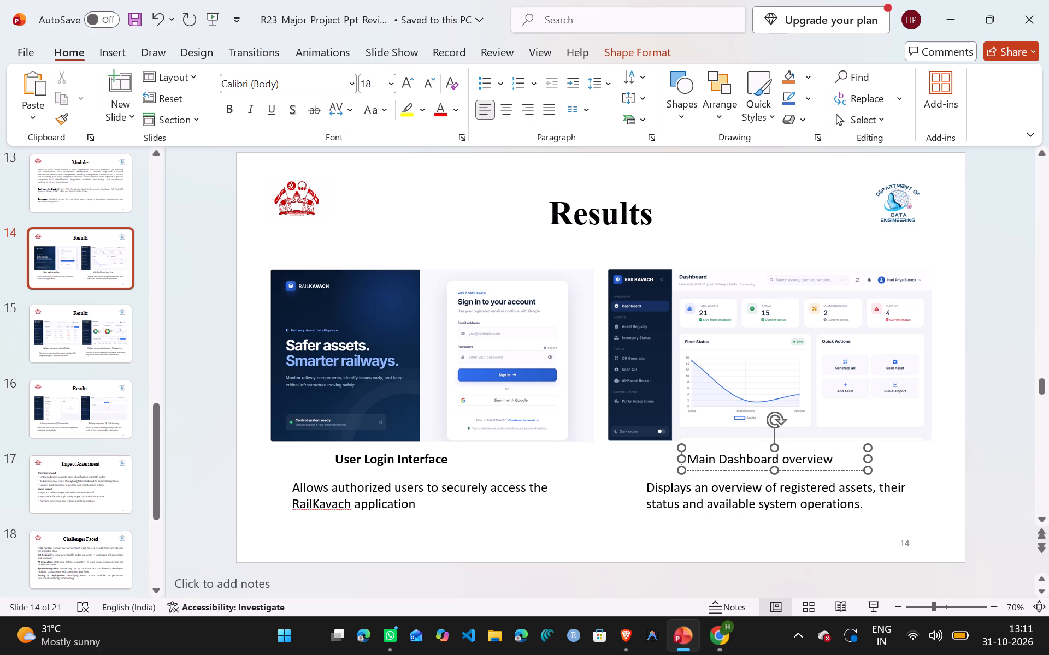
double_click(833, 458)
left_click_drag(831, 456, 627, 478)
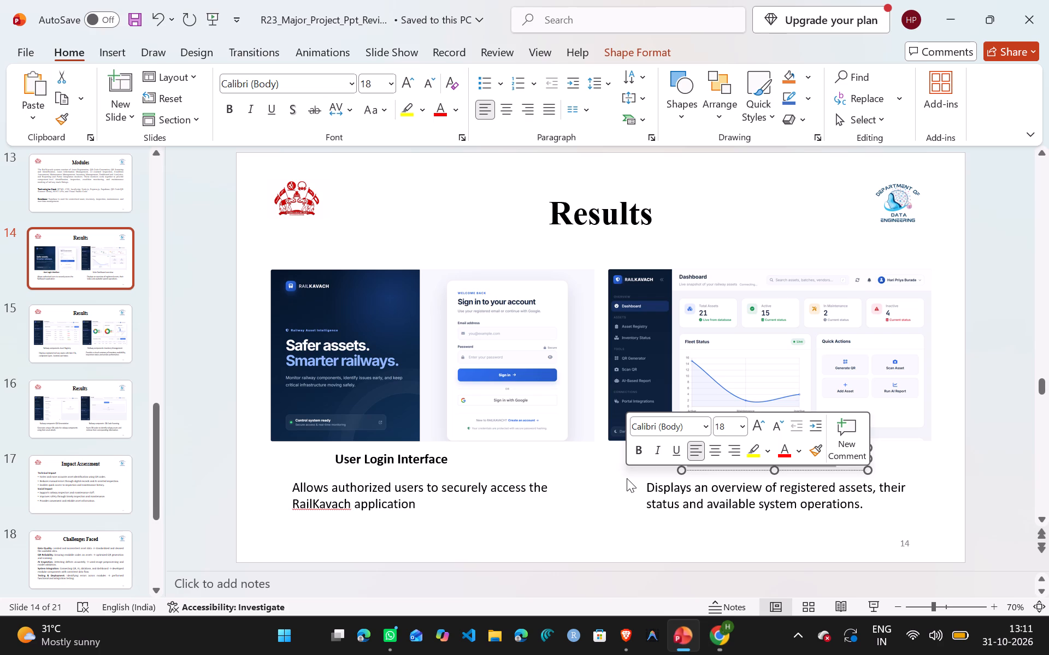
key("ctrl+b")
key("Down")
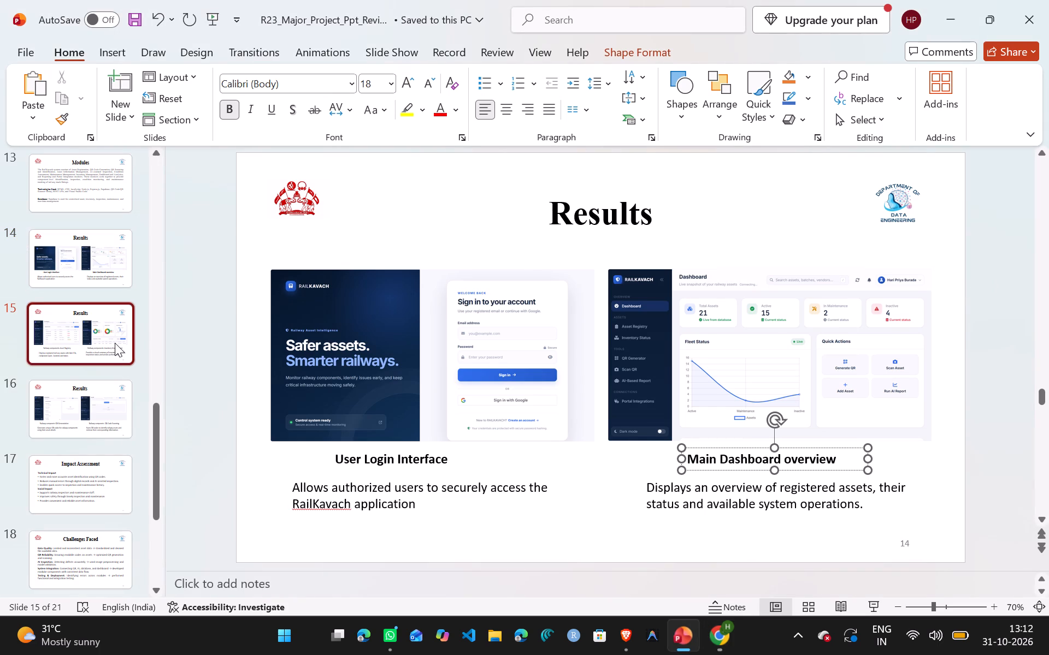
double_click(366, 467)
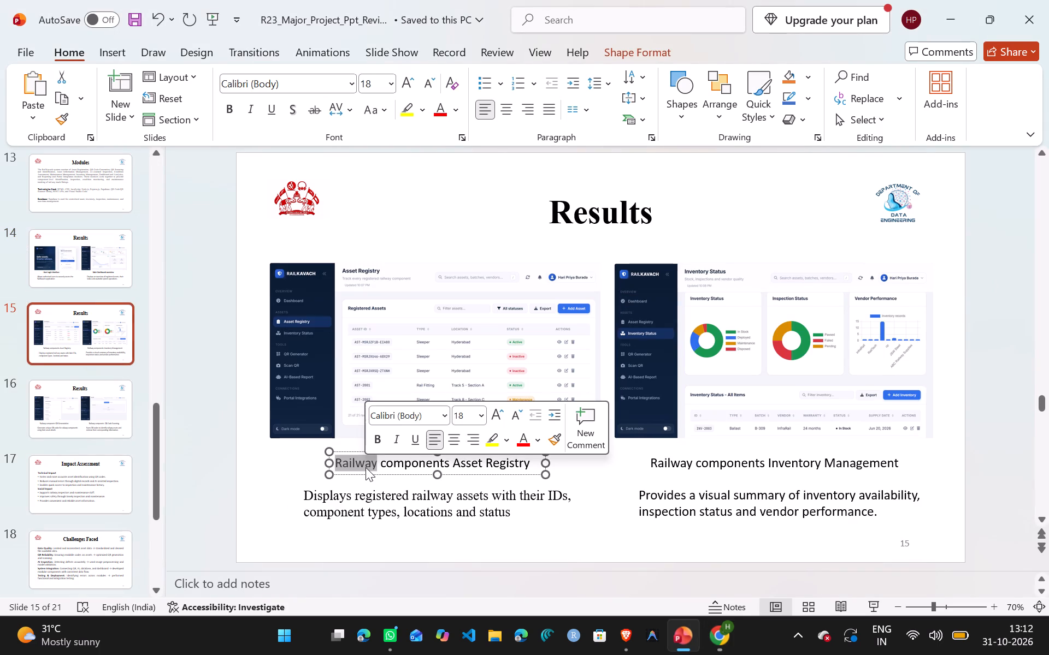
triple_click(366, 467)
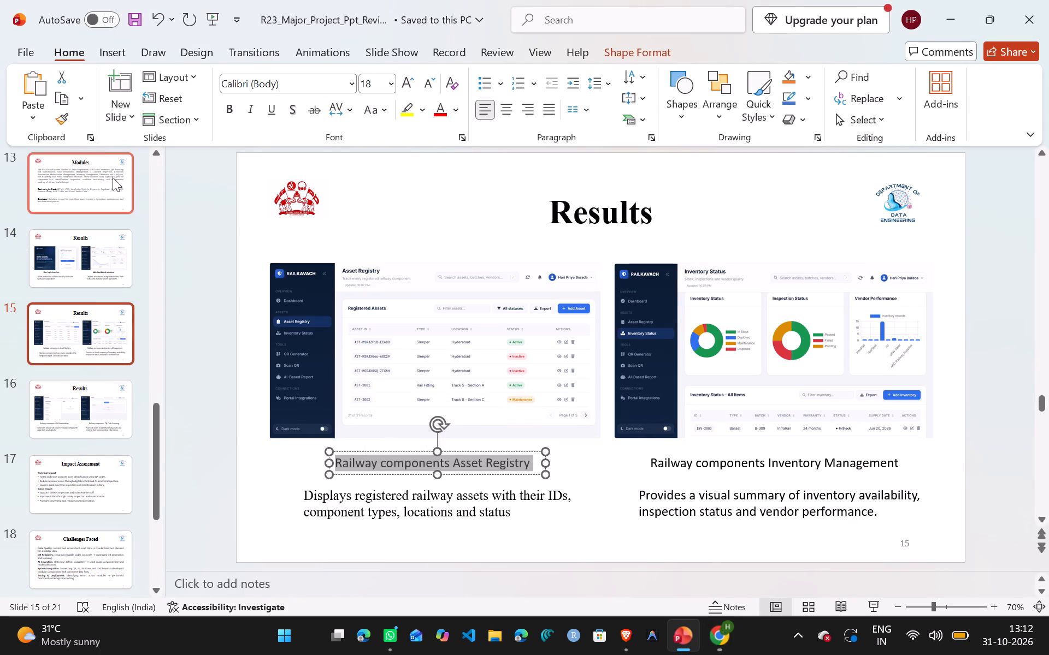
key("ctrl+b")
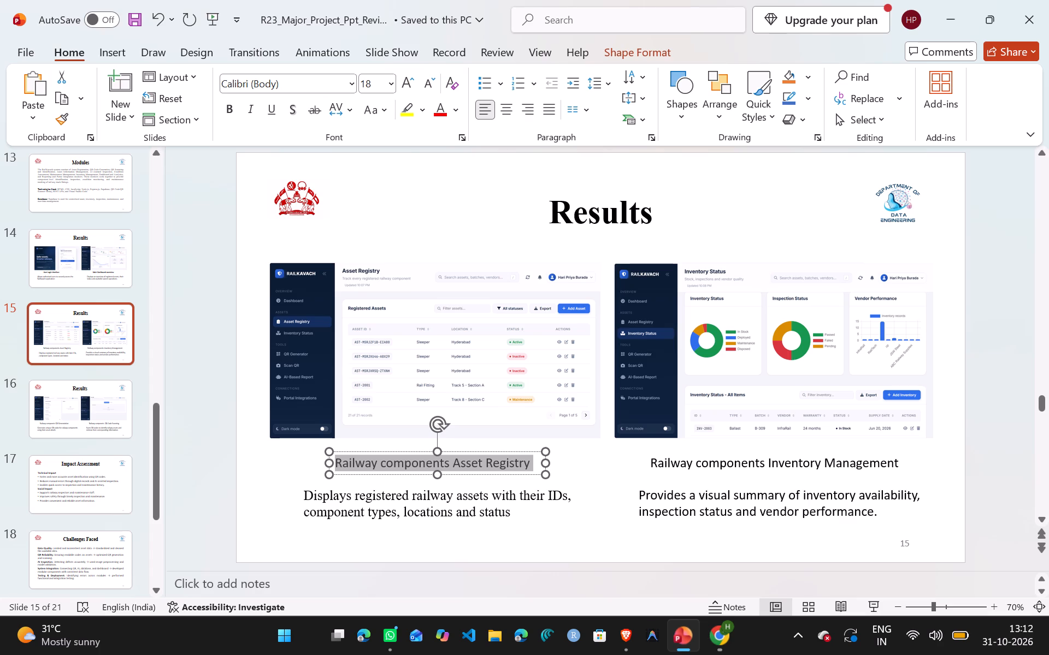
left_click(385, 479, "ctrl")
Make the "Railway components Inventory Management" caption on slide 15 bold.
left_click(715, 473)
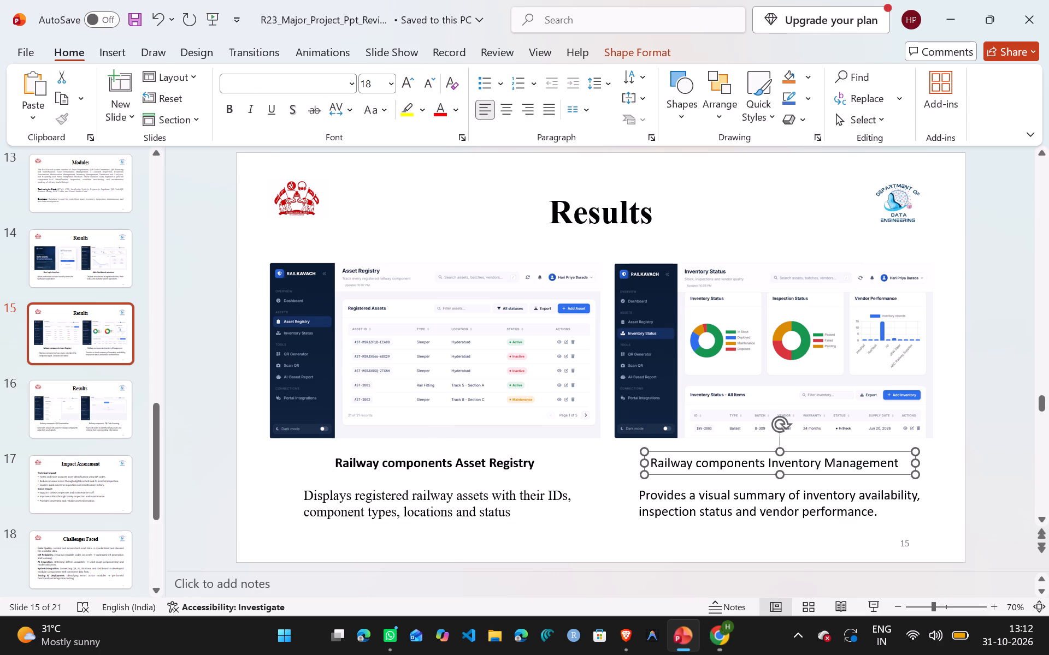
triple_click(721, 458)
key("ctrl+b")
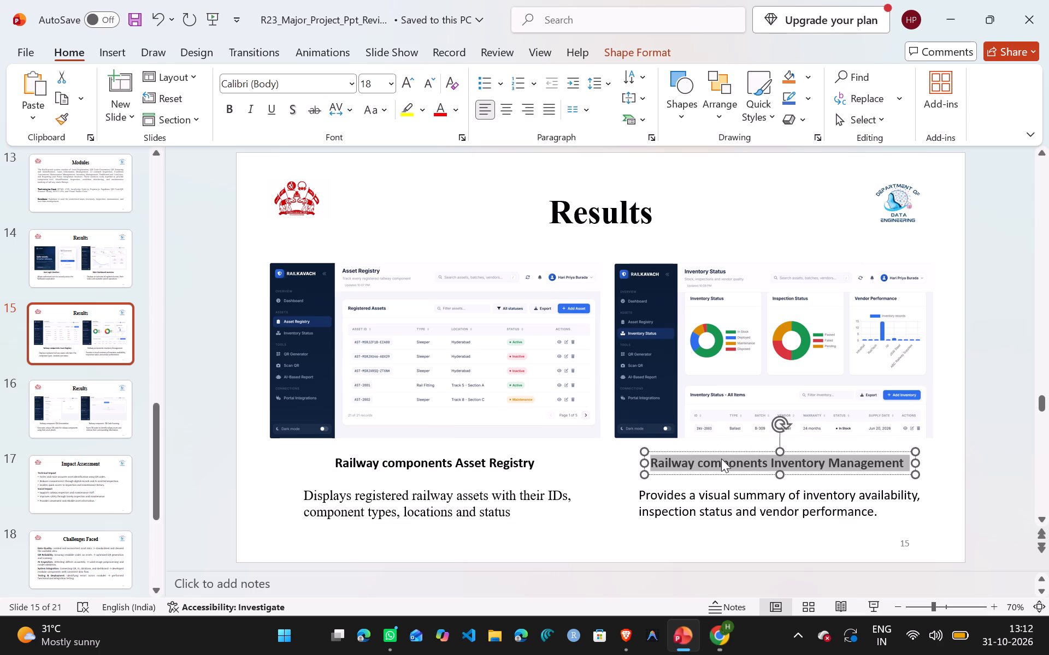
left_click(667, 548)
Make the QR generation caption on slide 16 bold and set its font to Times New Roman.
left_click(66, 410)
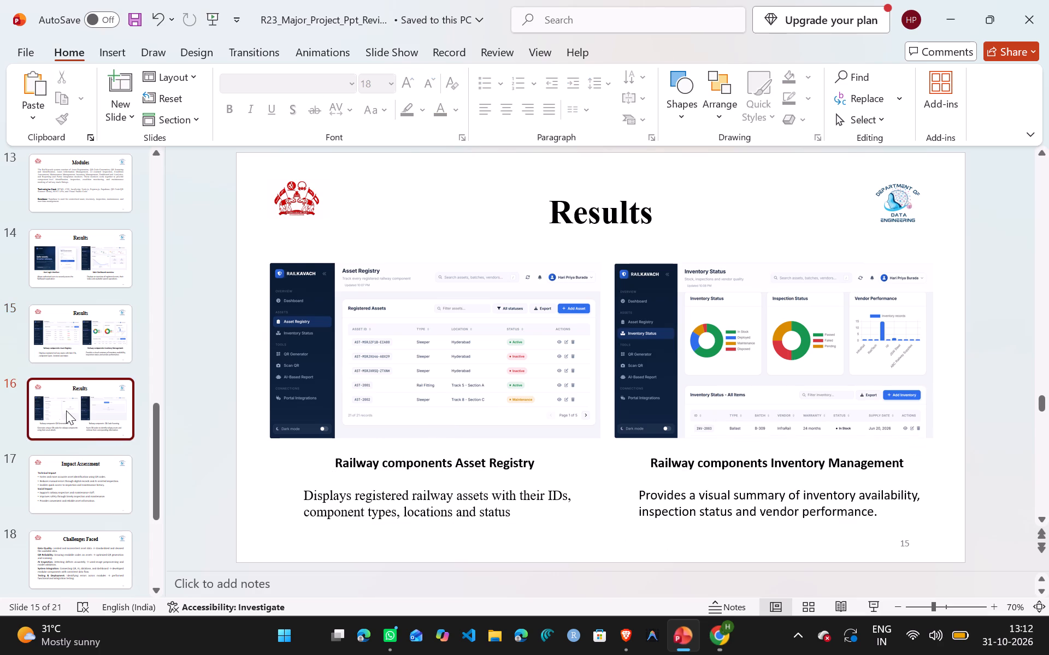
triple_click(340, 466)
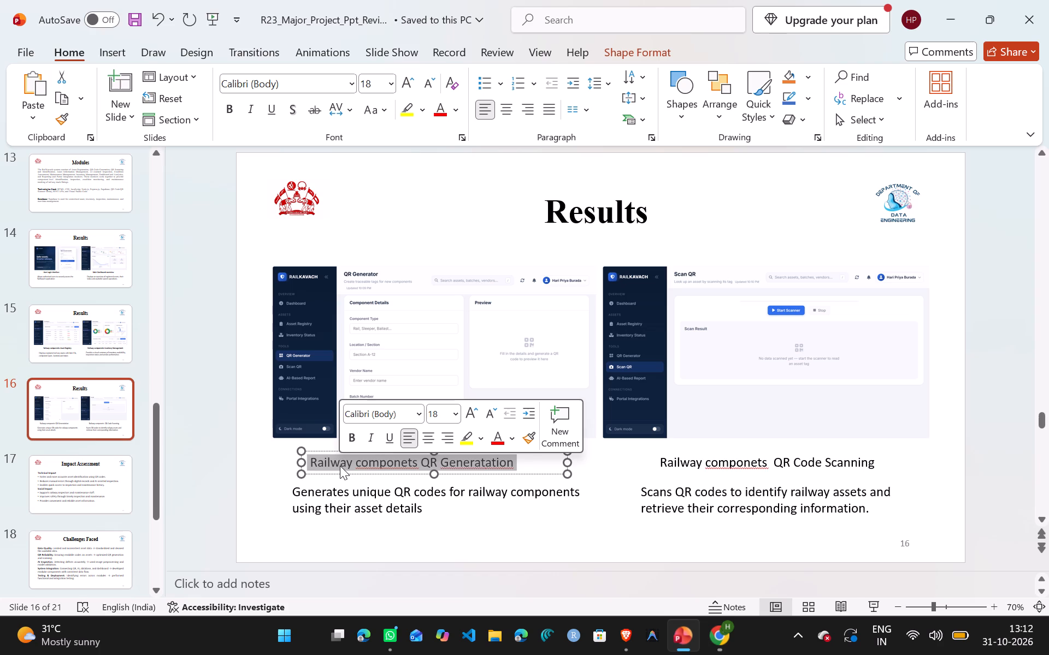
left_click(347, 439)
left_click(384, 415)
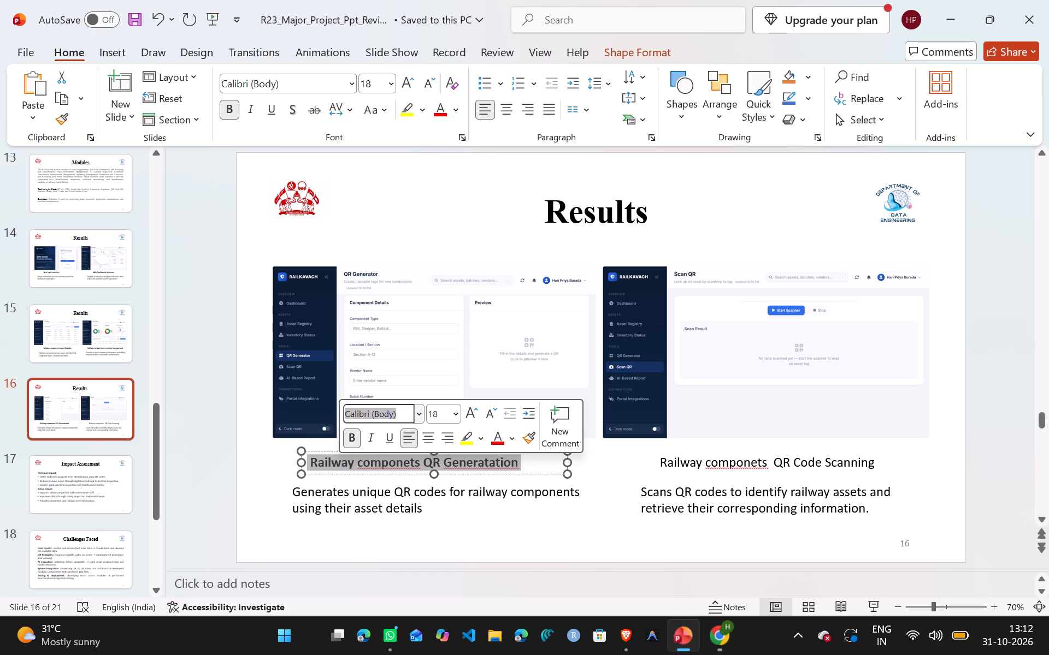
key("r")
key("BackSpace")
key("BackSpace")
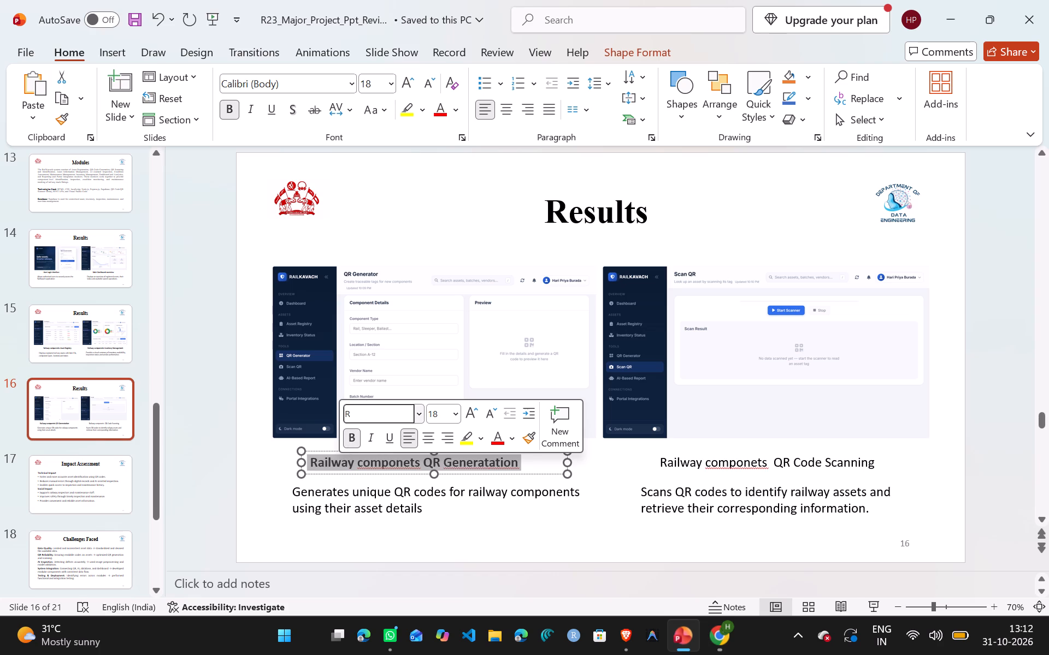
key("t")
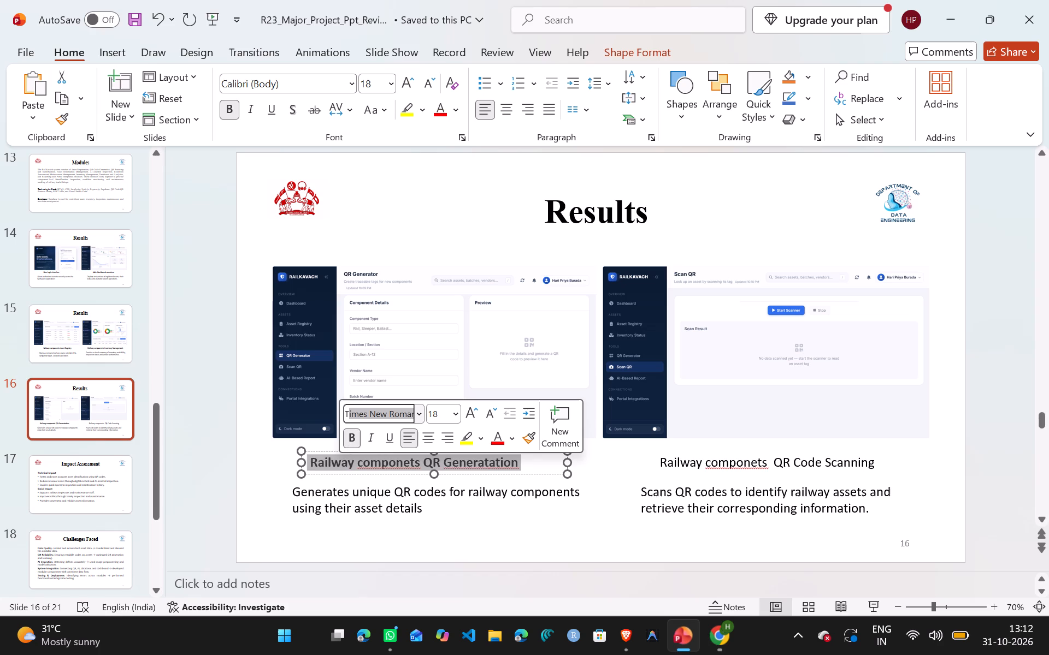
key("Return")
Make the "QR Code Scanning" caption on slide 16 bold and set its font to Times New Roman.
left_click(661, 466)
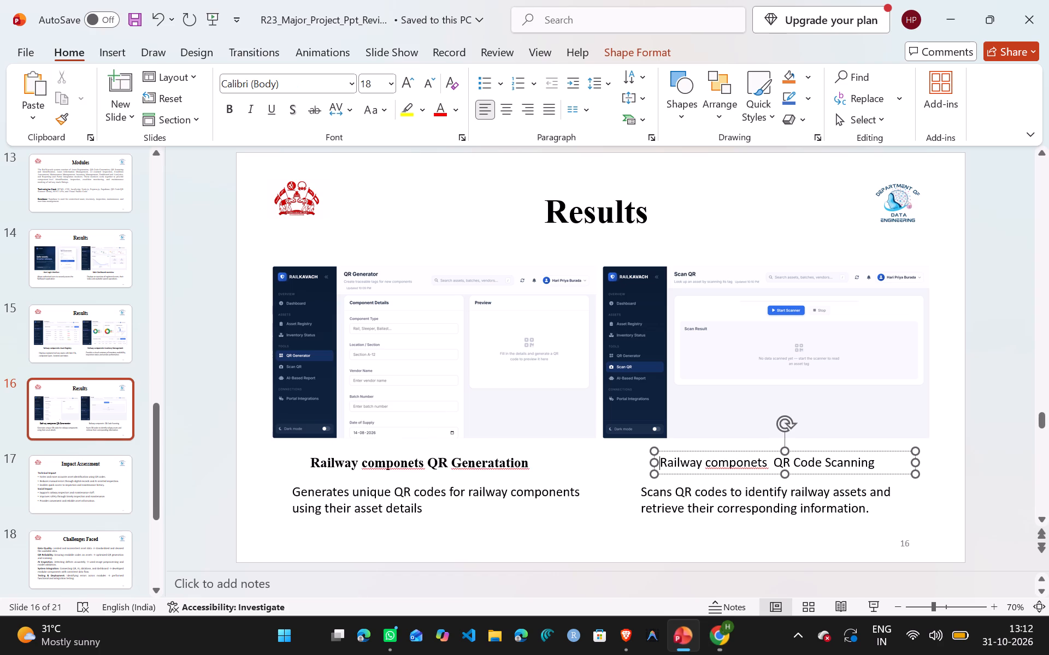
triple_click(685, 469)
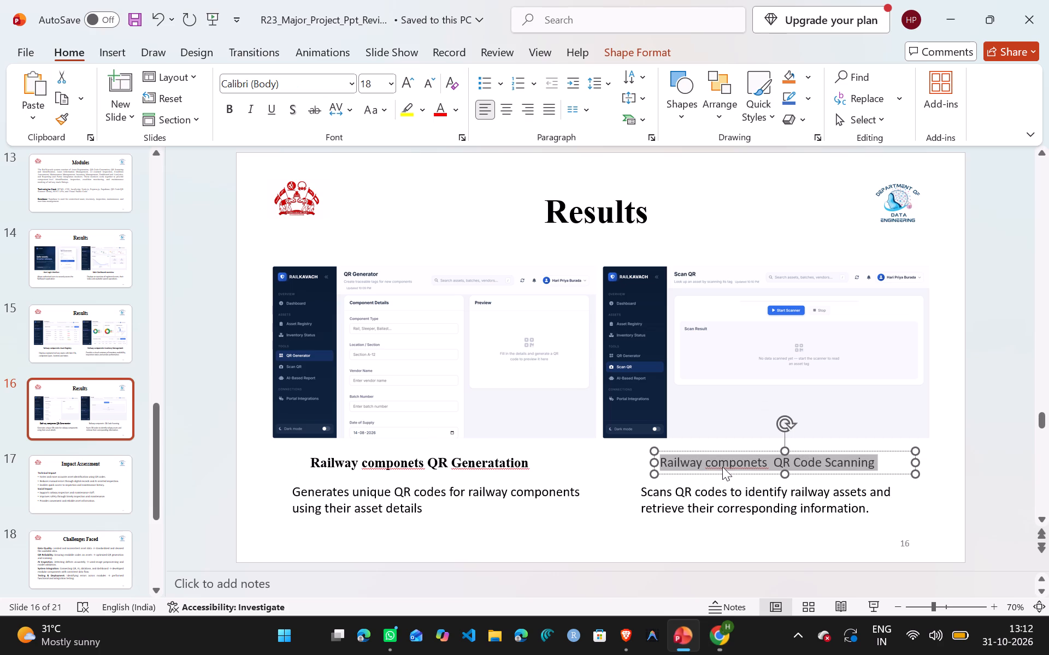
key("ctrl+b")
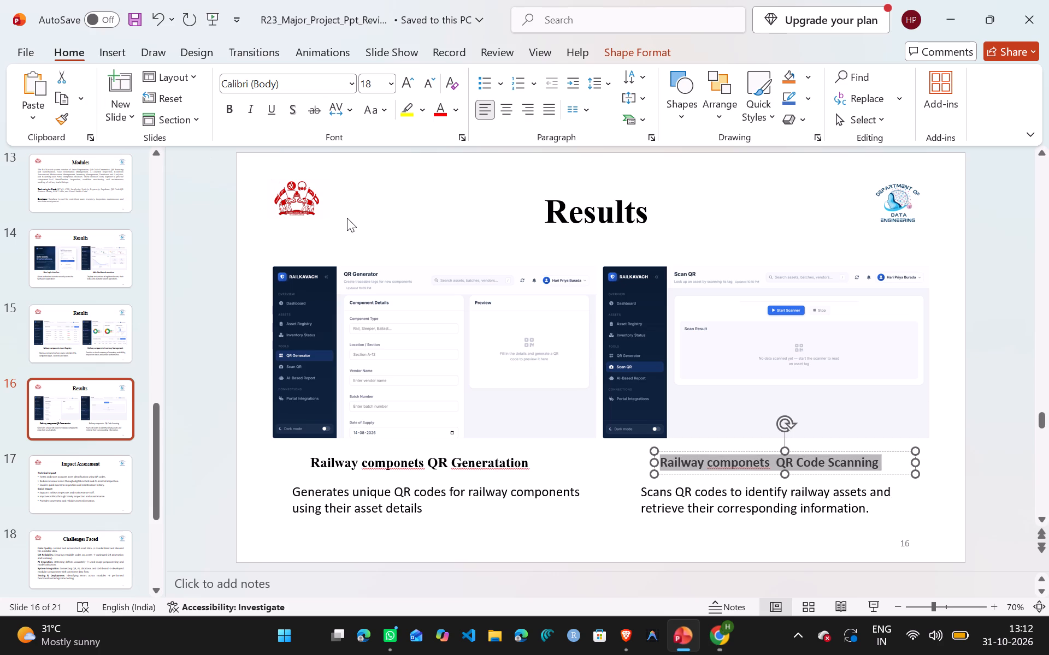
left_click(298, 84)
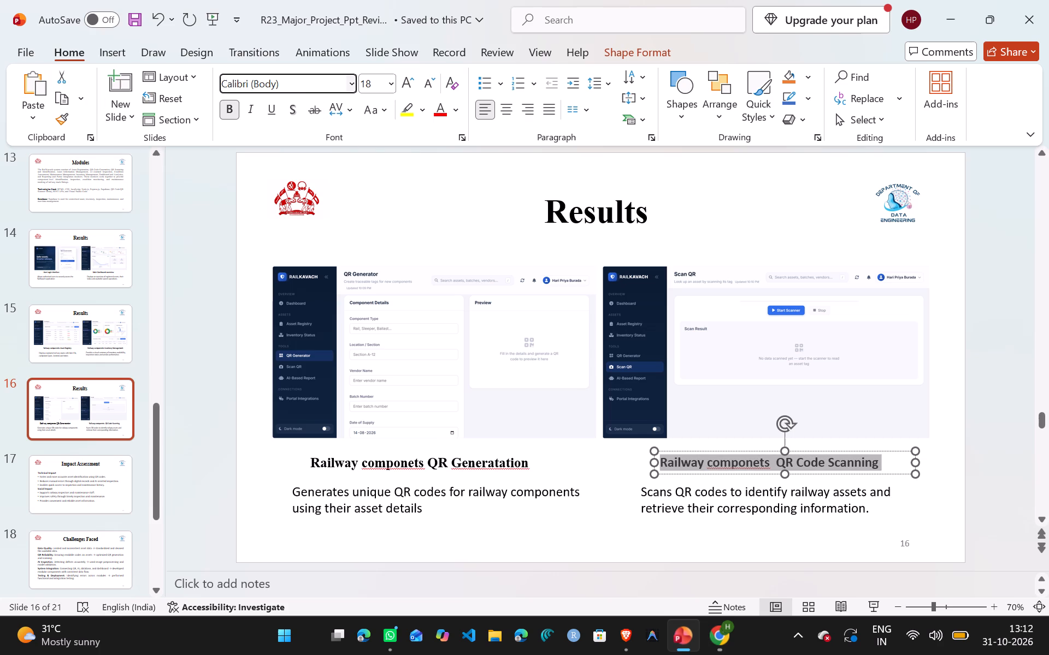
type("TI")
key("Return")
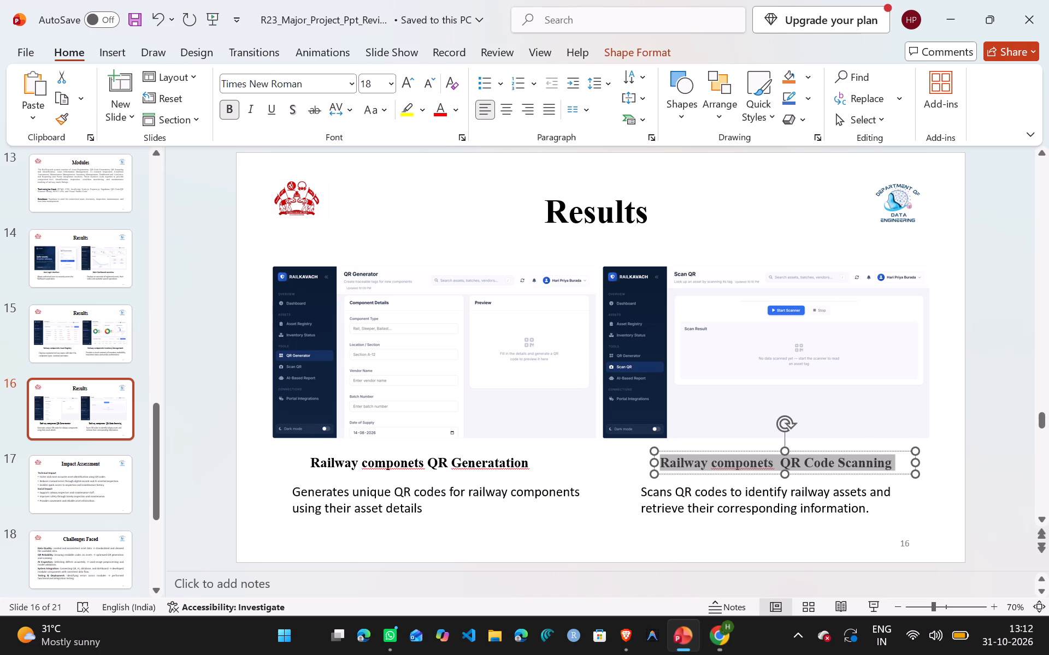
left_click(645, 537)
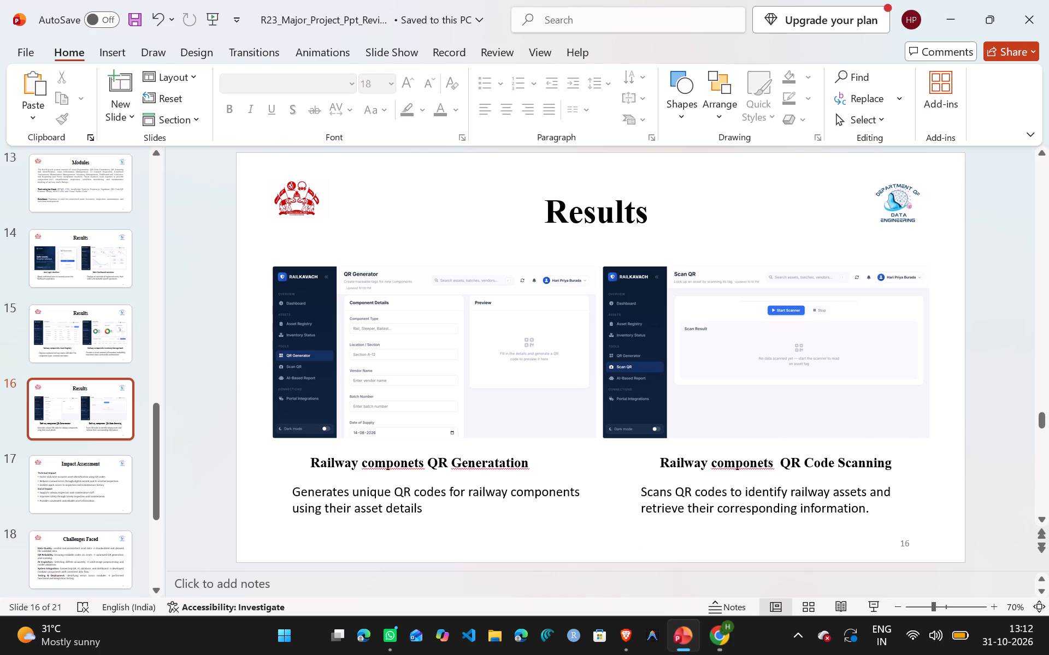
Shift the Scan QR description box on slide 16 slightly right and up beneath its caption.
left_click(676, 522)
left_click(676, 522)
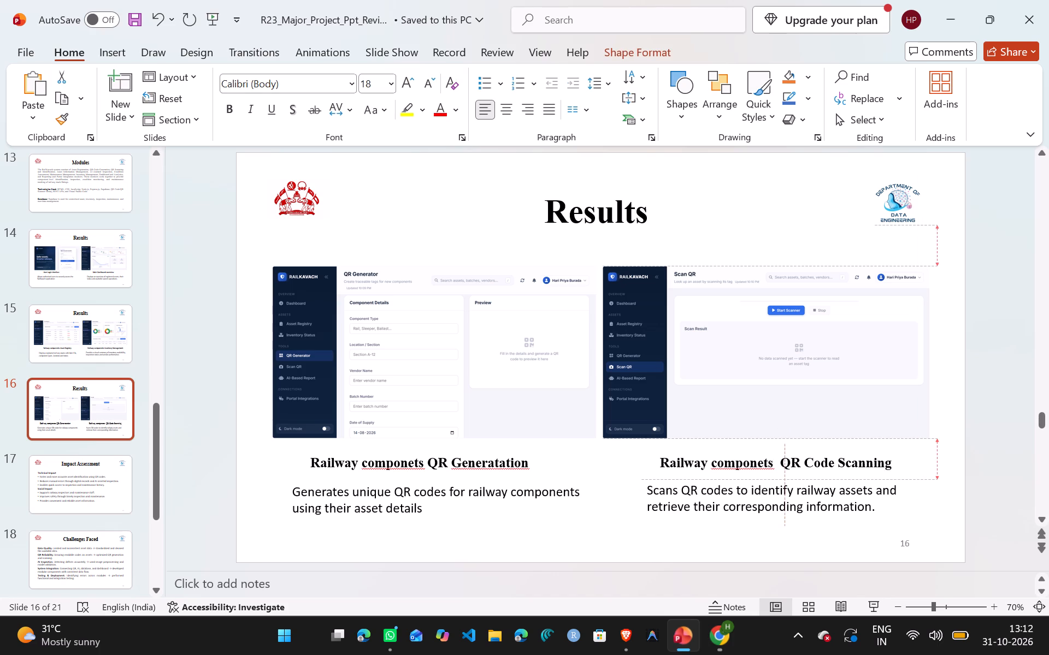
Shift the QR generation description box on slide 16 slightly right beneath its caption.
left_click(503, 526)
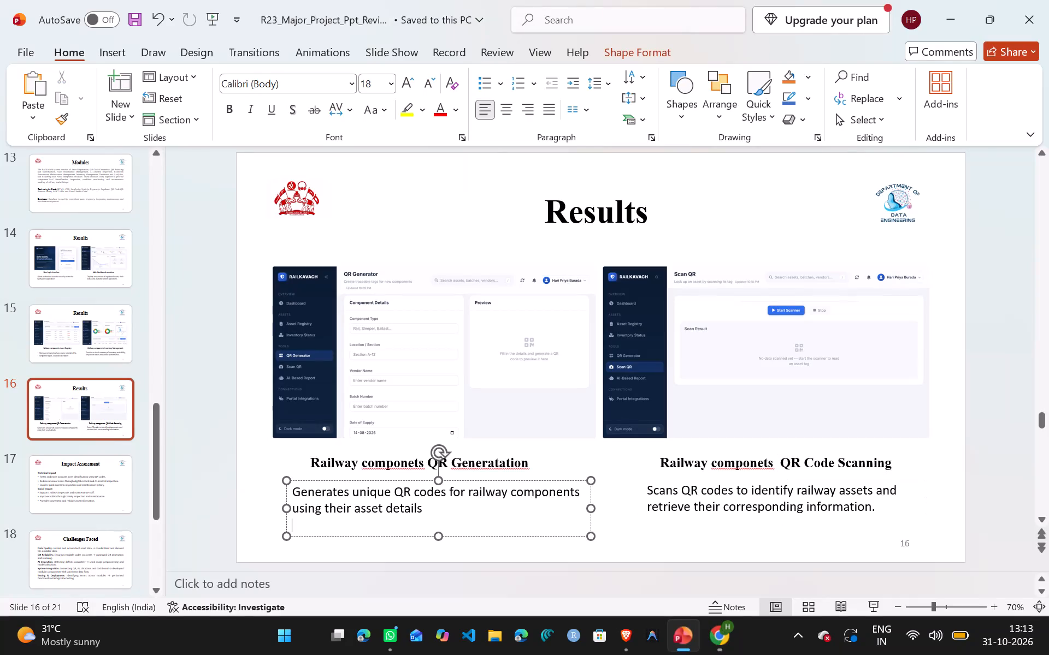
left_click(479, 535)
left_click(479, 535)
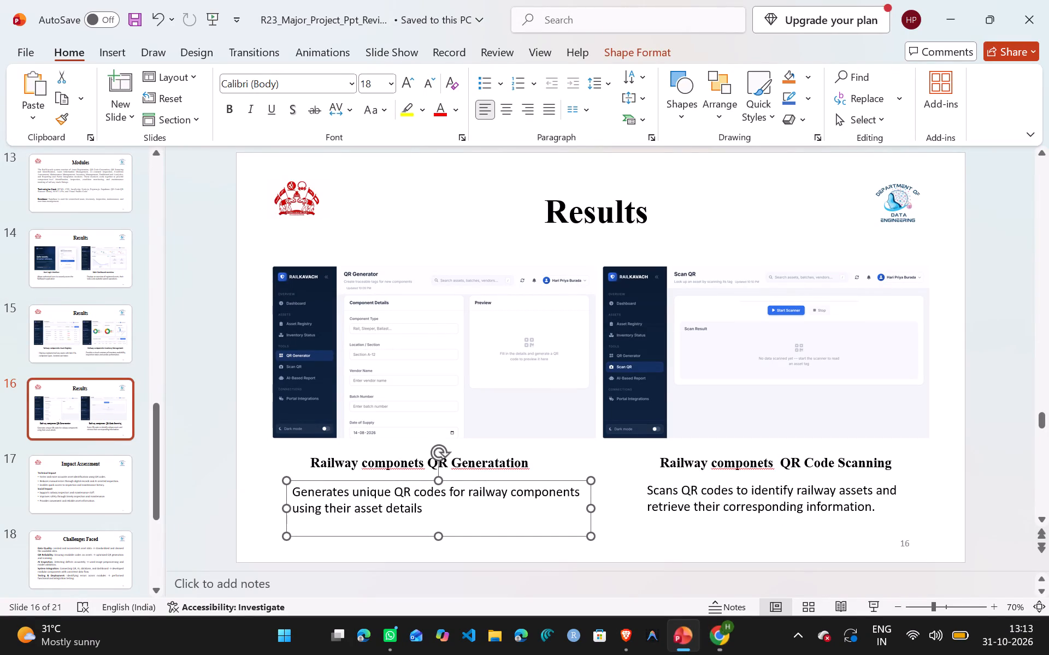
left_click_drag(479, 535, 480, 534)
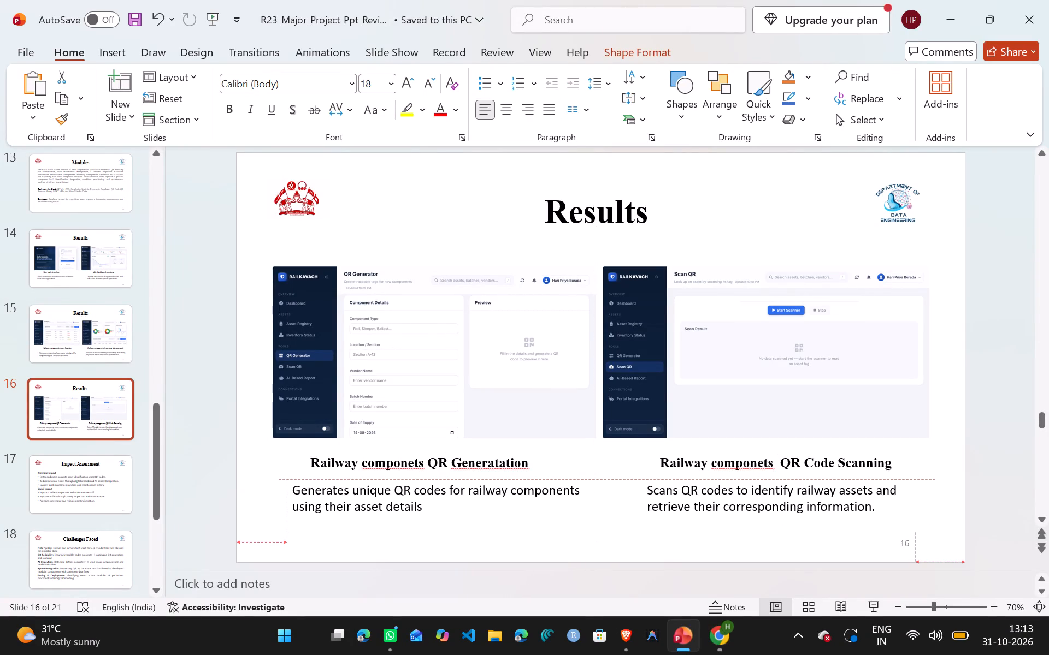
left_click_drag(480, 534, 484, 535)
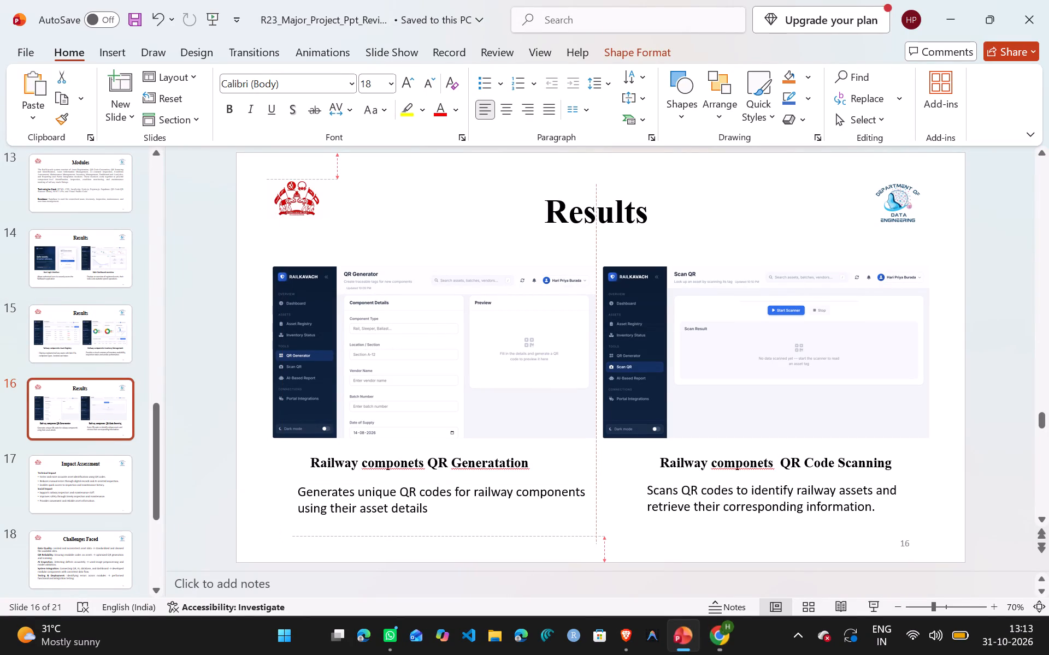
Nudge the QR generation description box on slide 16 slightly further right and up beneath its caption.
left_click_drag(484, 535, 485, 532)
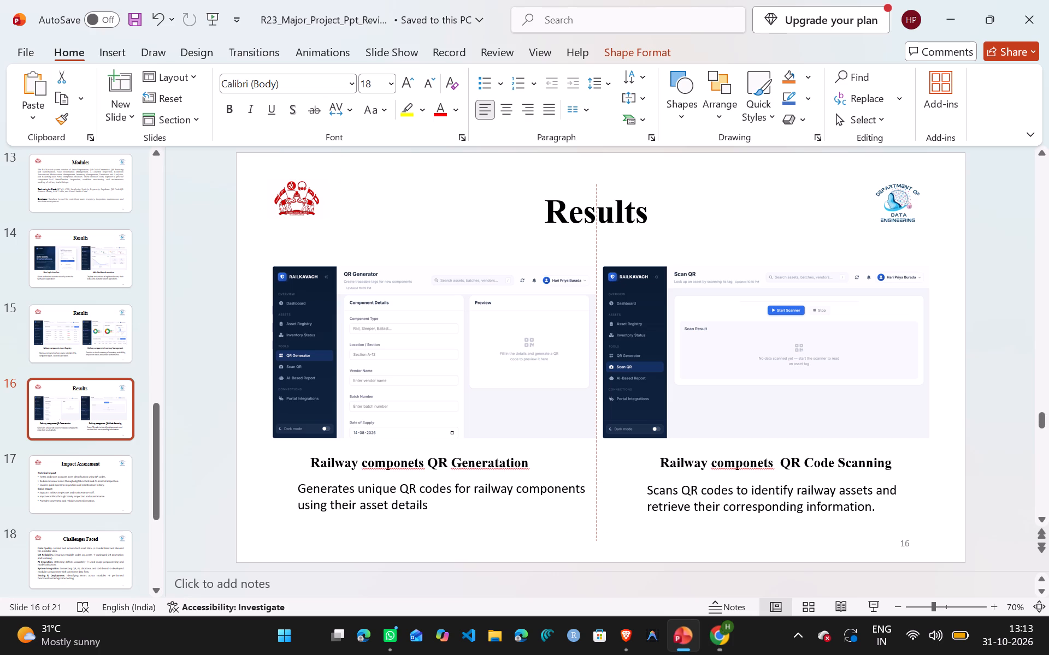
left_click_drag(485, 532, 487, 533)
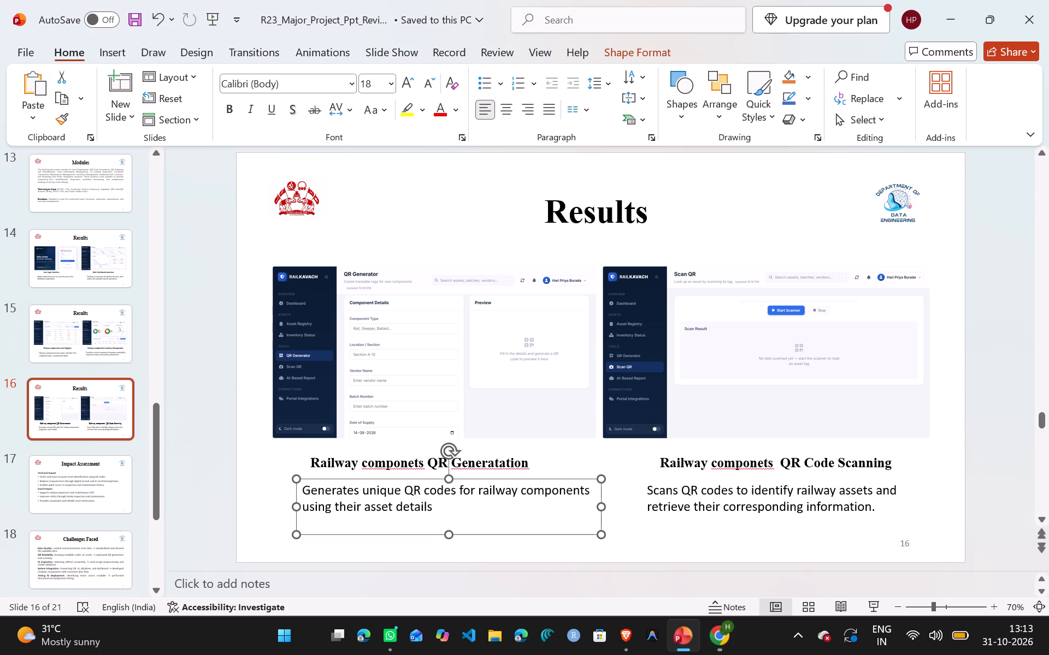
Shift the Asset Registry description box on slide 15 slightly left, level with the Inventory Management description.
left_click(99, 330)
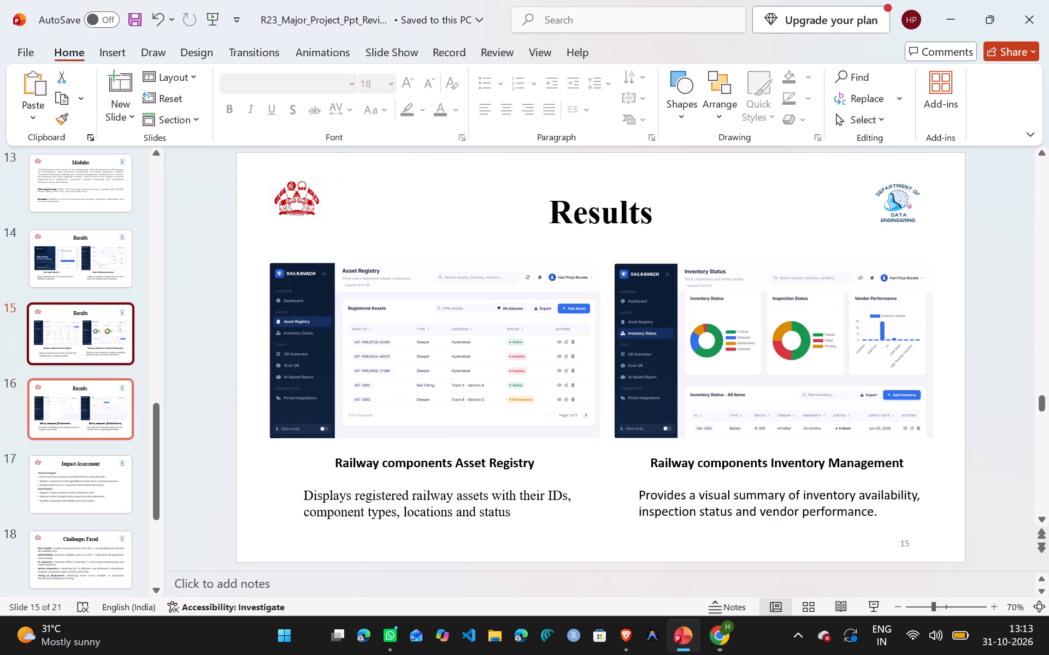
left_click(378, 526)
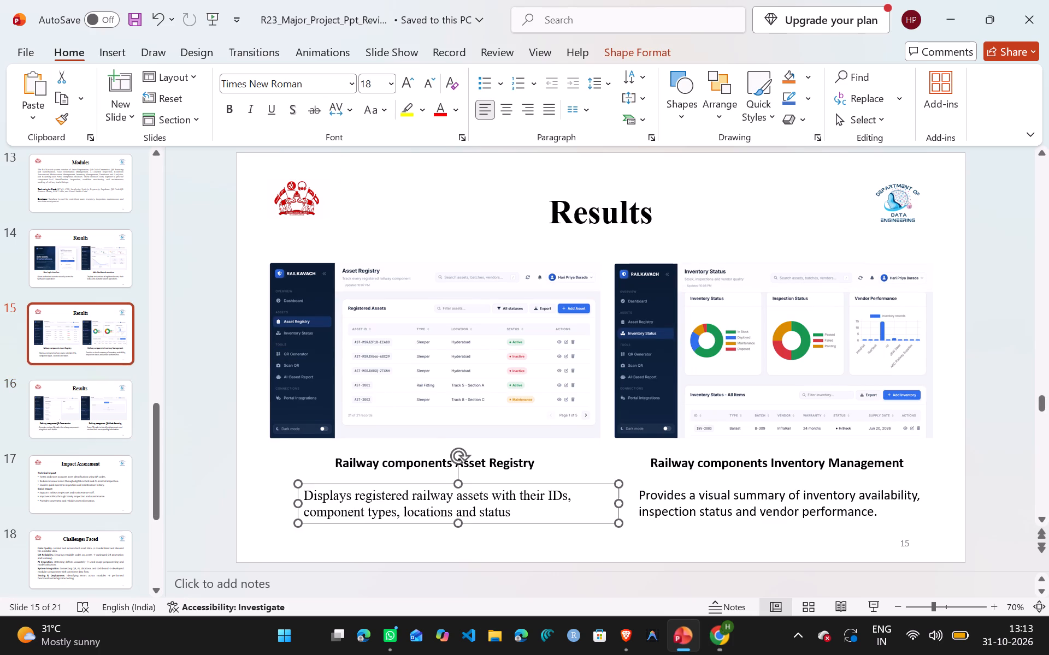
left_click_drag(562, 529, 556, 527)
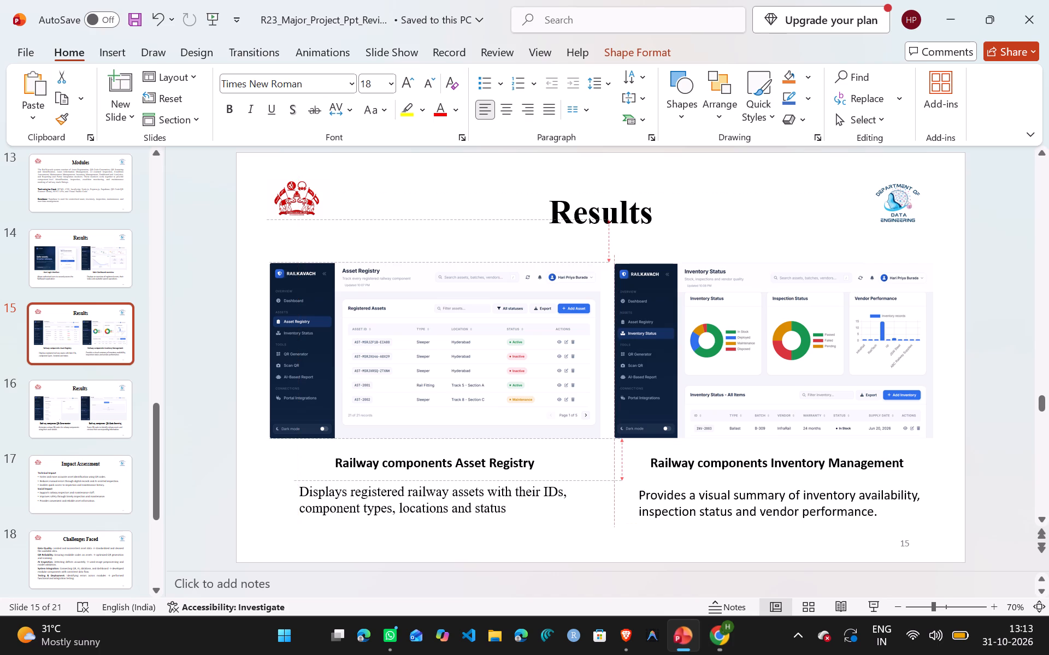
left_click_drag(556, 527, 551, 528)
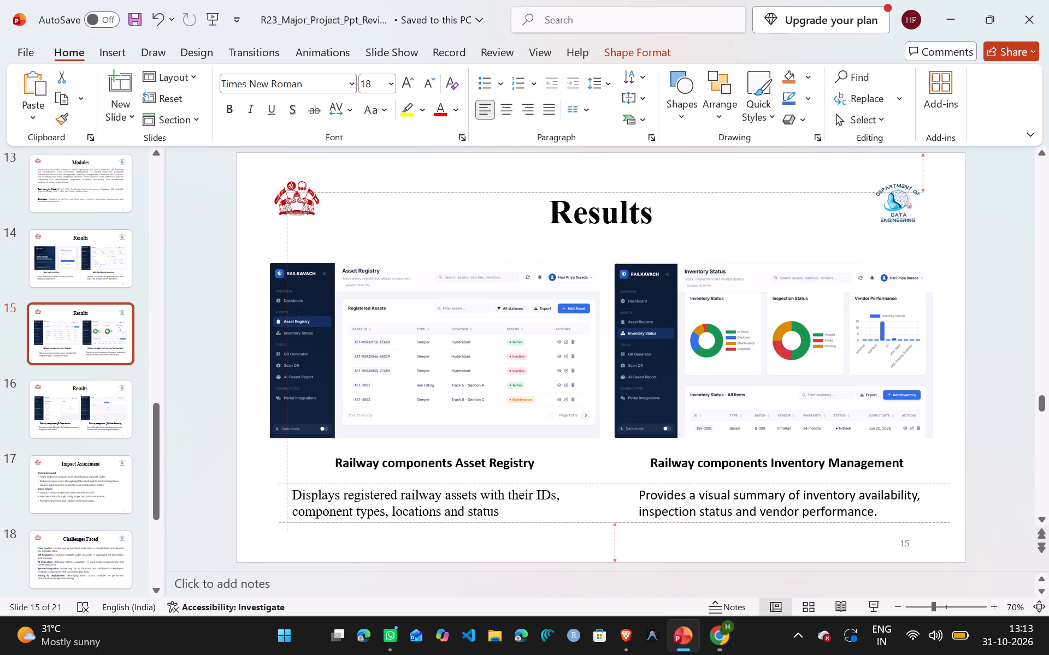
left_click_drag(551, 528, 551, 528)
left_click(711, 516)
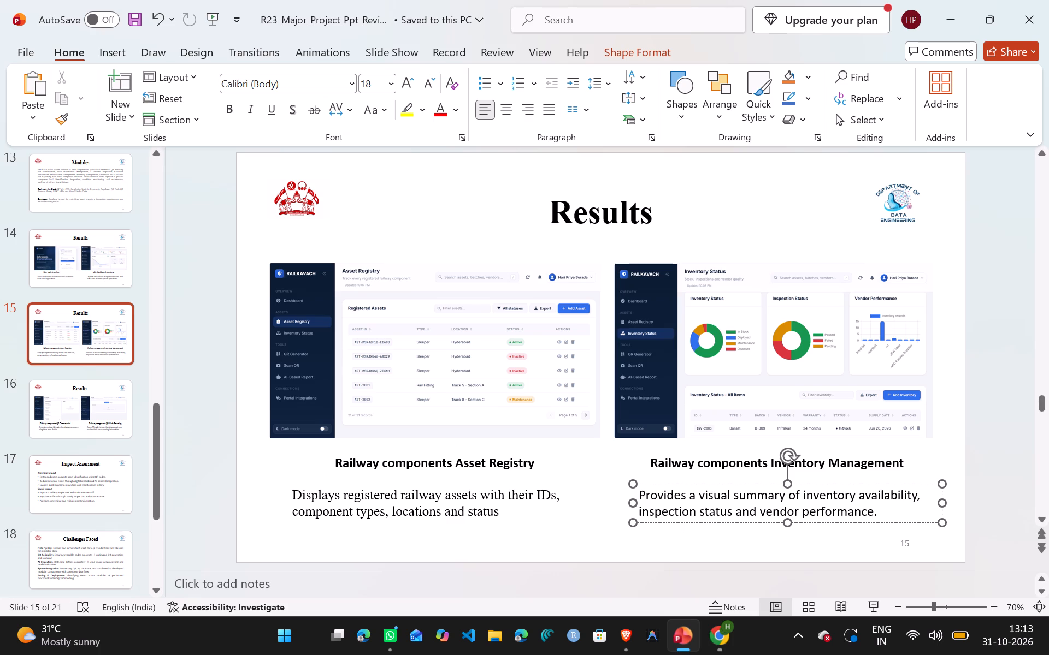
Set the font of the "User Login Interface" caption on slide 14 to Times New Roman.
left_click(123, 289)
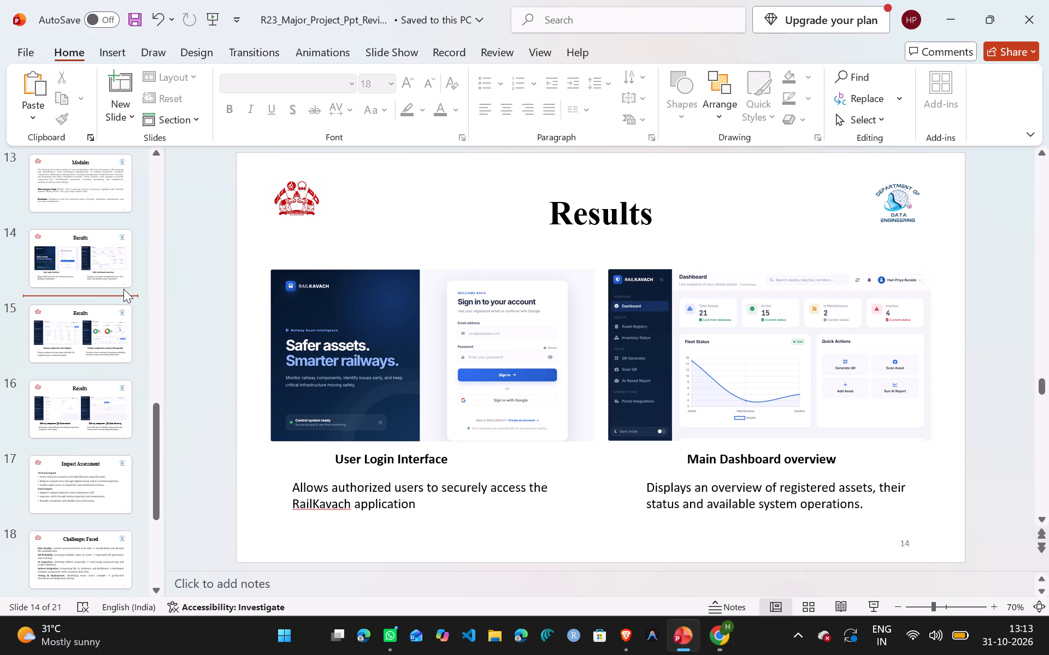
double_click(378, 462)
triple_click(378, 462)
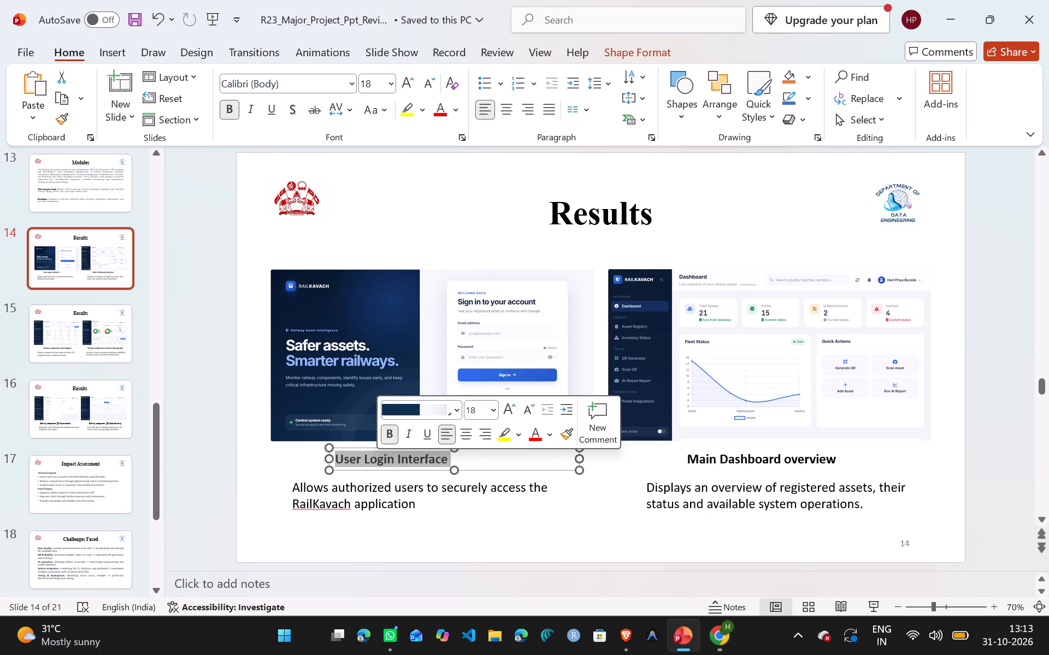
left_click(444, 412)
key("t")
key("Return")
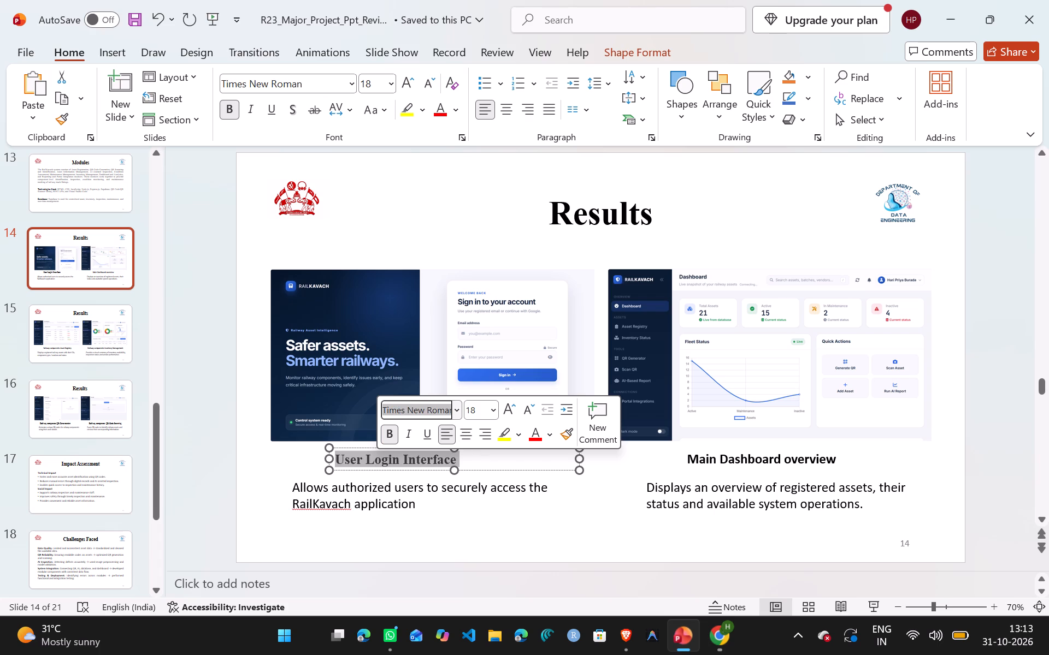
Narrow the "User Login Interface" caption box on slide 14 to fit its text and shift it slightly right and down.
left_click_drag(487, 468, 494, 468)
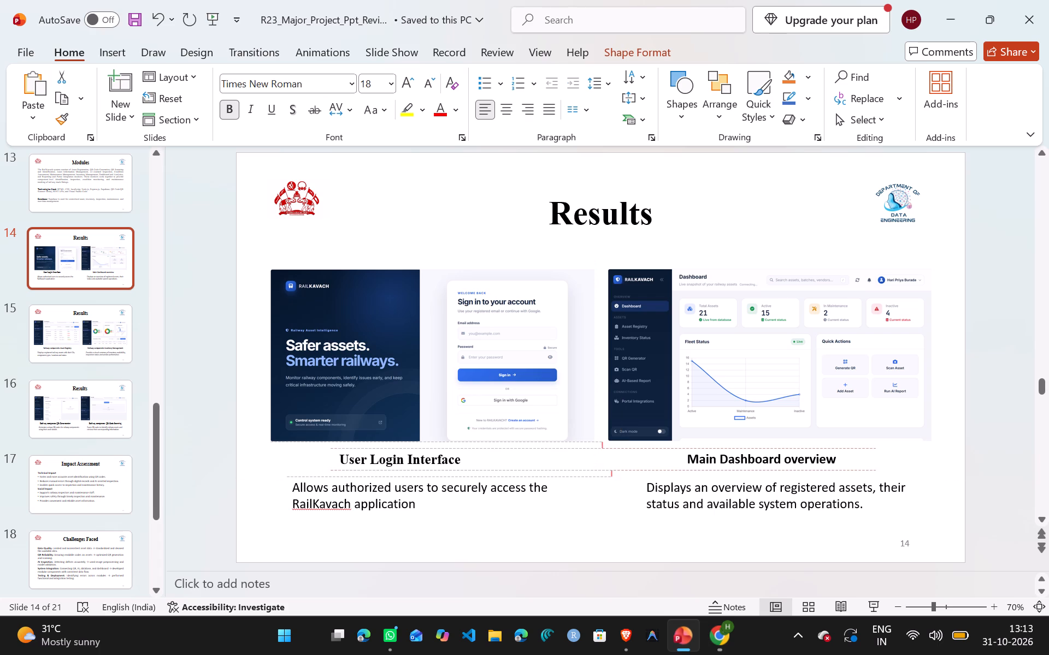
left_click_drag(494, 468, 496, 467)
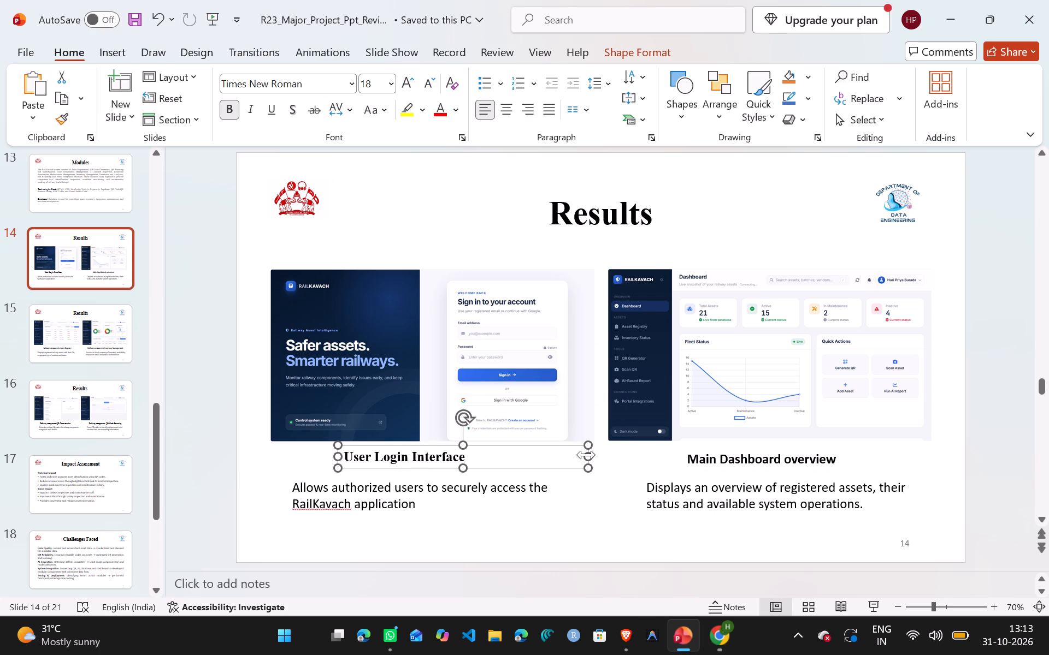
left_click_drag(586, 455, 473, 452)
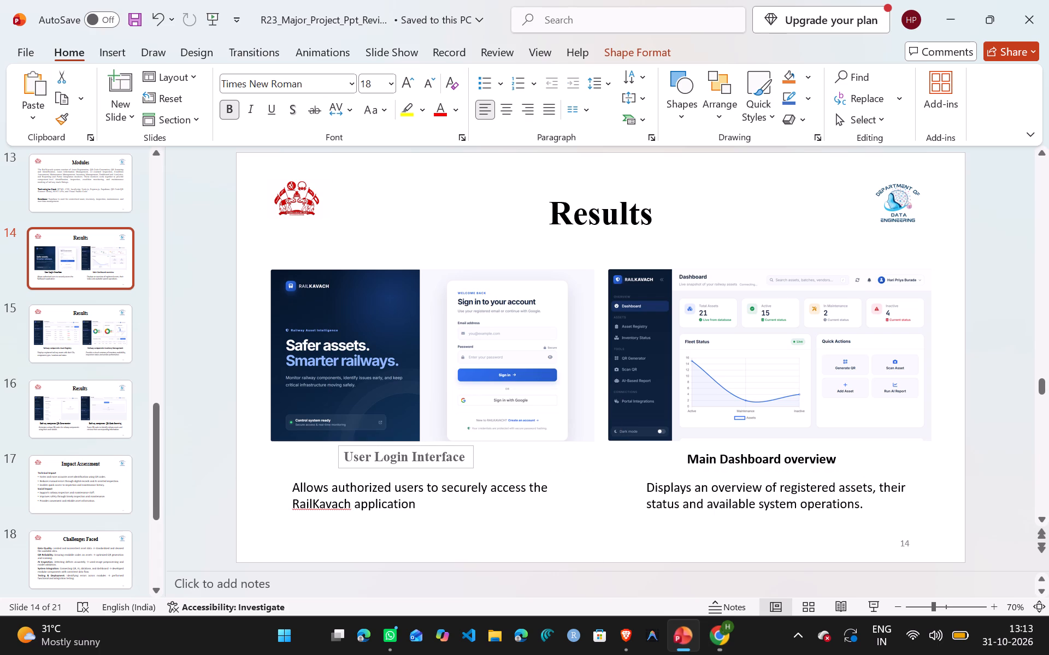
left_click(446, 467)
left_click_drag(446, 467, 455, 467)
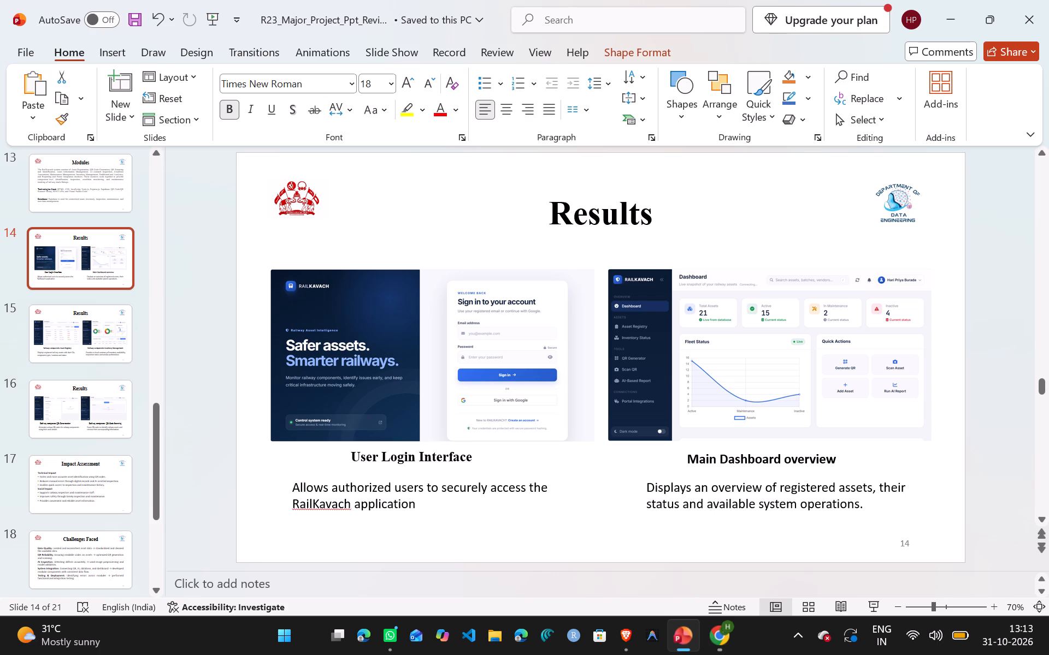
left_click_drag(455, 467, 443, 472)
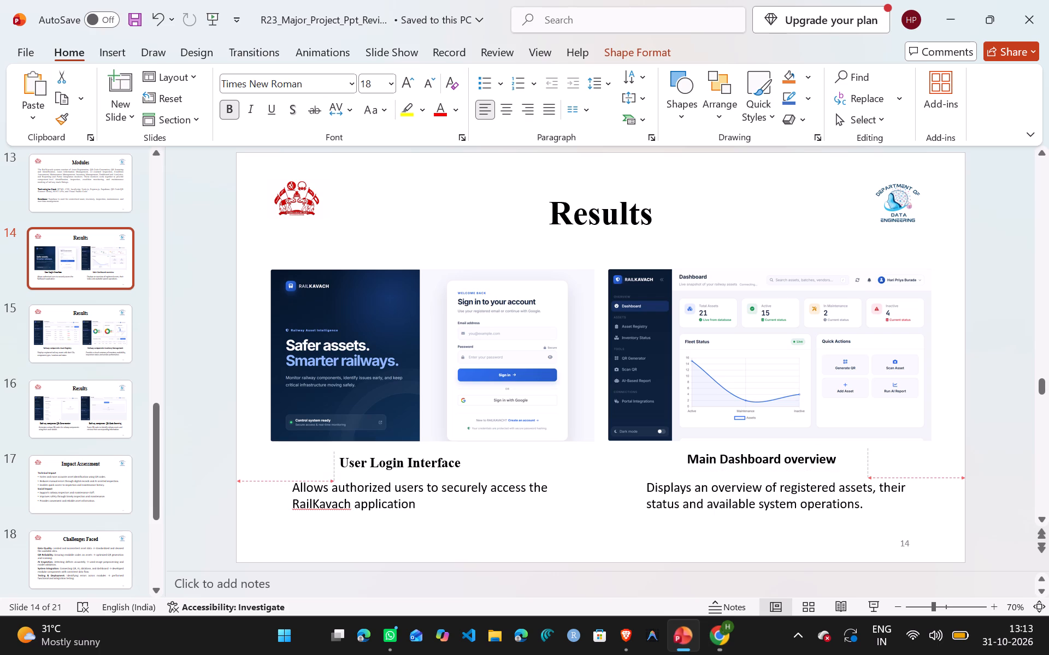
left_click_drag(443, 472, 447, 472)
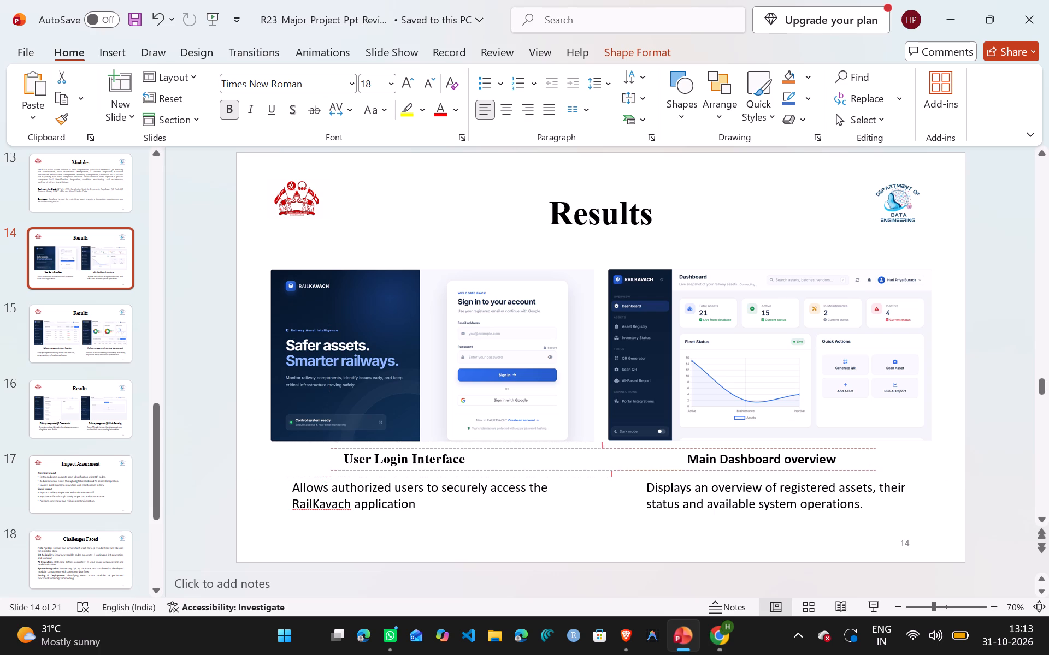
left_click_drag(447, 472, 444, 472)
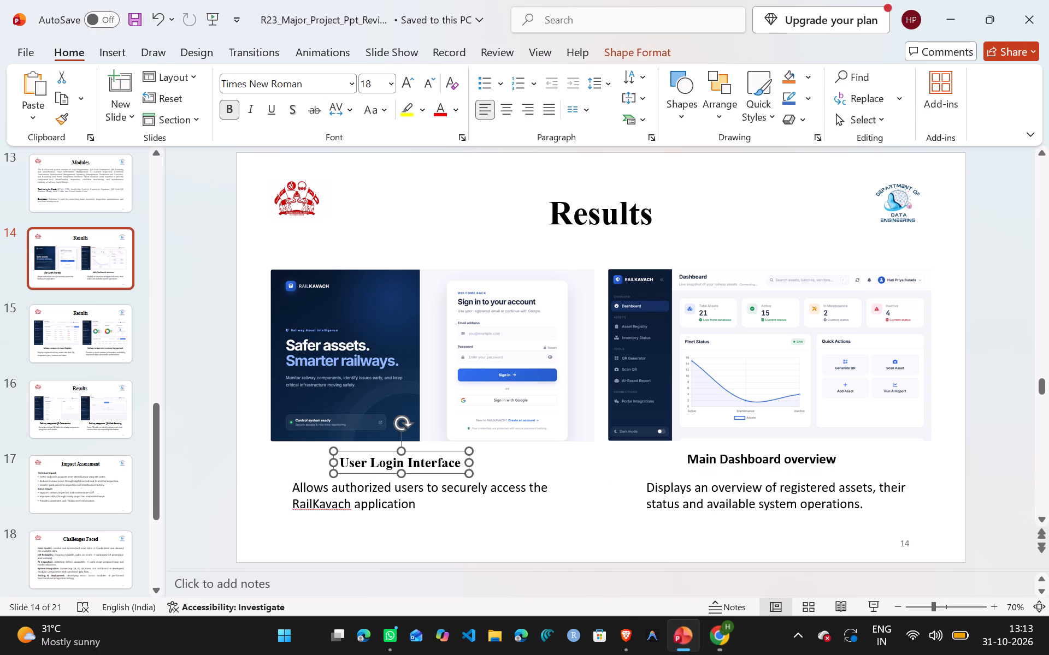
Shift the "Main Dashboard overview" caption on slide 14 slightly right and down, level with the login caption.
left_click(759, 463)
left_click(763, 469)
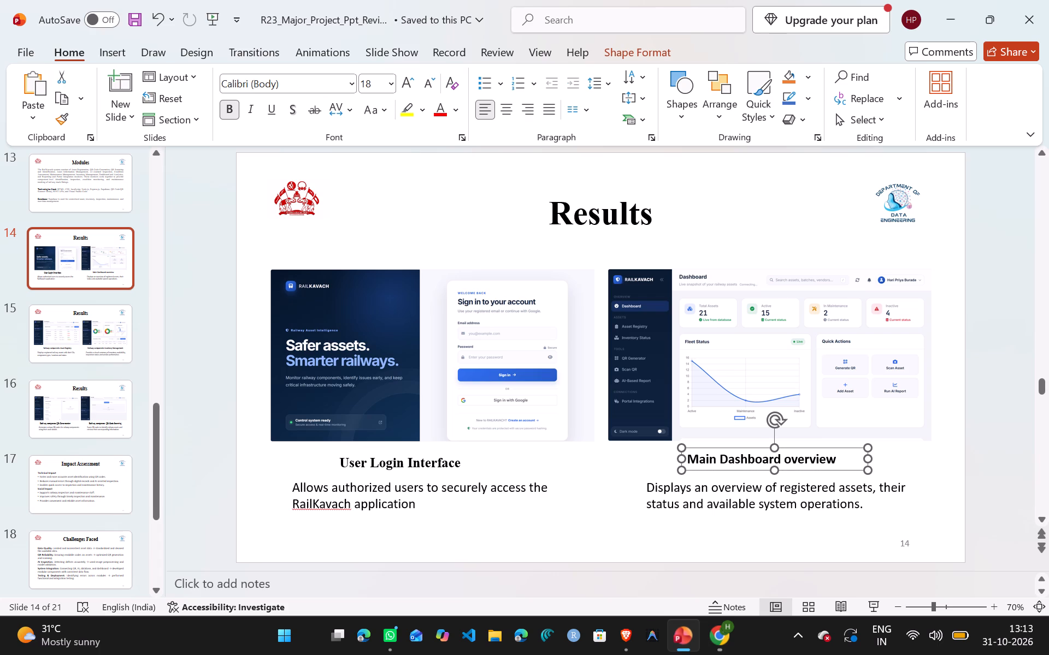
left_click(763, 469)
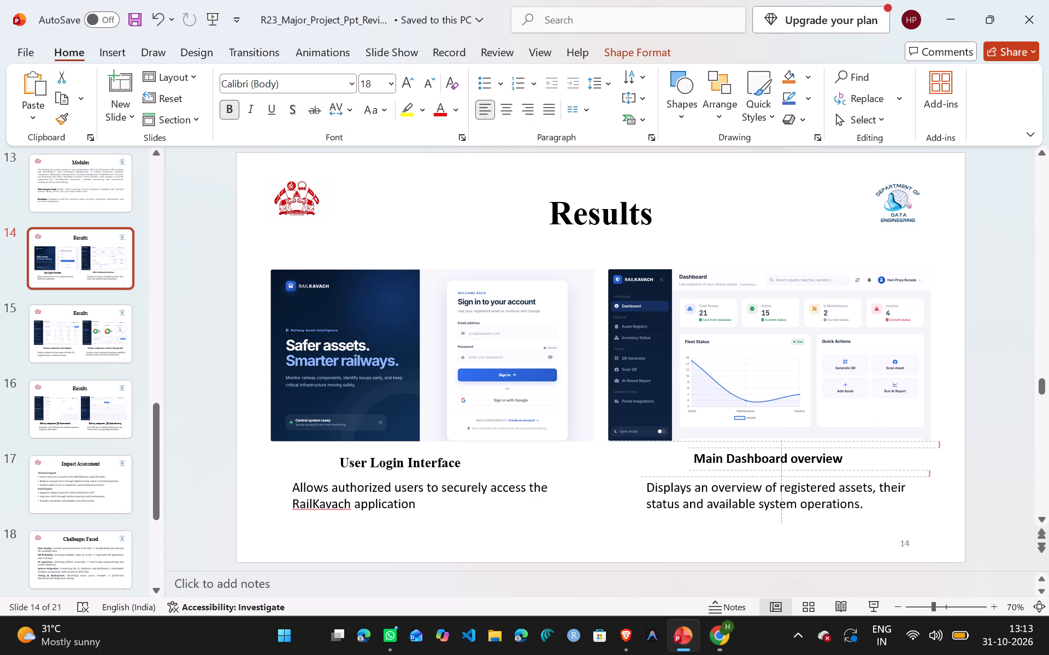
Shift the dashboard description box on slide 14 slightly left beneath its caption.
left_click(768, 499)
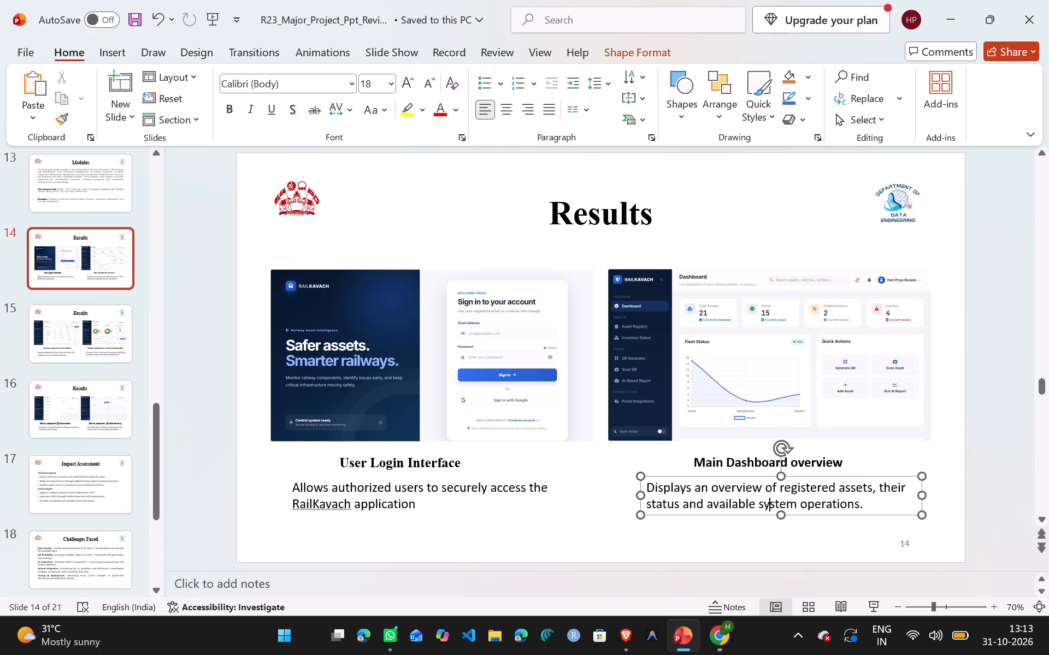
left_click(764, 515)
left_click(764, 515)
left_click_drag(764, 515, 755, 515)
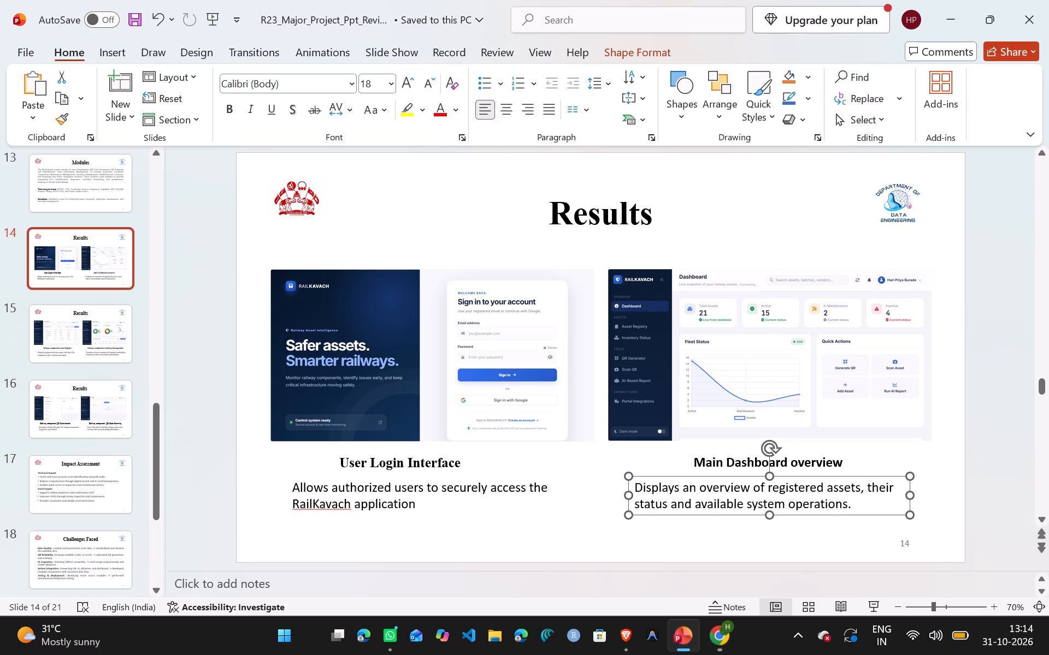
Save the presentation.
key("ctrl+s")
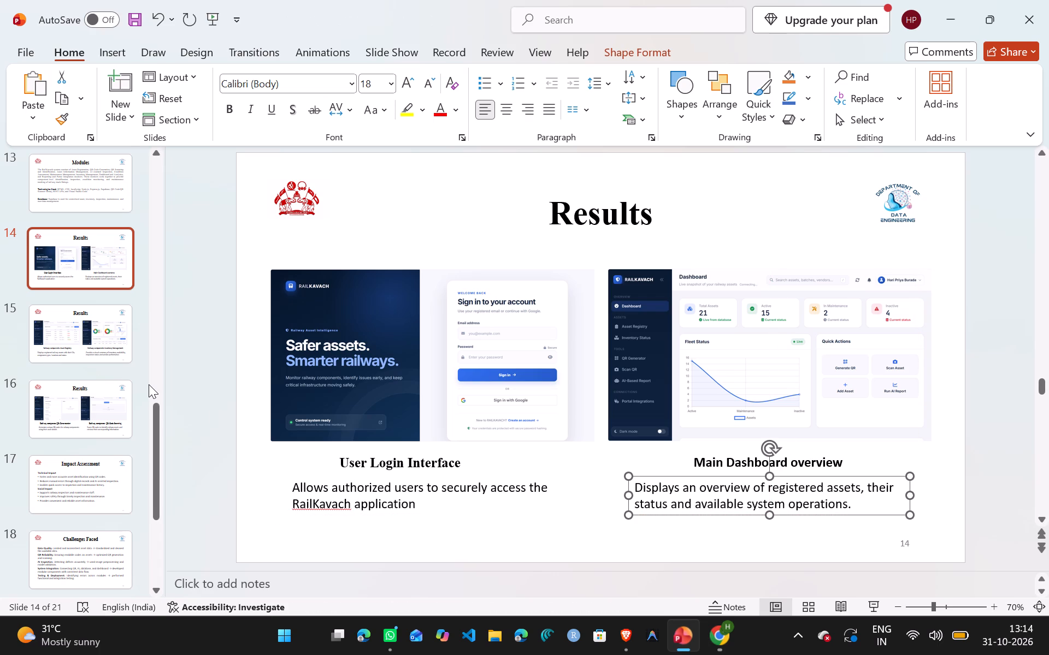
scroll(149, 384, "up", 1)
scroll(62, 264, "up", 1)
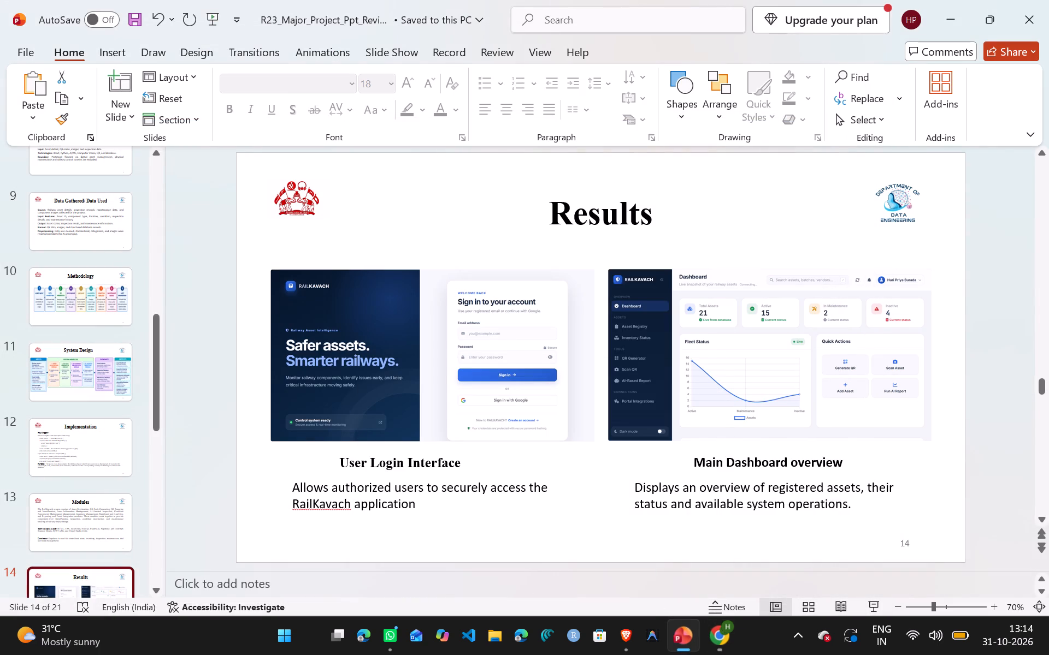
Insert the "Railway Asset Inspection Flowchart" picture from the Downloads folder onto the Methodology slide, slide 10.
scroll(110, 273, "up", 2)
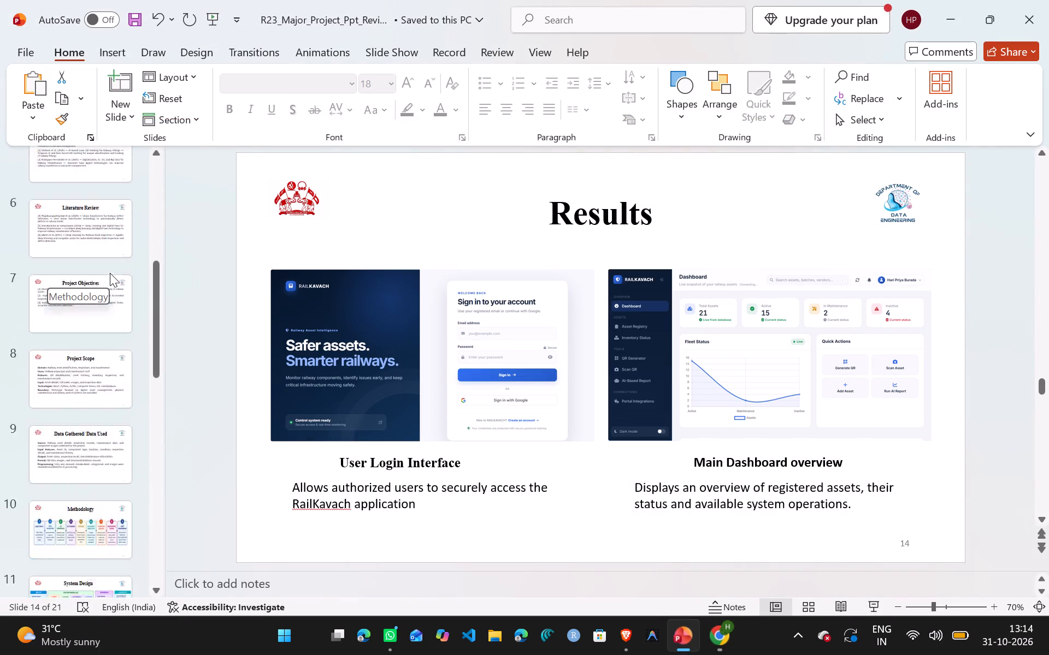
scroll(110, 273, "up", 2)
scroll(110, 273, "down", 3)
scroll(89, 378, "down", 1)
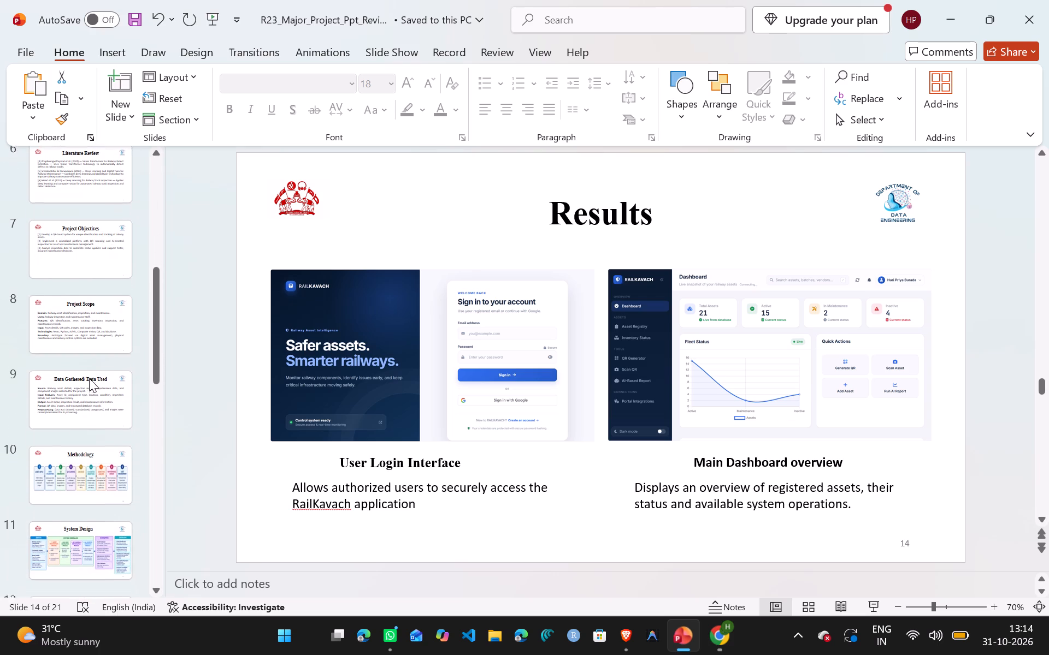
left_click(82, 456)
left_click(373, 412)
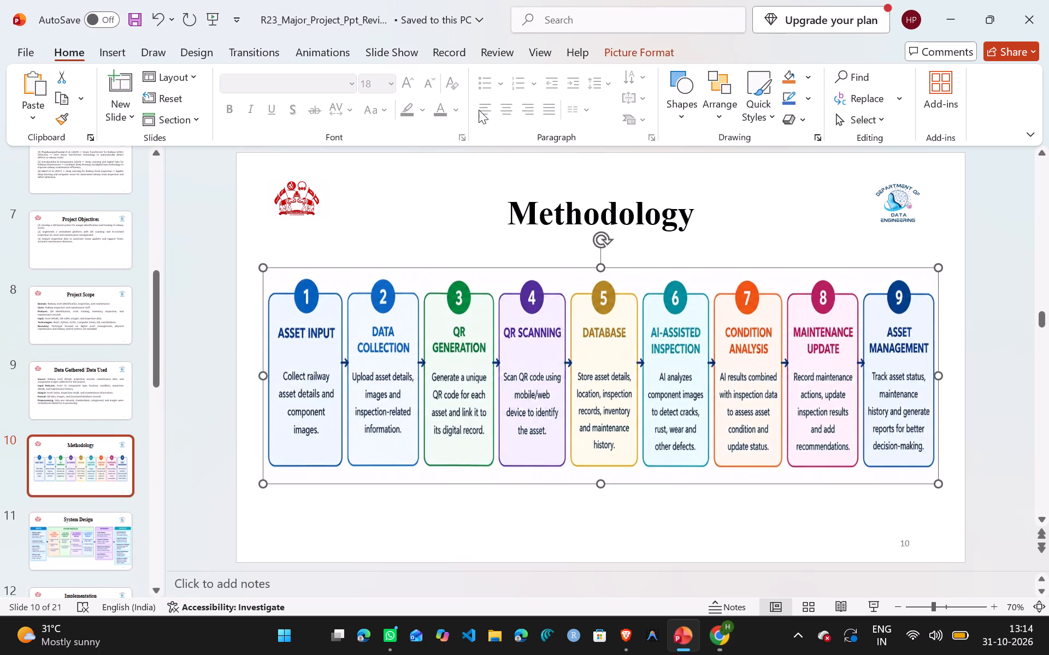
left_click(131, 52)
left_click(137, 97)
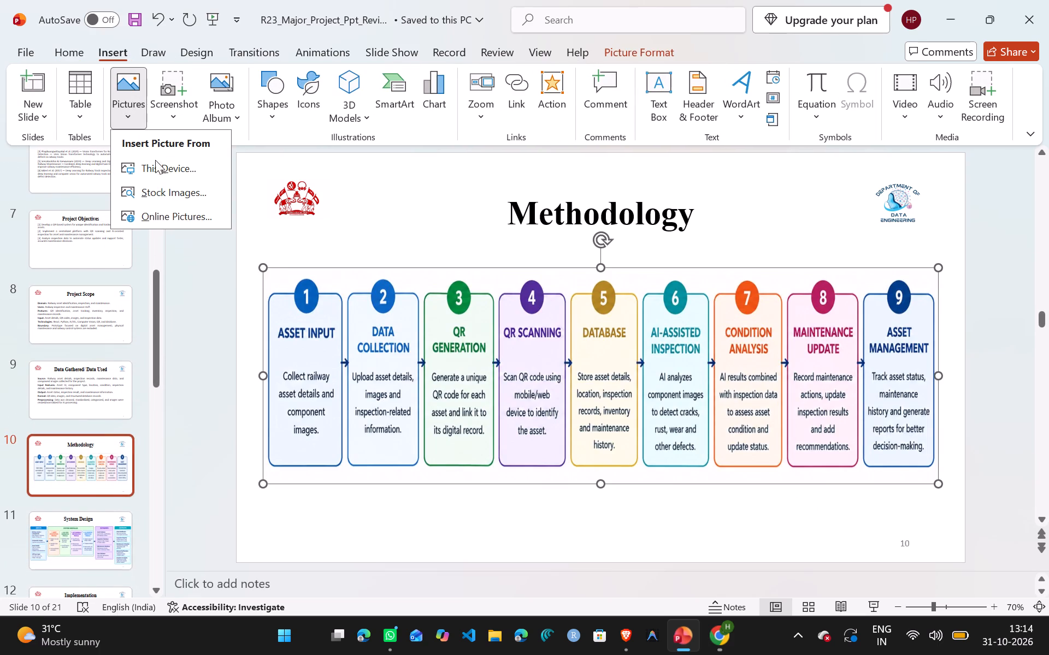
left_click(157, 169)
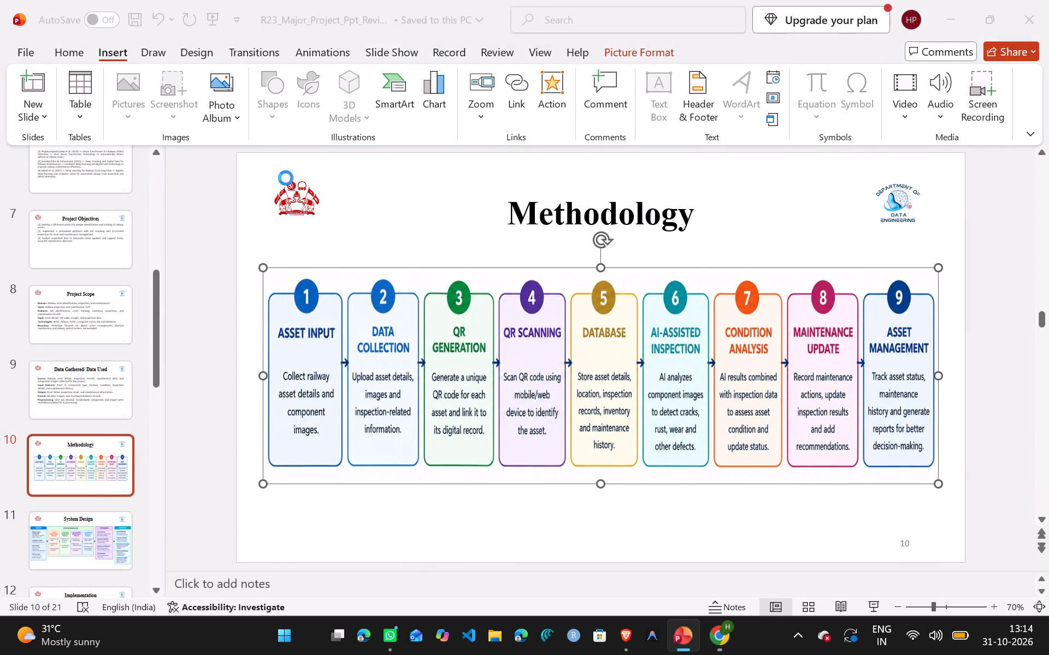
left_click(81, 206)
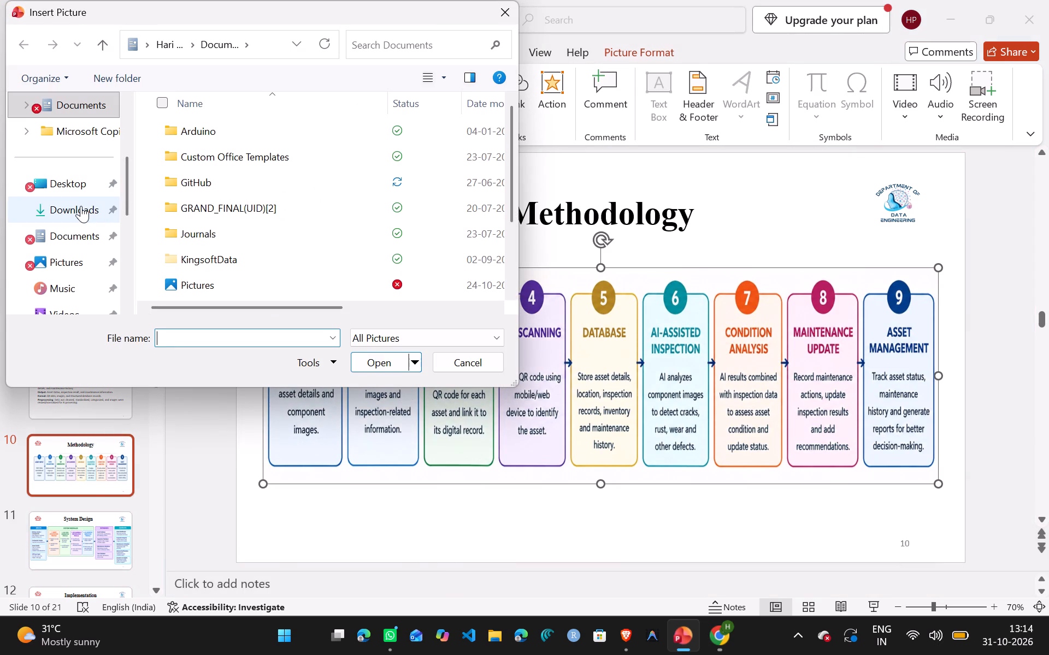
left_click(257, 159)
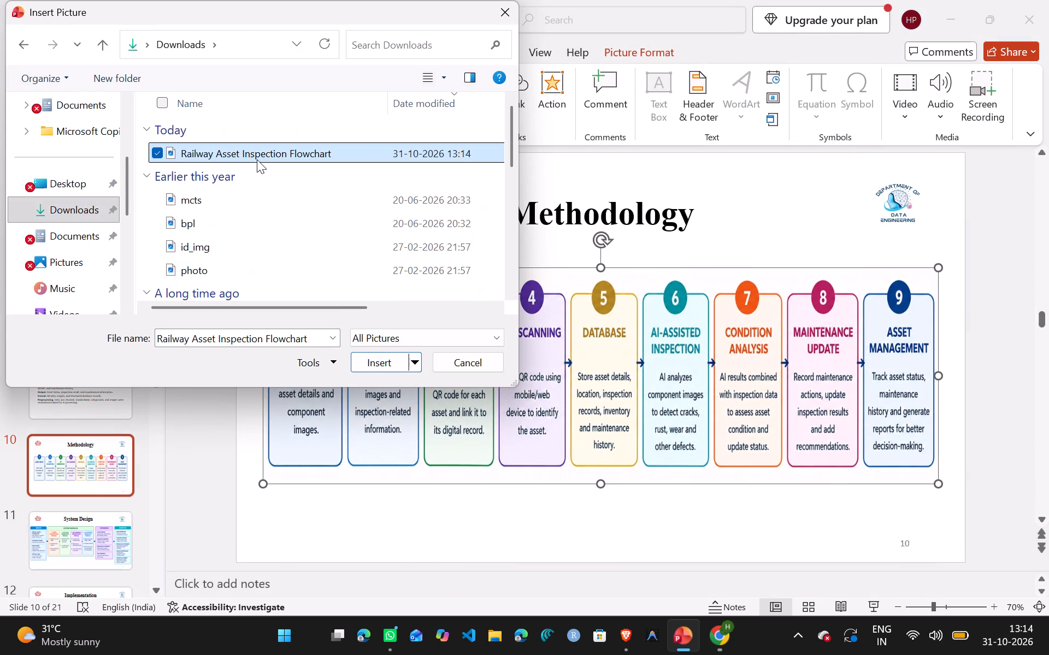
key("Return")
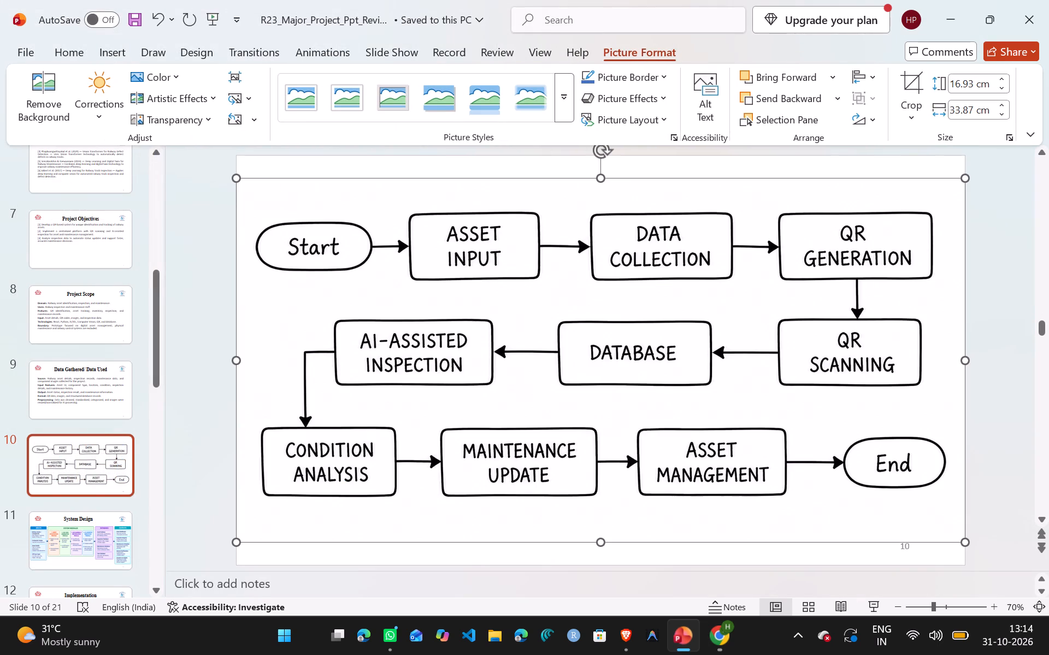
Shrink the flowchart picture on the Methodology slide to about 14.94 cm high by 29.87 cm wide.
left_click_drag(966, 542, 945, 534)
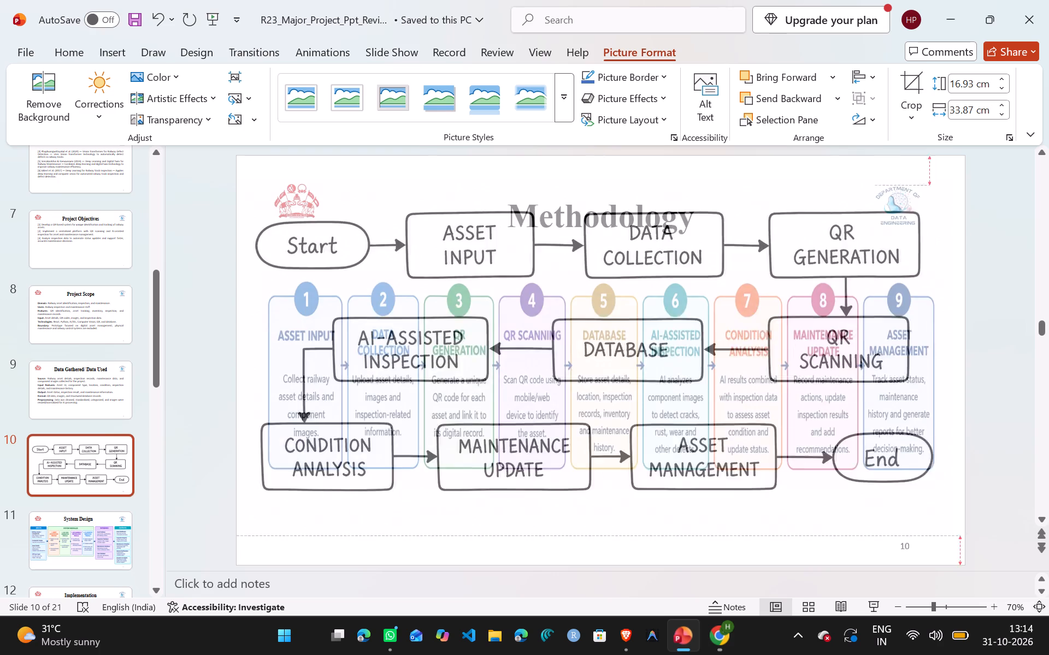
left_click_drag(945, 534, 879, 485)
Delete the old nine-step coloured process picture behind the flowchart on the Methodology slide.
left_click(934, 478)
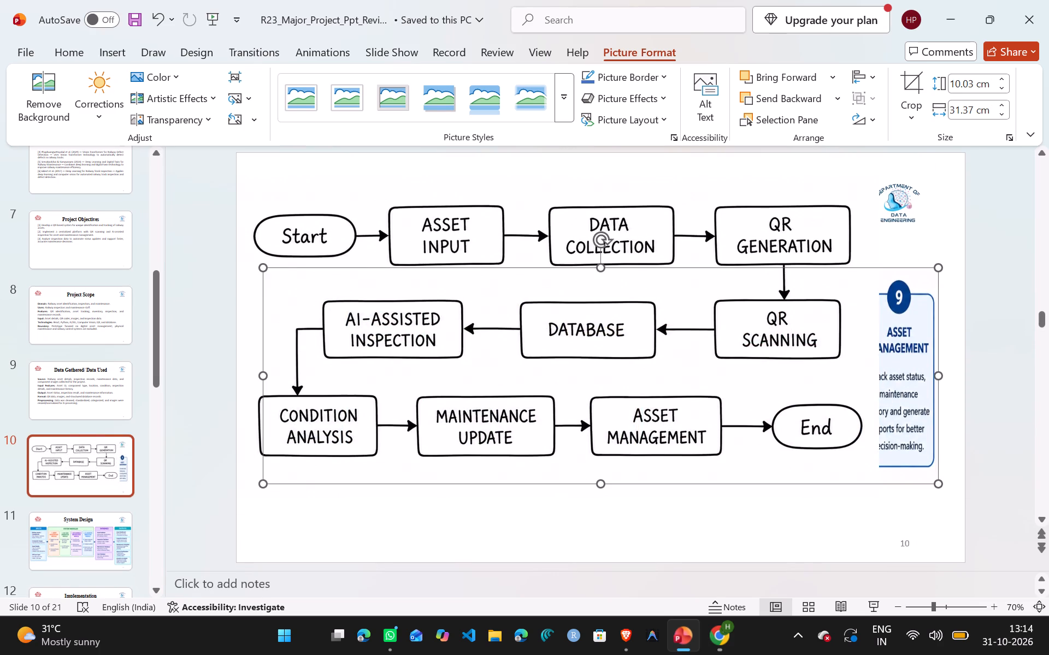
key("Delete")
Reduce the flowchart to about 14.02 by 28.04 cm and place it below the Methodology title, roughly centred across the slide.
left_click(781, 450)
left_click_drag(781, 450, 826, 481)
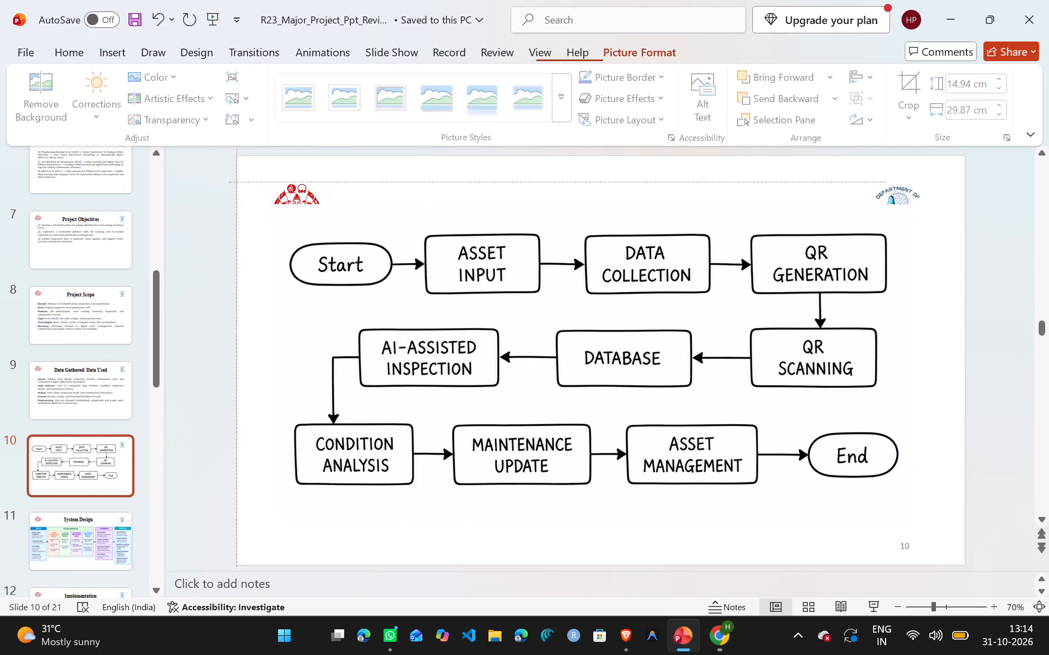
left_click_drag(826, 481, 826, 491)
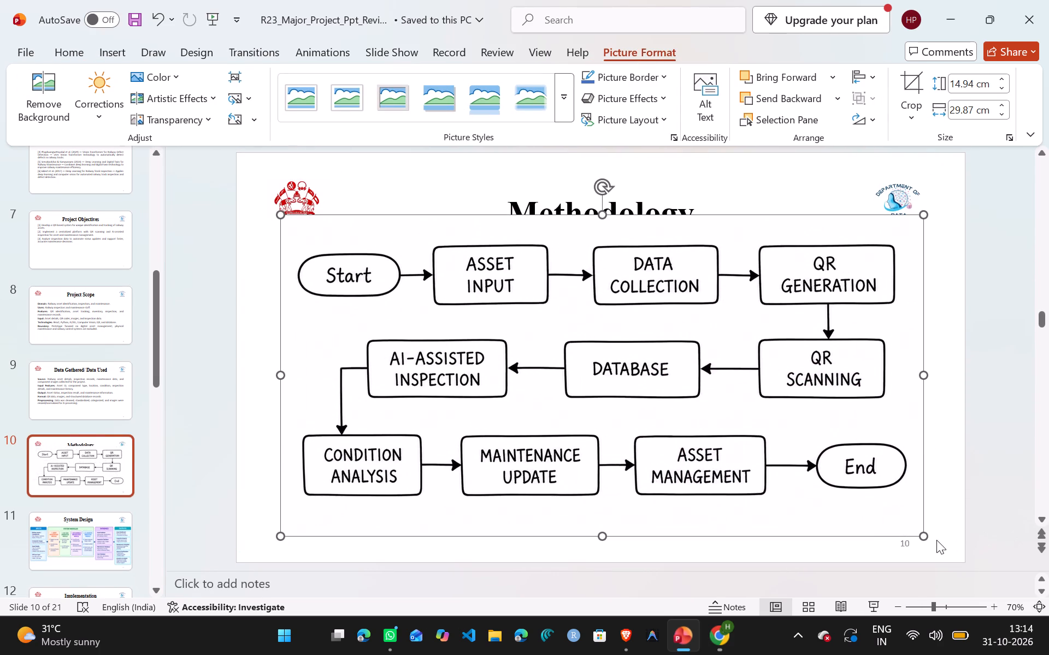
left_click_drag(927, 538, 884, 490)
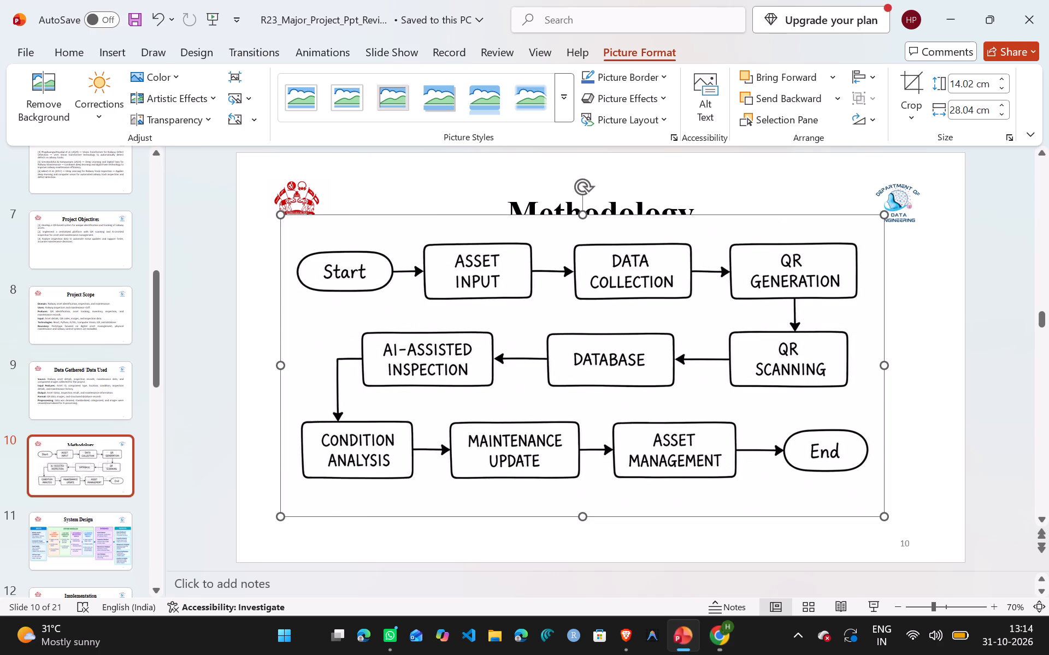
left_click(754, 433)
left_click_drag(753, 432, 770, 450)
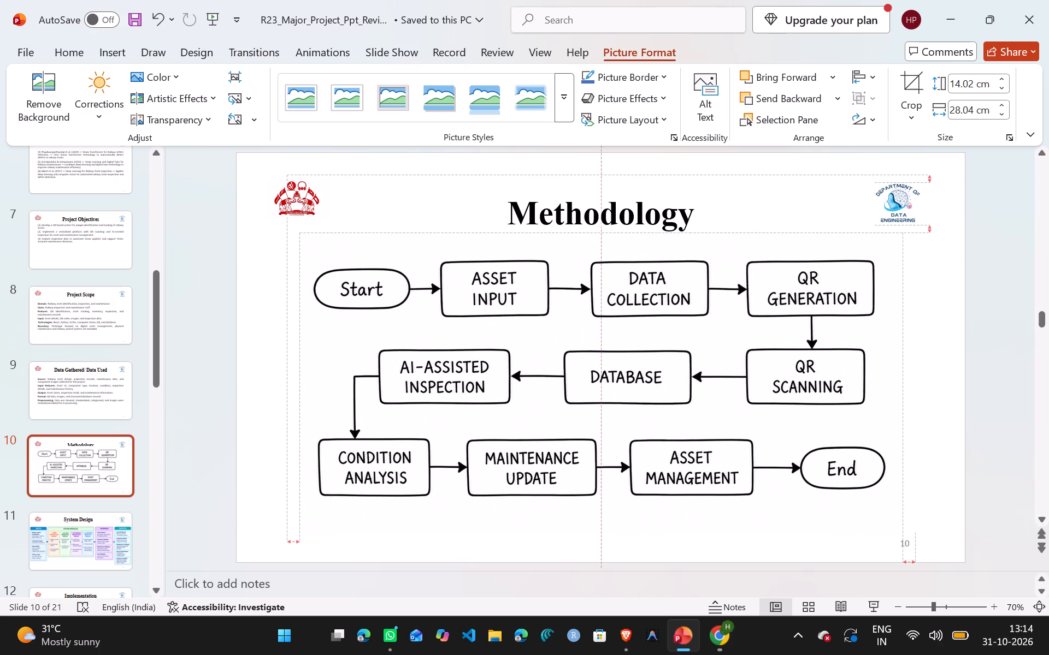
left_click_drag(770, 450, 766, 449)
left_click(921, 442)
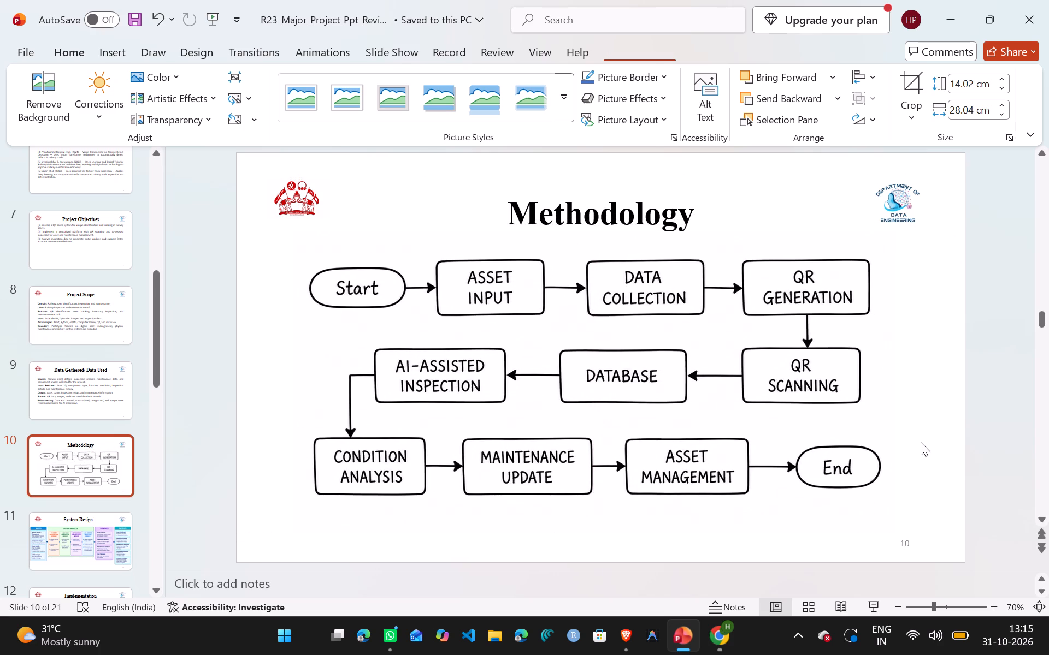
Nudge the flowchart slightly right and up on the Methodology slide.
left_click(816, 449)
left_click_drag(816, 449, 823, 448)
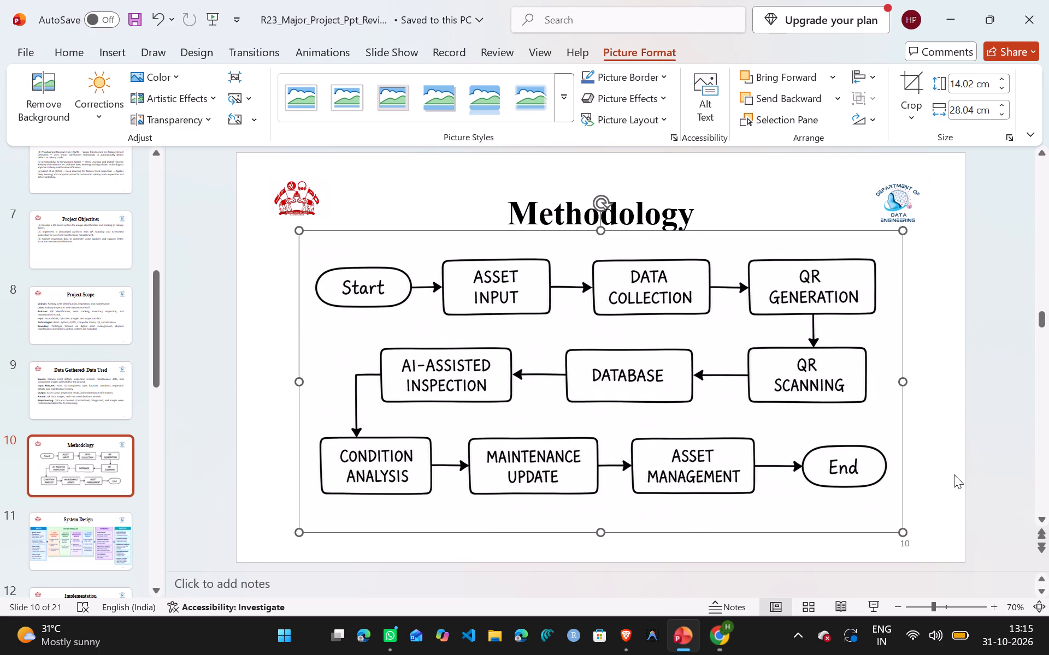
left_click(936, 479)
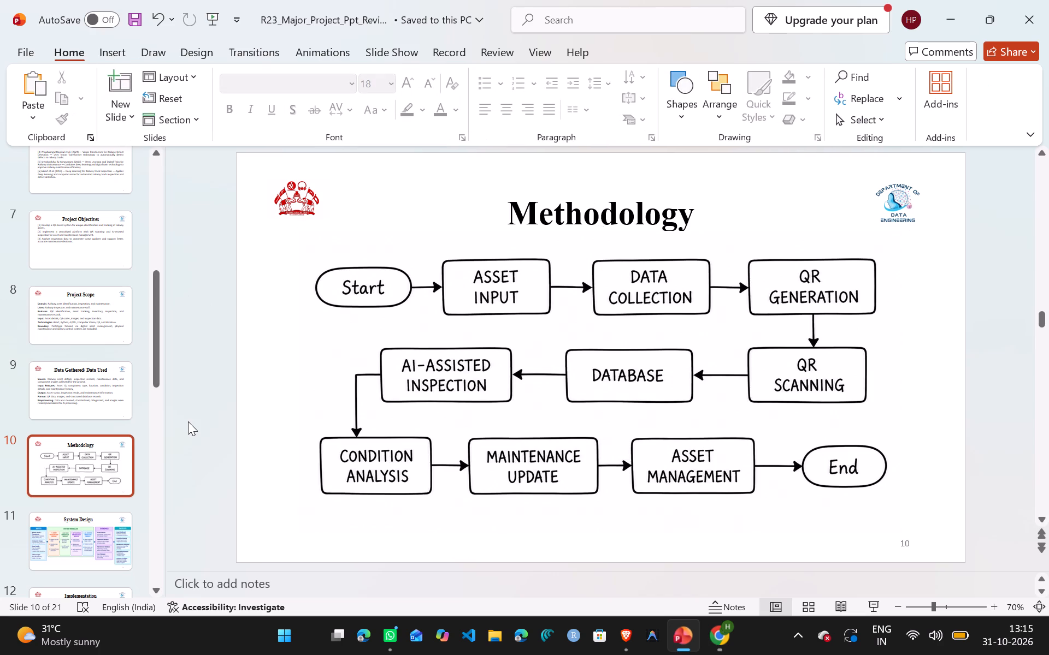
Save the presentation.
key("ctrl+s")
Look through slides 9 to 16, comparing the Methodology, System Design, Implementation, Modules and Results slides.
scroll(74, 437, "down", 2)
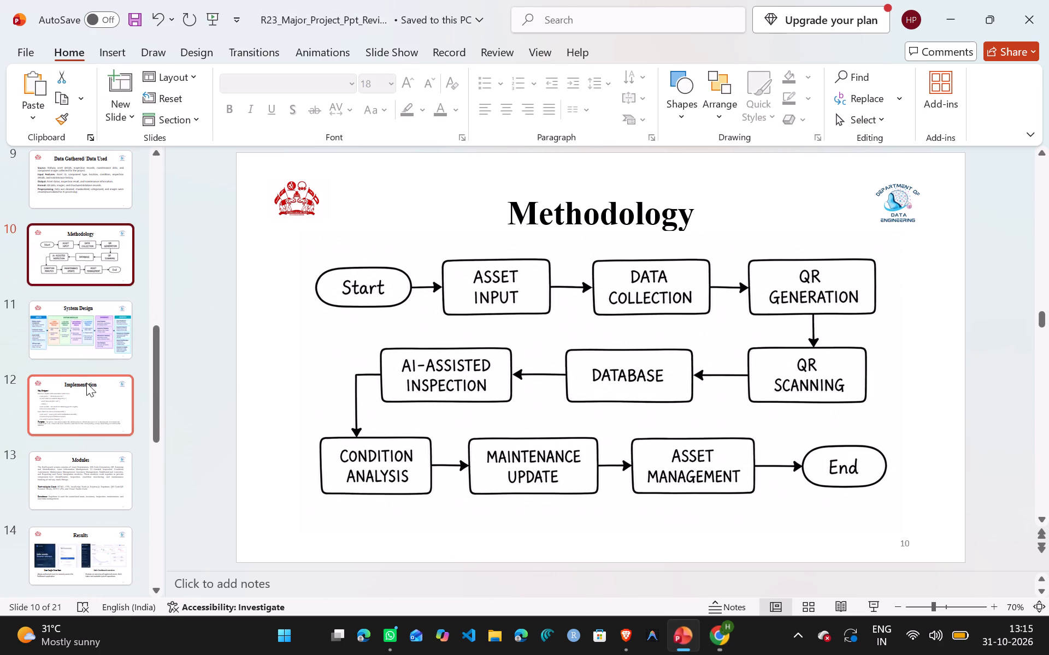
left_click(74, 410)
key("Left")
key("Left")
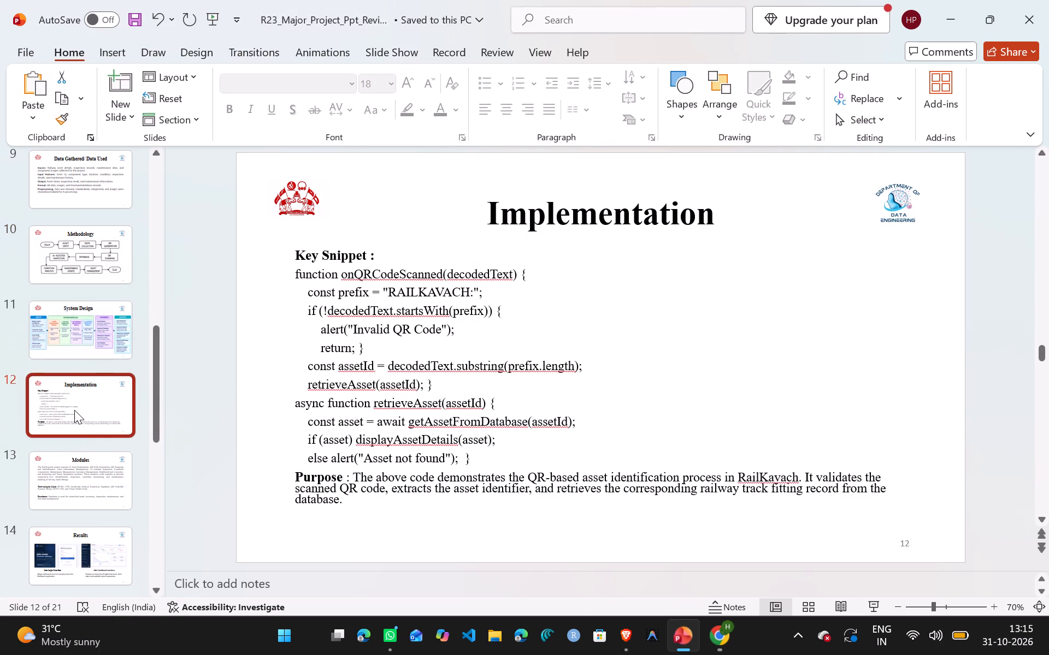
key("Up")
key("Up")
key("Down")
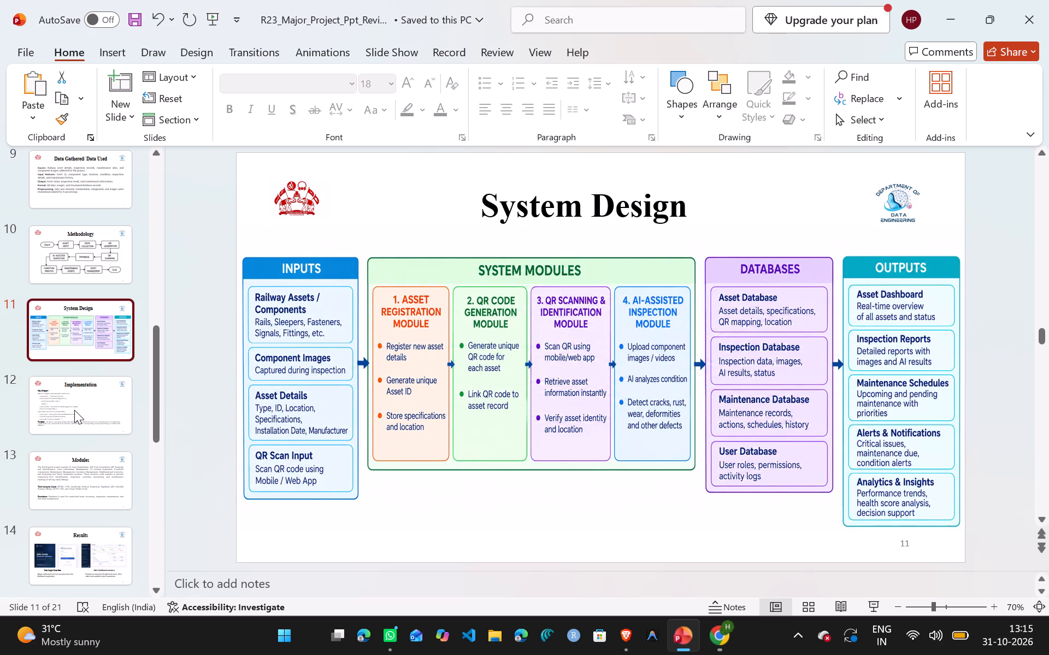
key("Up")
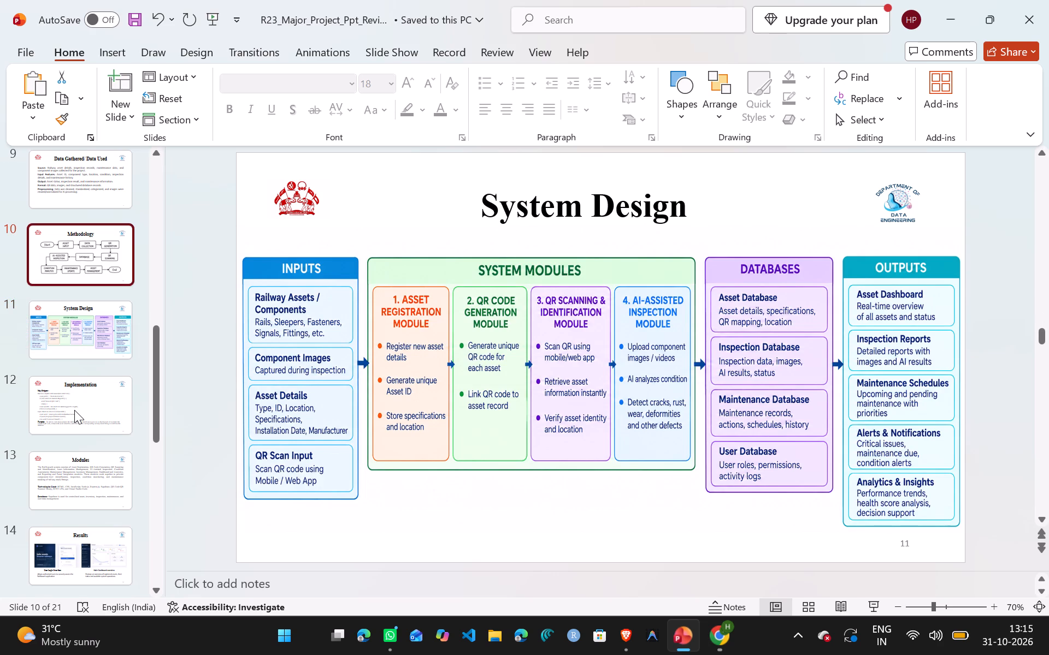
key("Down")
key("Down")
key("Down")
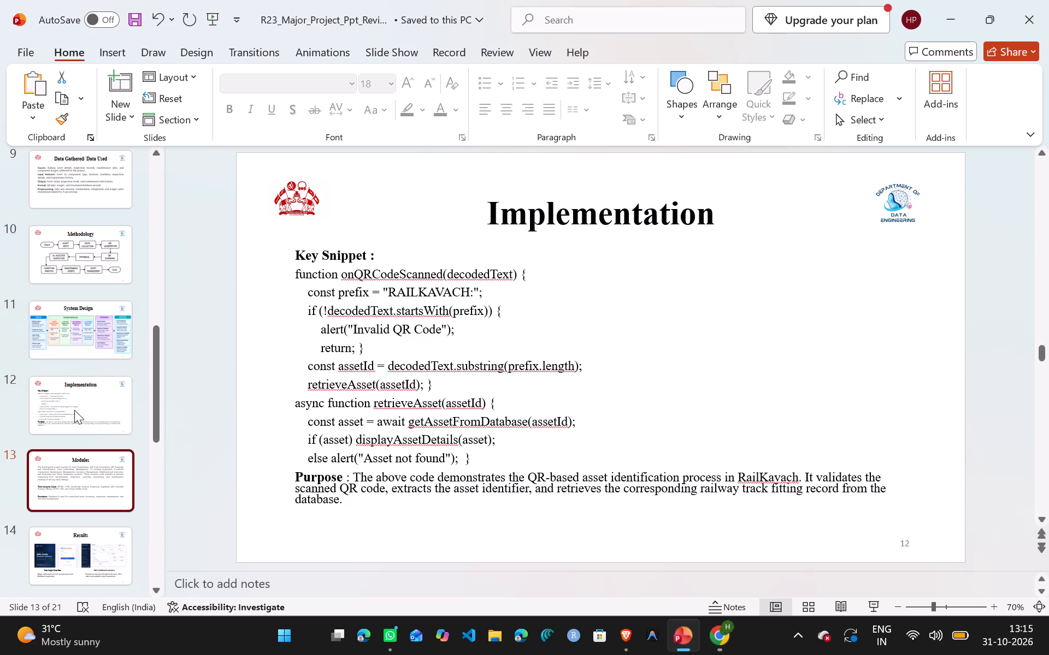
key("Down")
key("Down")
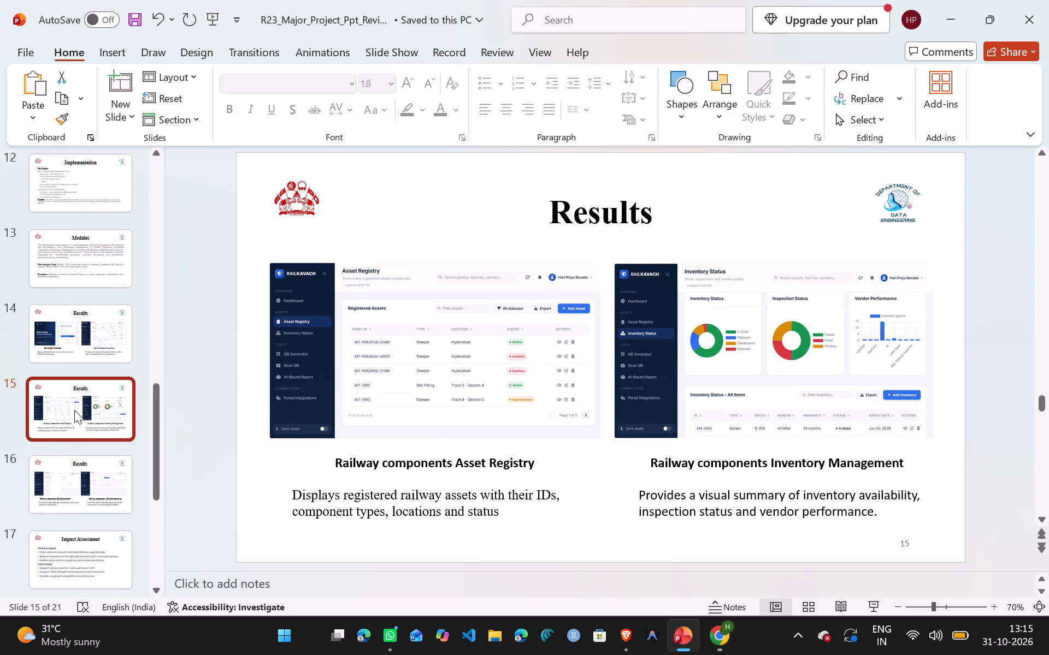
key("Down")
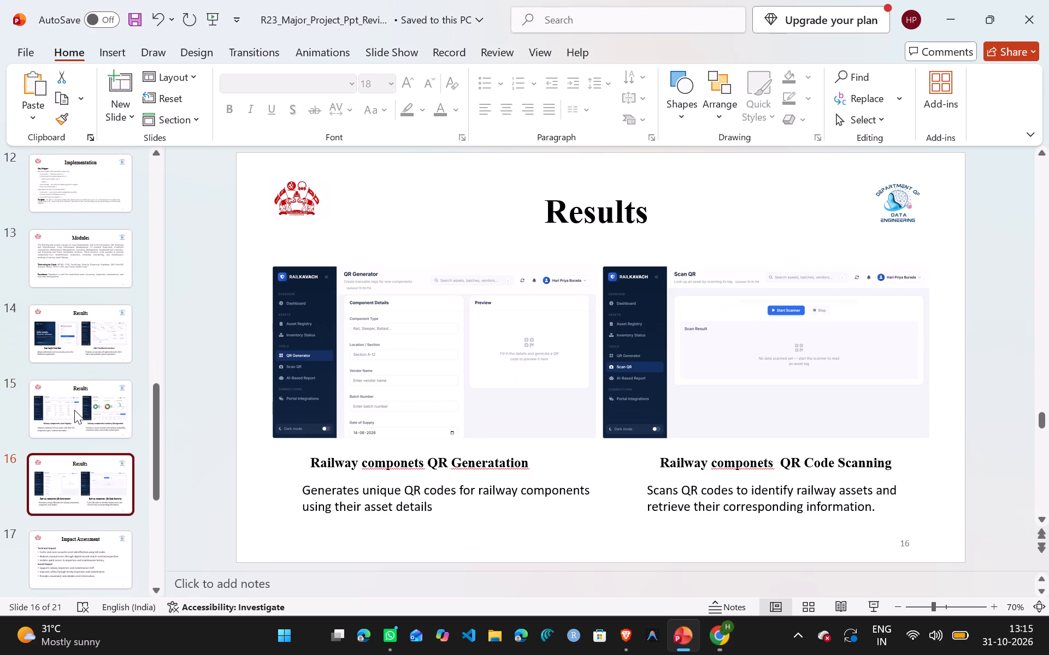
key("Up")
key("Up")
key("Up")
key("Up")
key("Up")
key("Up")
key("Up")
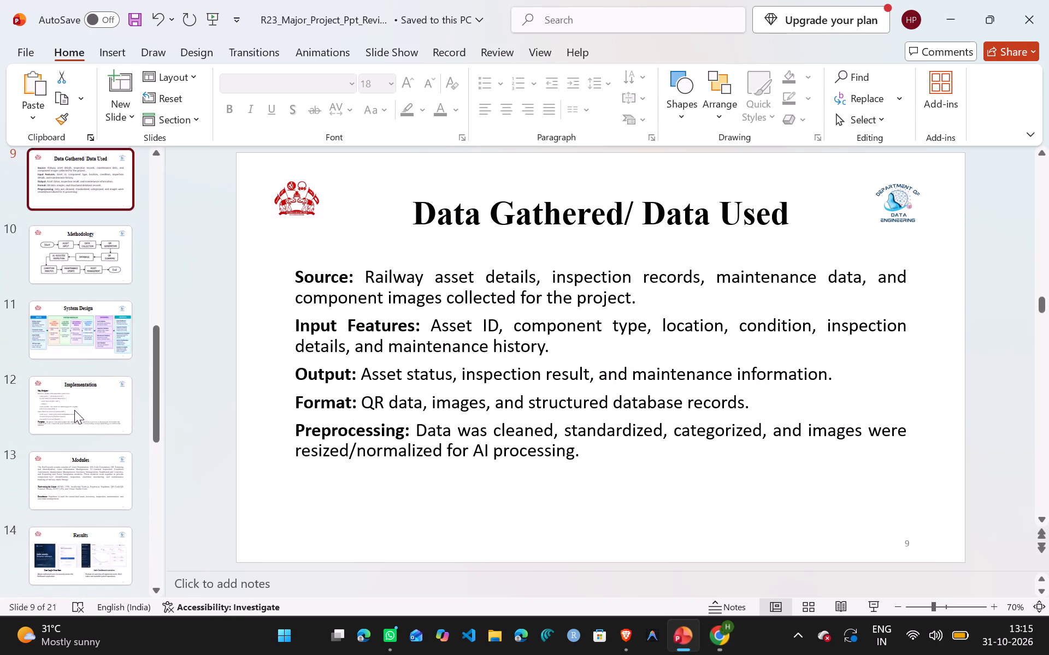
key("Down")
key("Down")
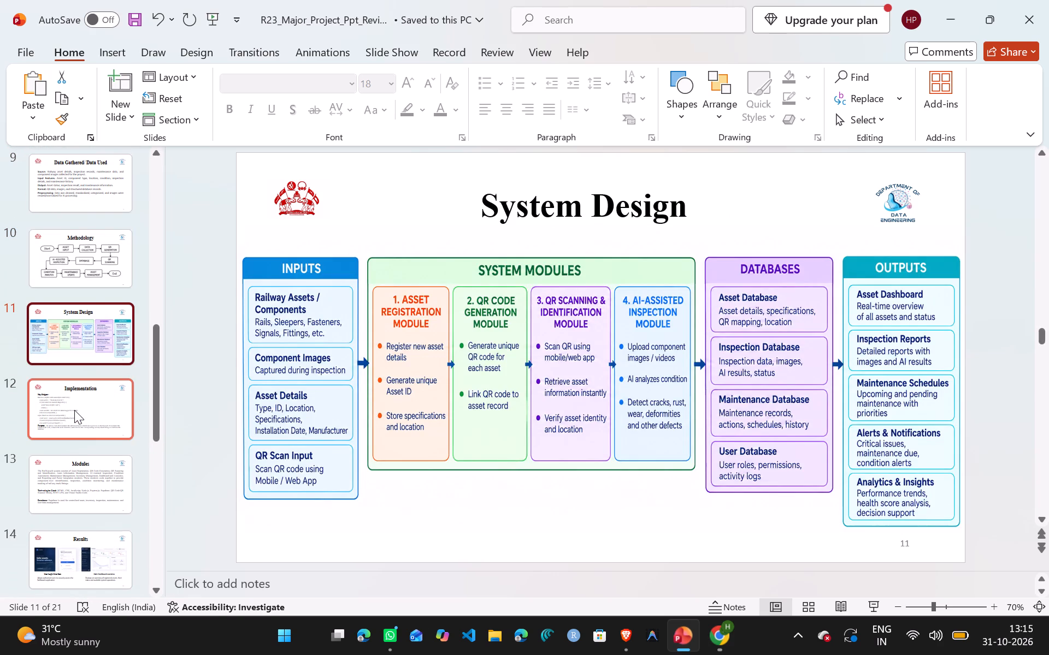
Copy the System Design slide, slide 11.
right_click(76, 358)
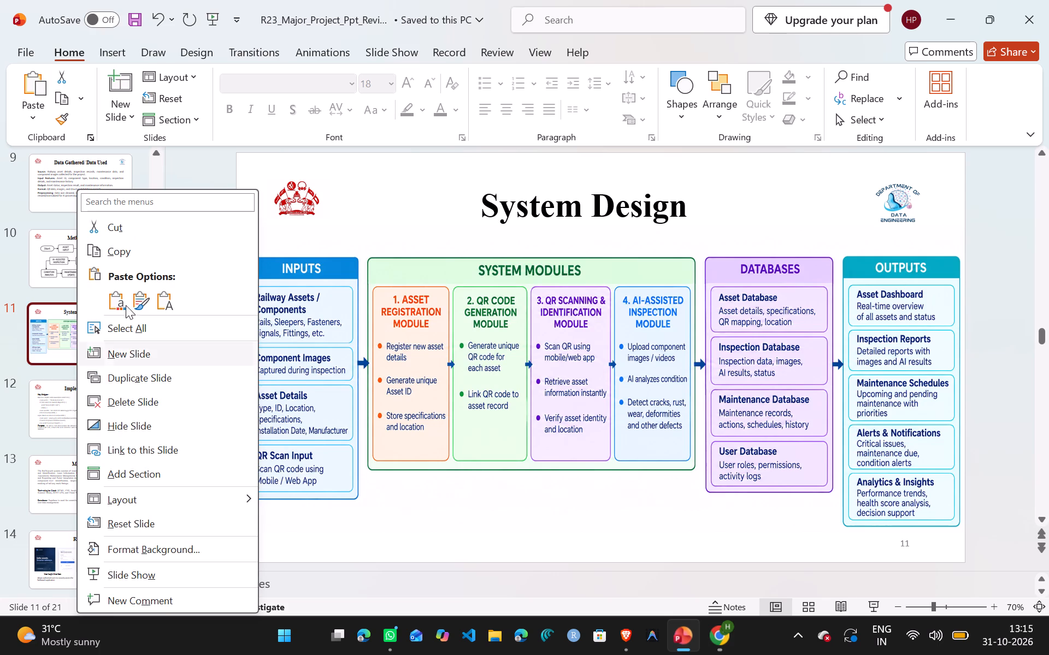
left_click(109, 256)
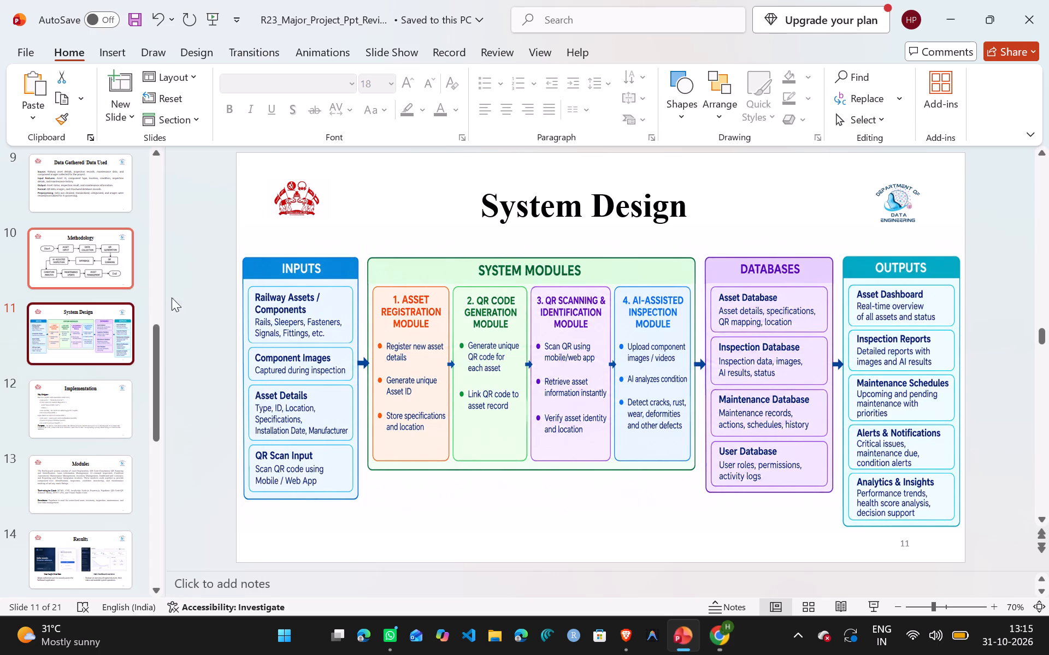
left_click(195, 314)
Review the closing slides from Impact Assessment, slide 17, through References, slide 20.
scroll(70, 436, "down", 3)
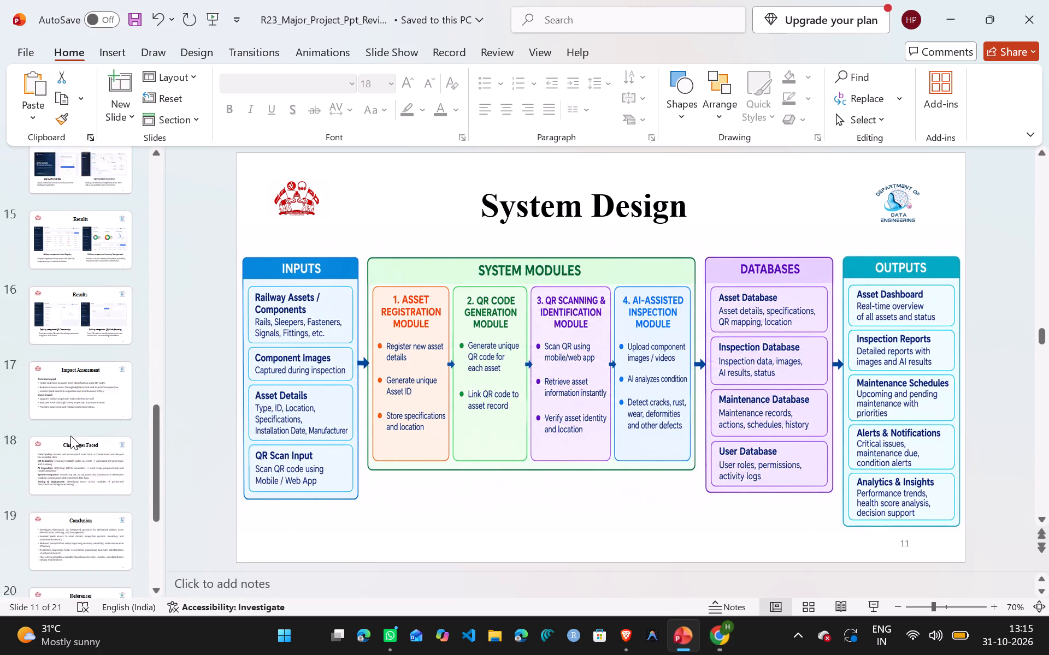
scroll(70, 436, "down", 1)
left_click(81, 325)
key("Down")
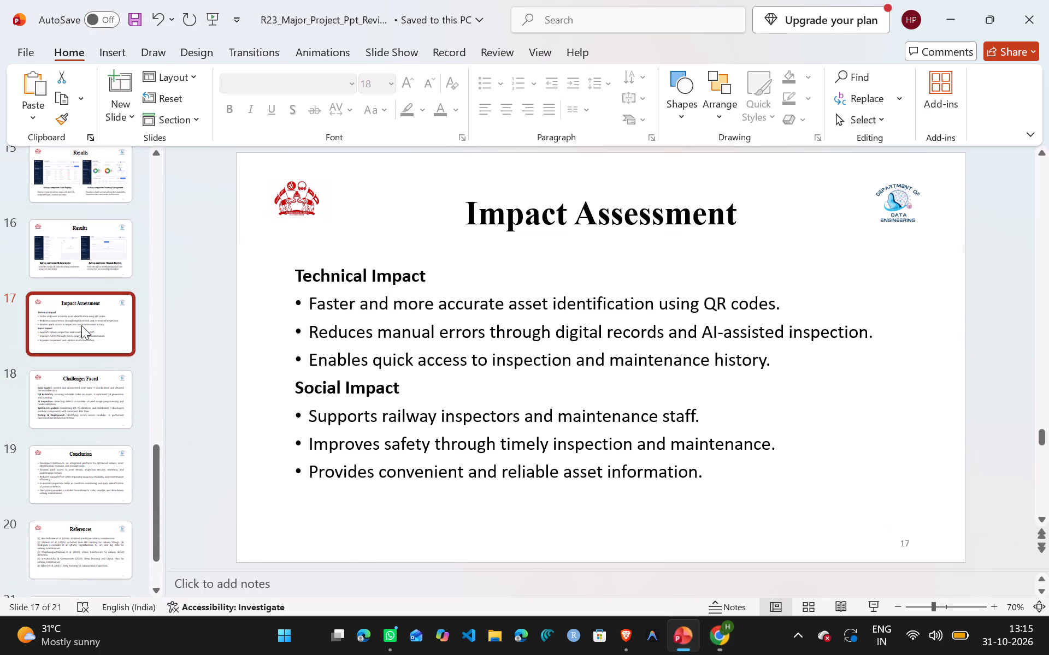
key("Down")
key("Down")
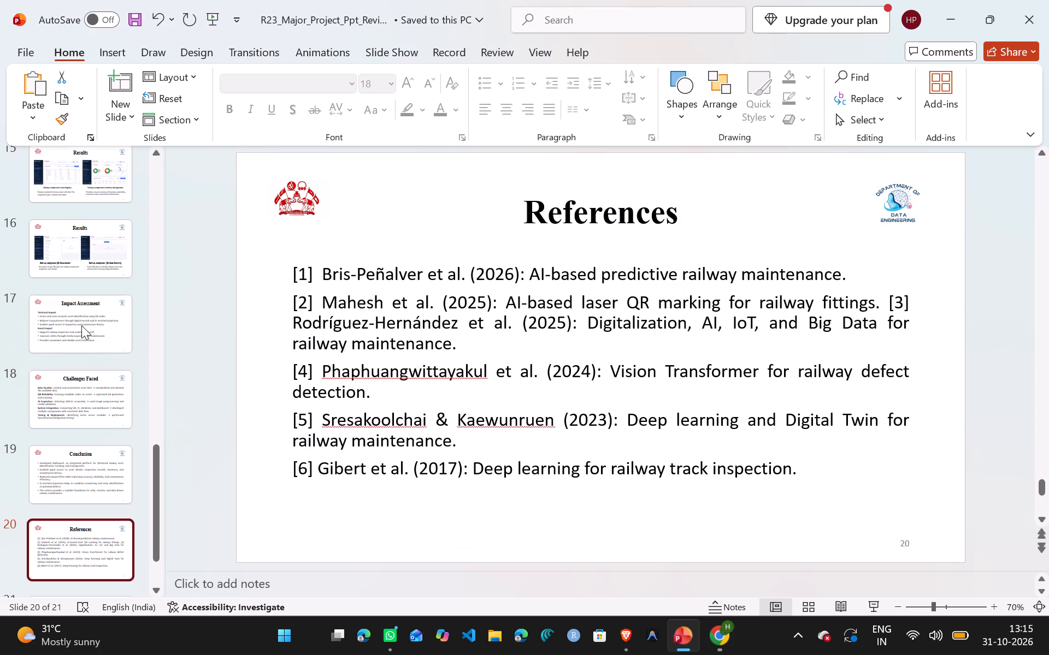
key("Up")
key("Up")
key("Up")
key("Up")
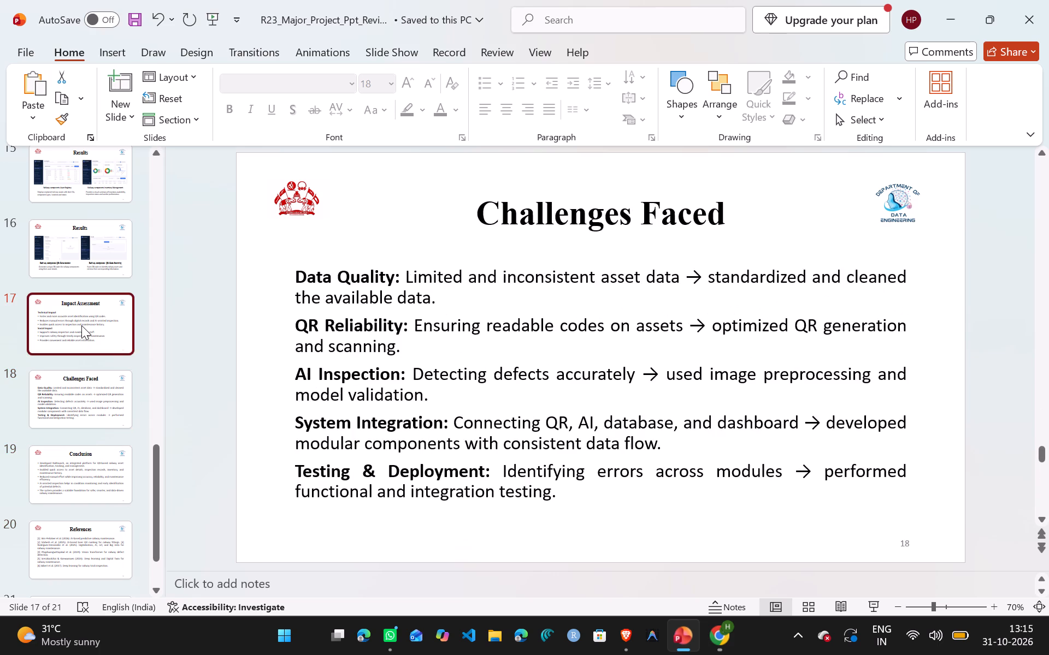
Look back through the earlier slides to the title slide, and forward again to the first Literature Review slide.
key("Up")
key("Up")
key("Up")
key("Up")
key("Up")
key("Up")
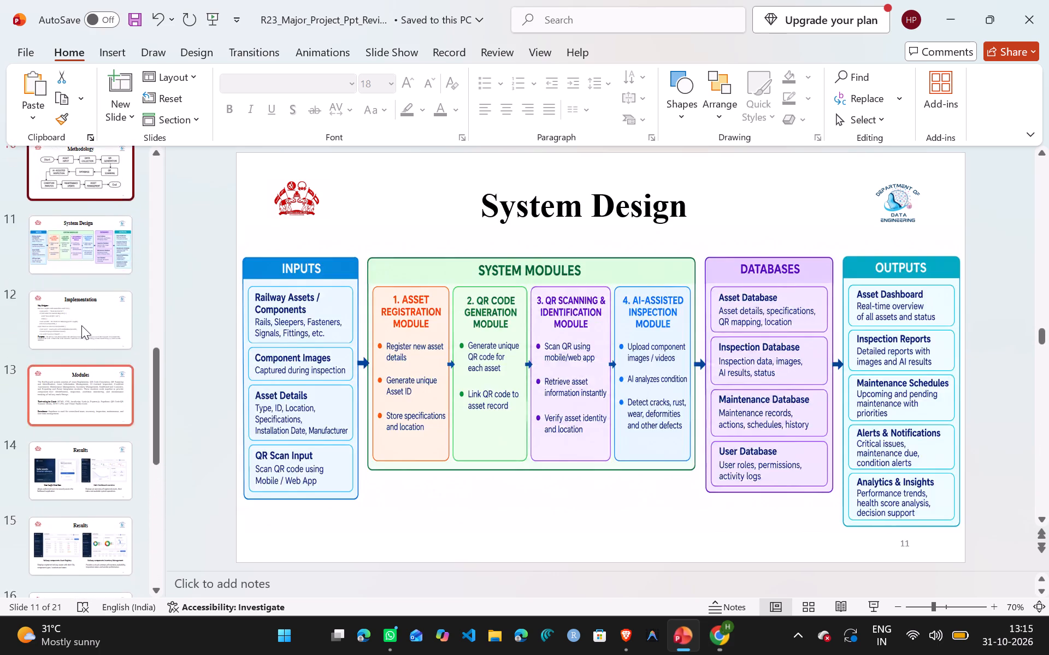
key("Up")
key("Up")
key("Up")
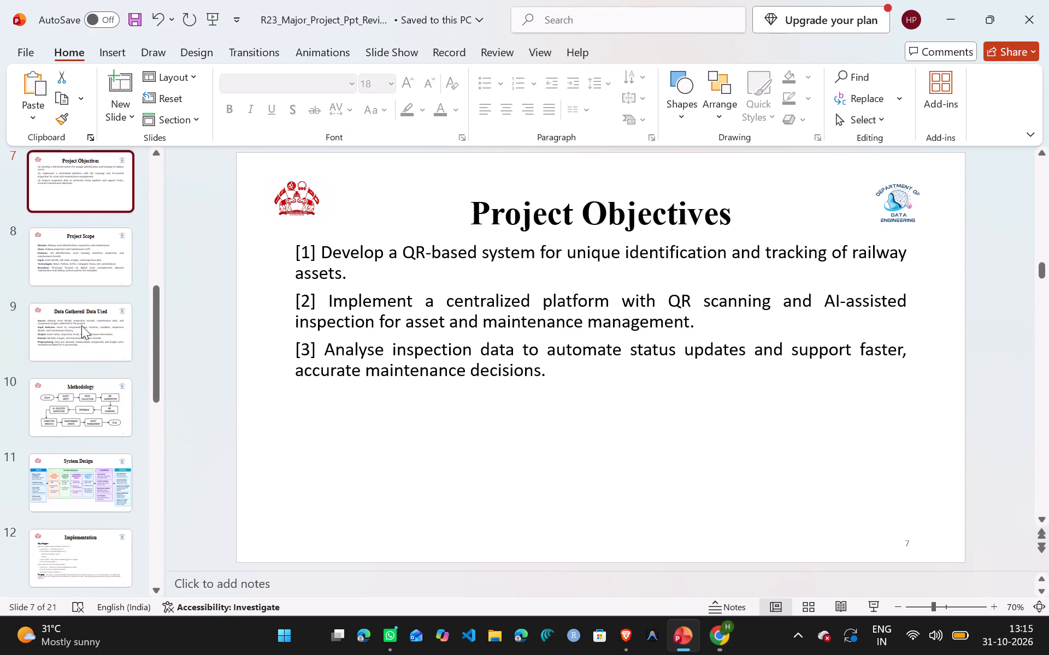
key("Up")
key("Up")
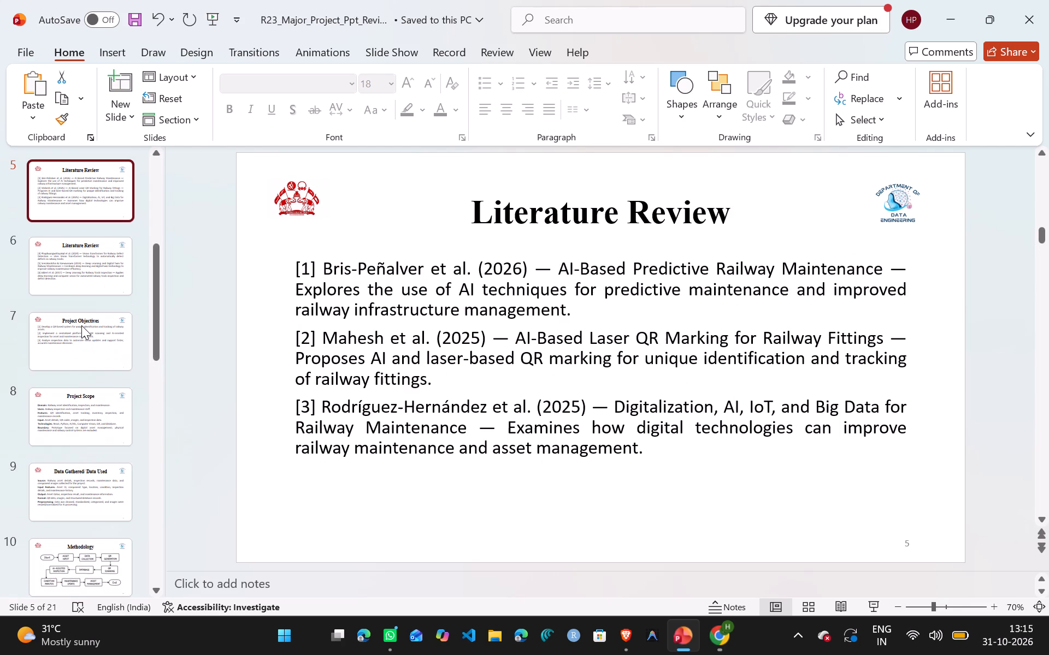
key("Up")
key("Up")
key("Up")
key("Up")
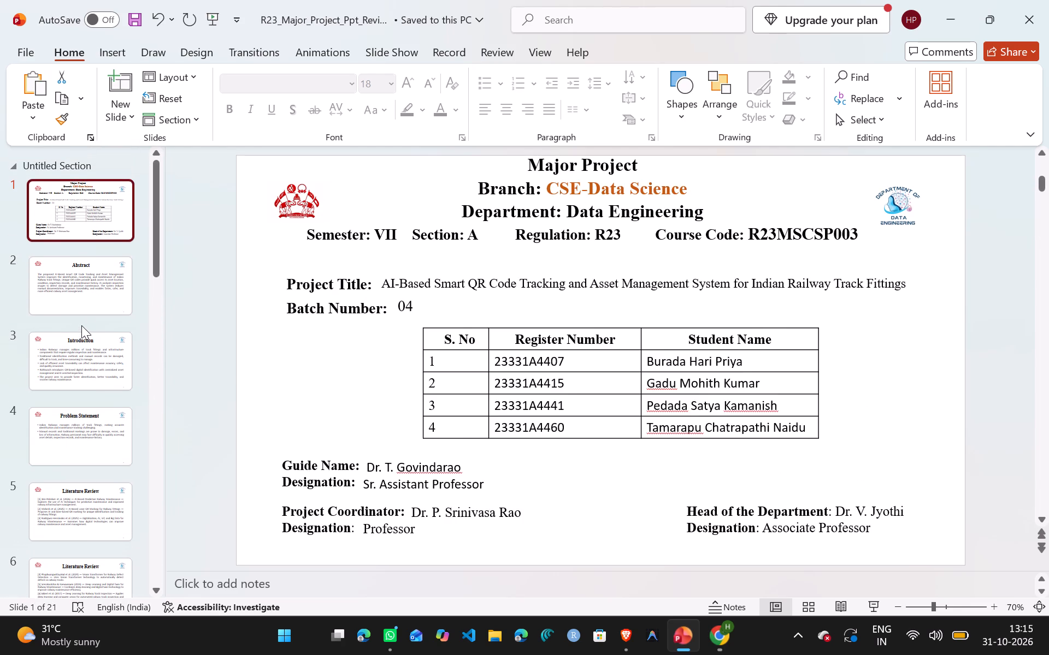
key("Down")
key("Down")
key("Down")
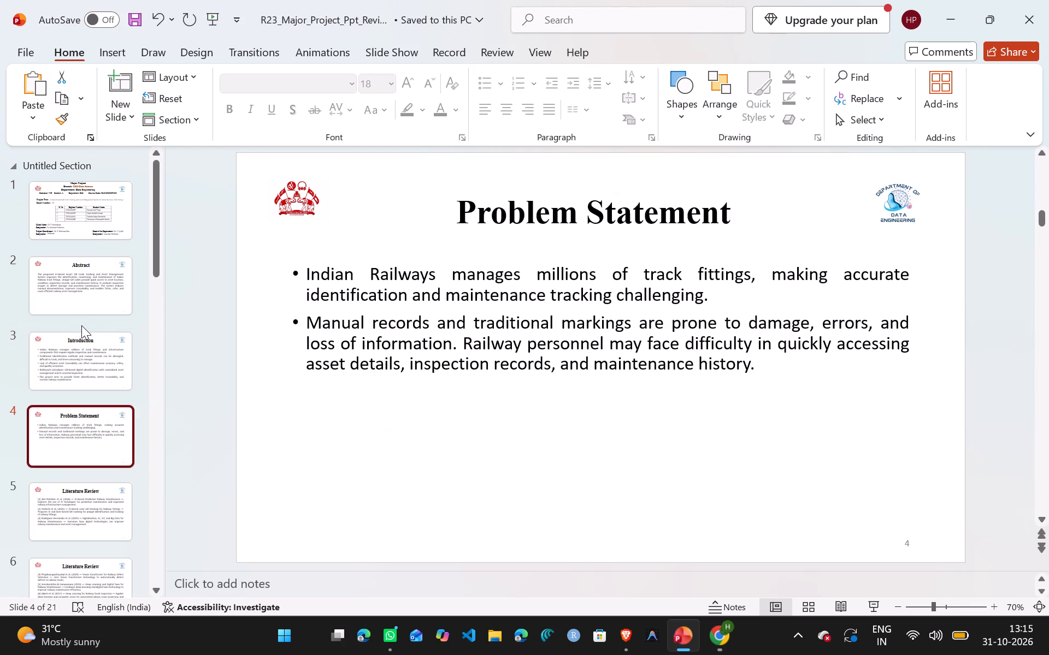
key("Down")
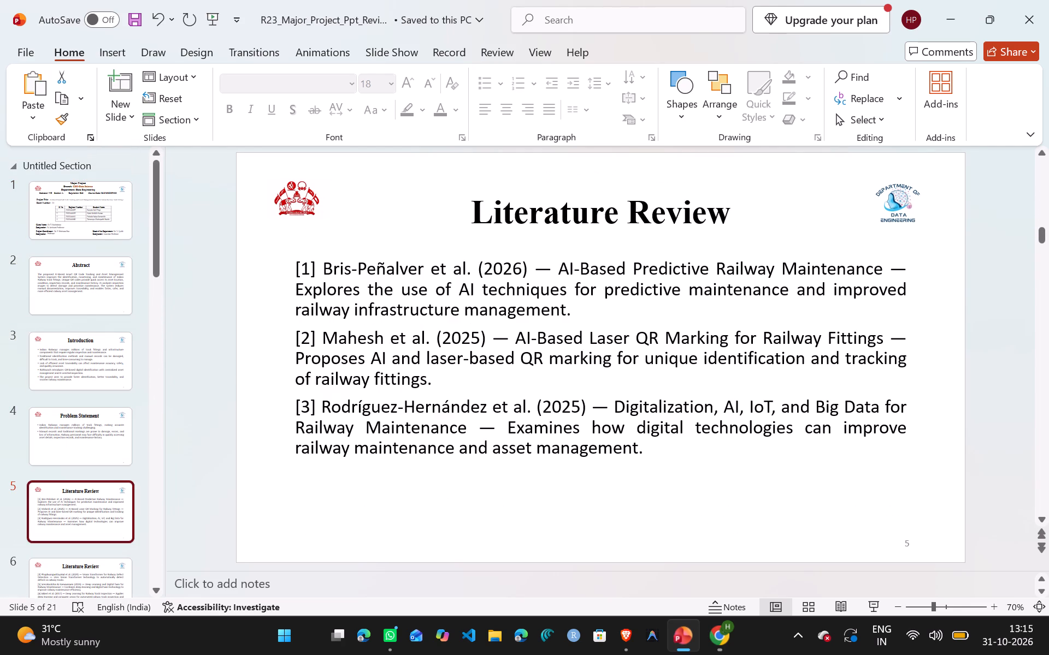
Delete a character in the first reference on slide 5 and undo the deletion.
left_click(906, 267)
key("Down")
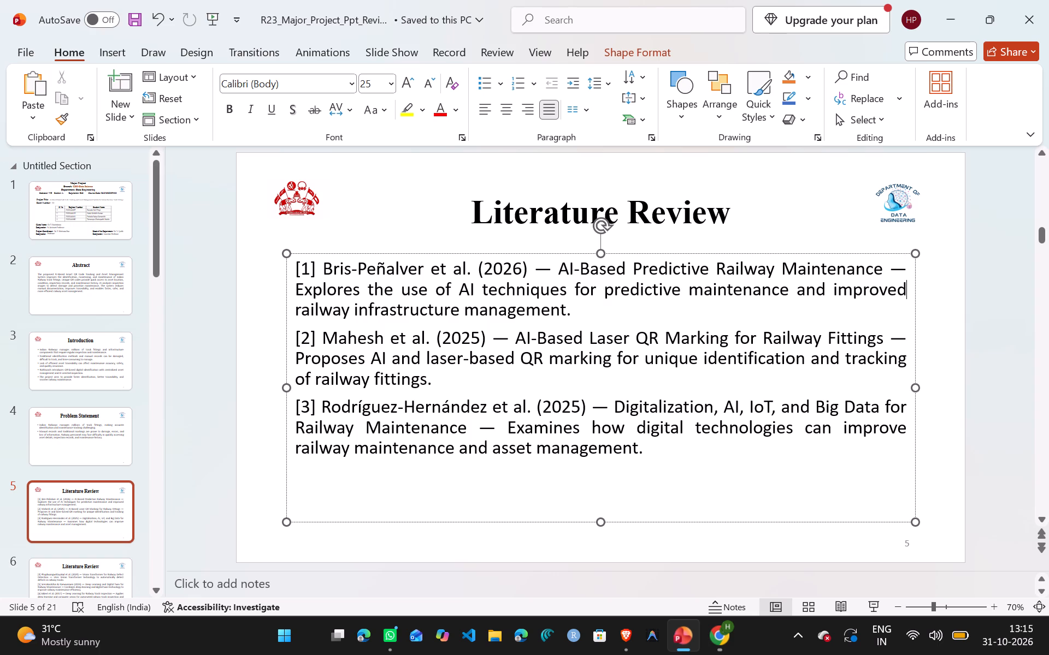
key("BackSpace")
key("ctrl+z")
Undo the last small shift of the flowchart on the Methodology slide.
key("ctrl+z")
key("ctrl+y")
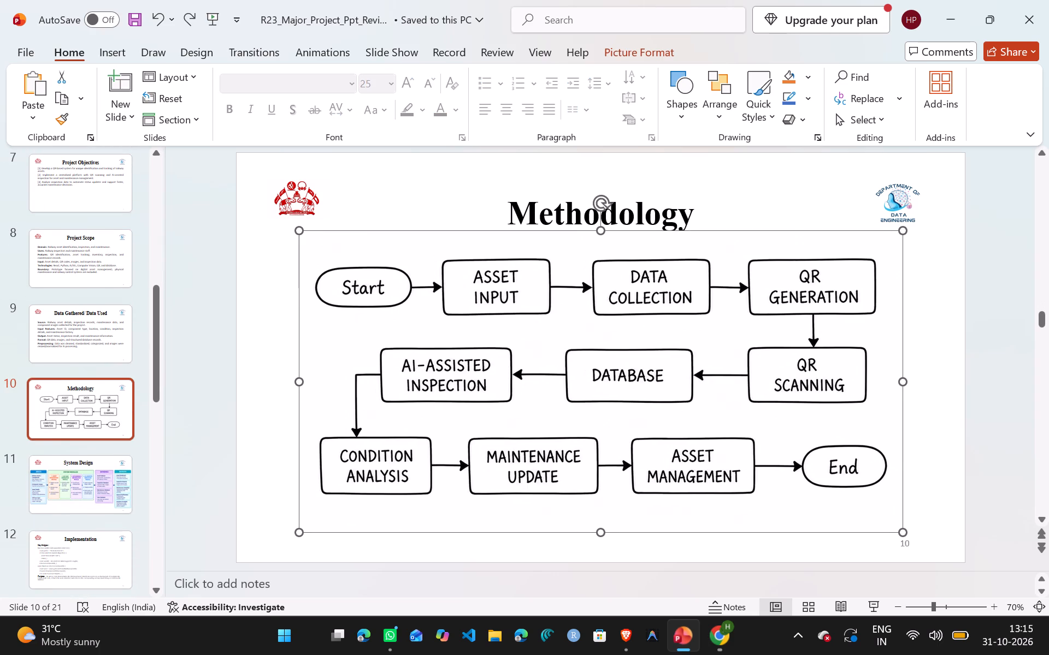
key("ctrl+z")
Delete the long dash after "AI-Based Predictive Railway Maintenance" in reference [1] on the first Literature Review slide, slide 5.
scroll(95, 306, "up", 2)
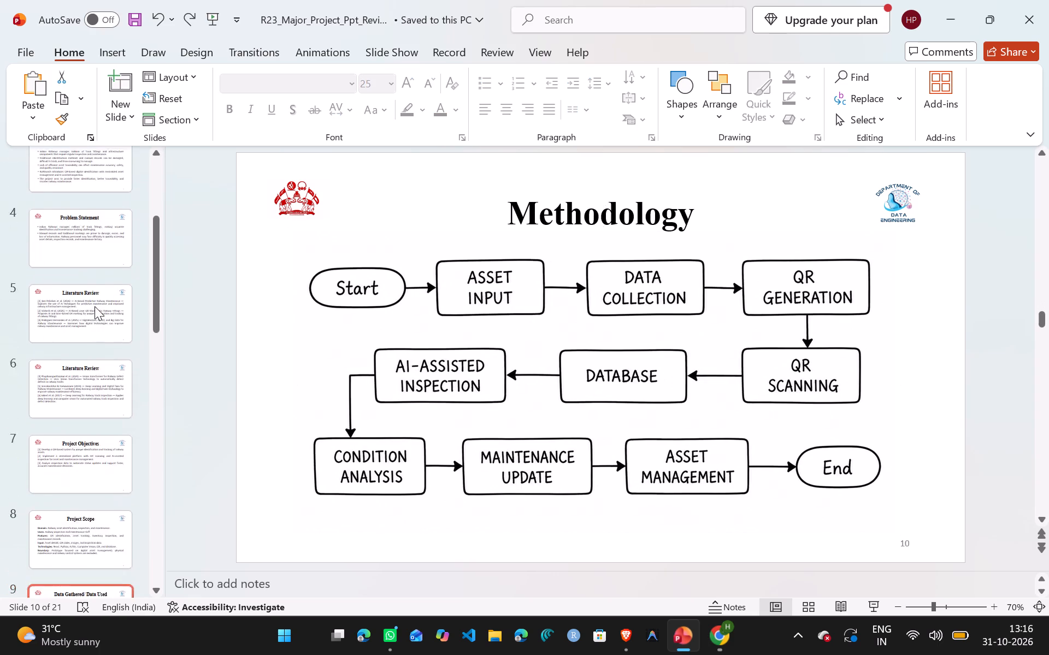
scroll(95, 306, "up", 1)
left_click(92, 338)
left_click(92, 386)
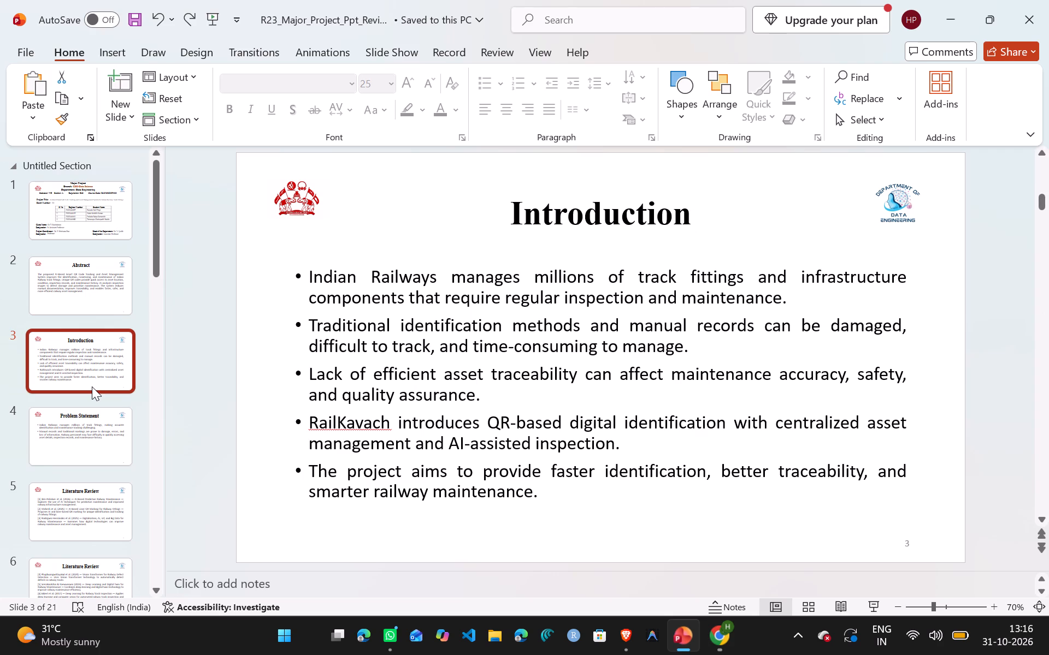
left_click(93, 434)
left_click(81, 487)
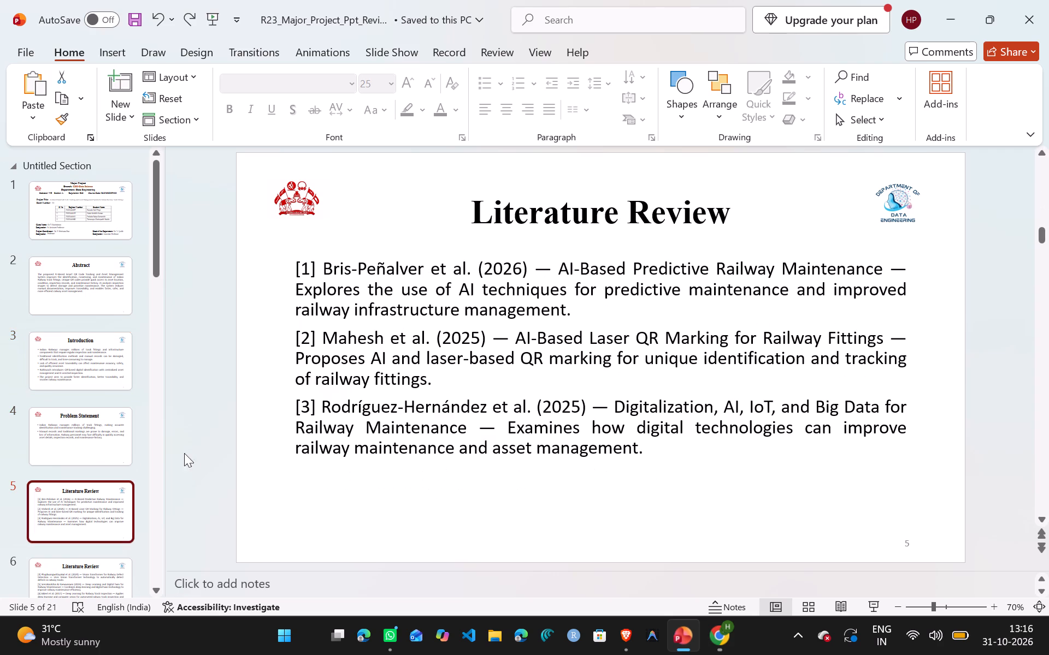
left_click(912, 275)
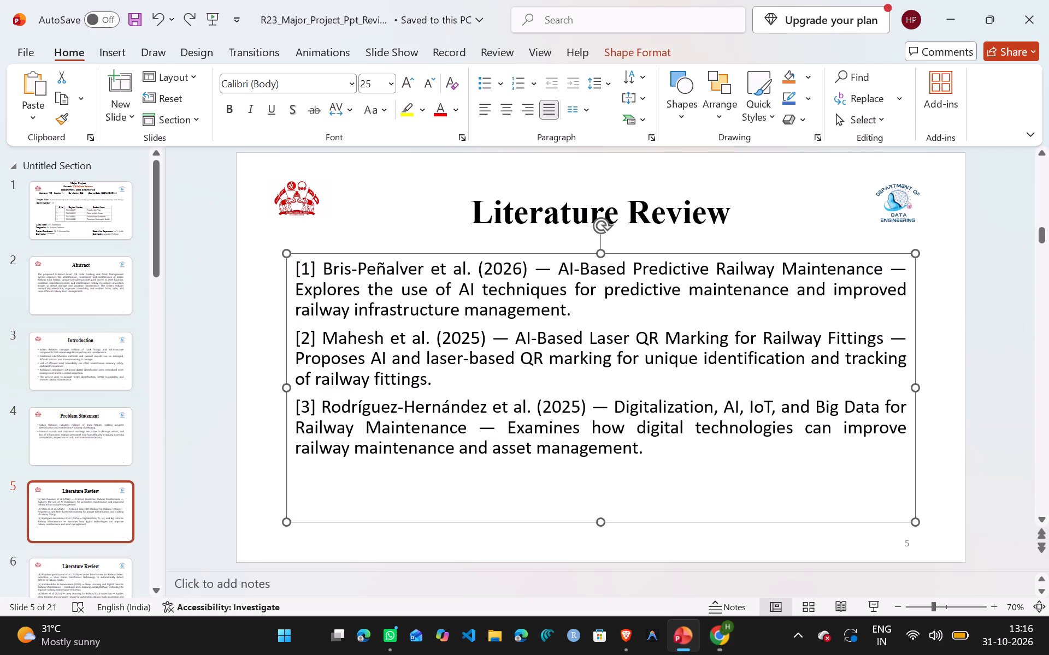
left_click(903, 268)
key("BackSpace")
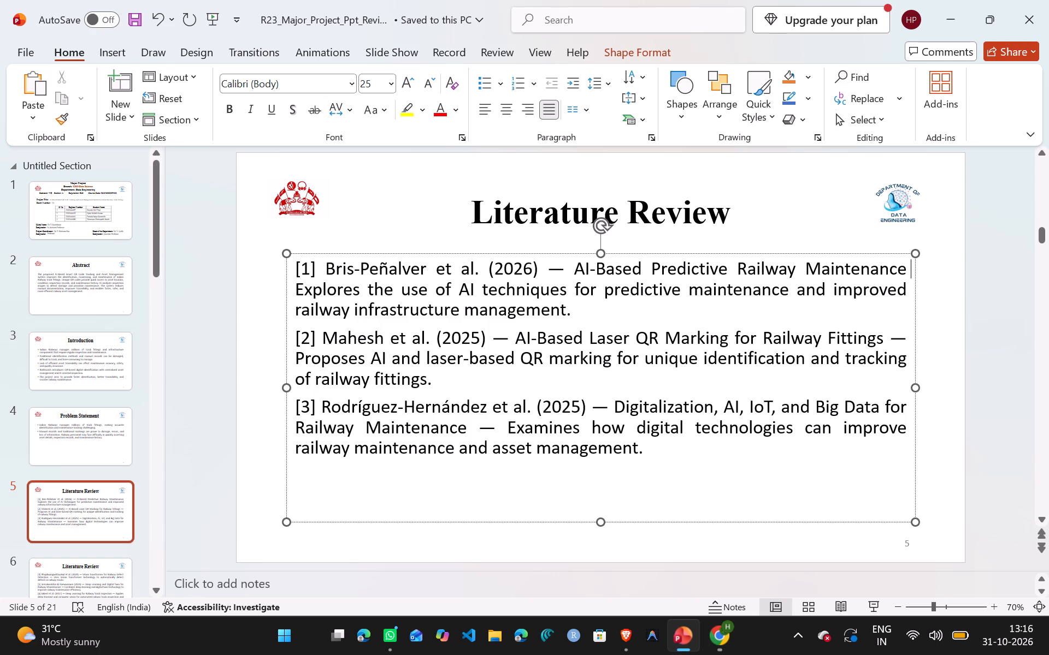
Replace the long dash after "(2026)" in reference [1] with a spaced hyphen.
left_click(562, 272)
key("BackSpace")
key("minus")
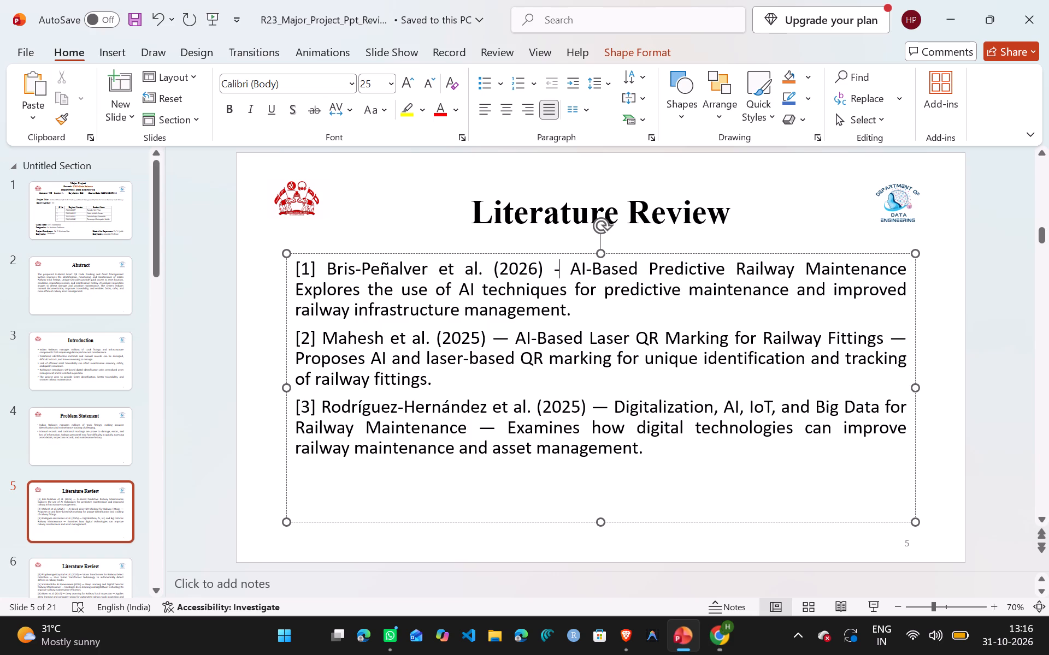
key("Right")
key("BackSpace")
key("space")
left_click(576, 316)
Set up a find-and-replace of the long dash "—", copied from reference [2], with a hyphen "-".
left_click(856, 92)
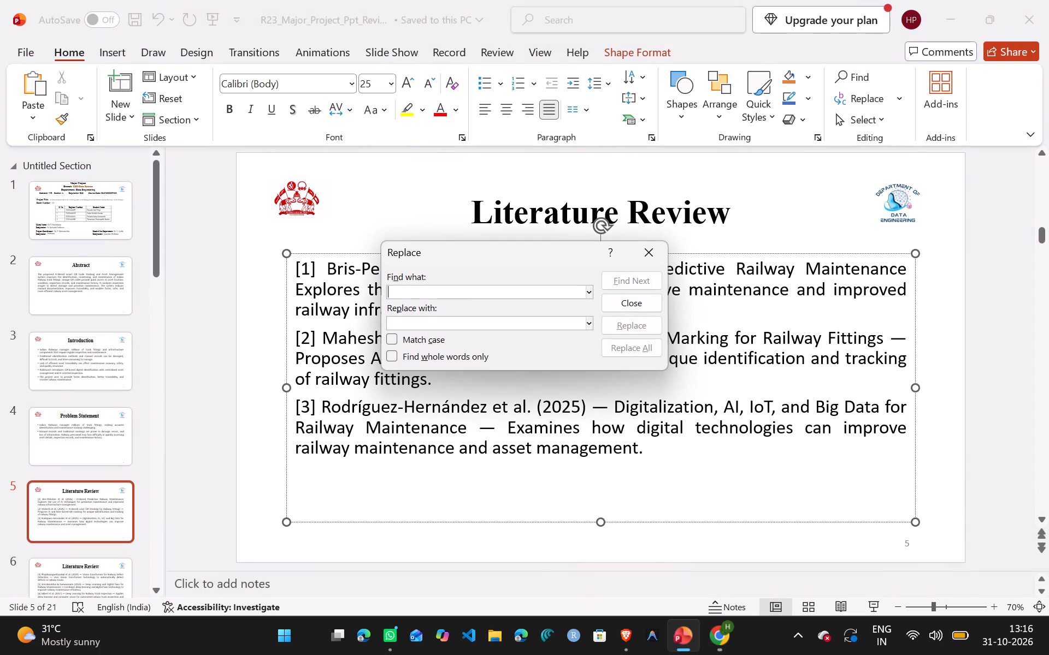
left_click(661, 249)
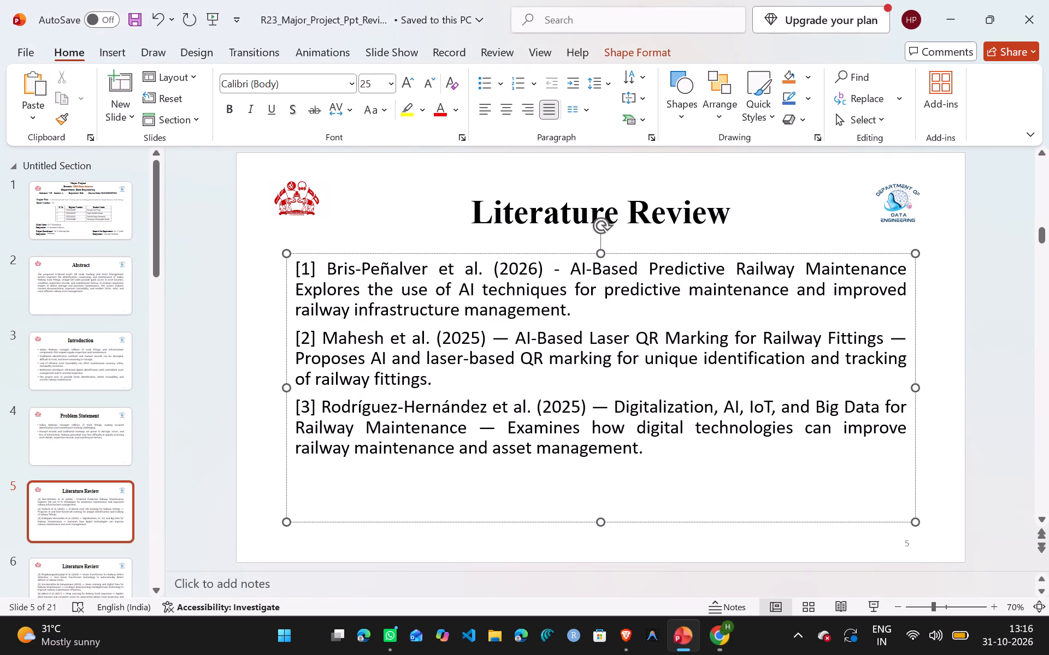
left_click_drag(886, 344, 891, 341)
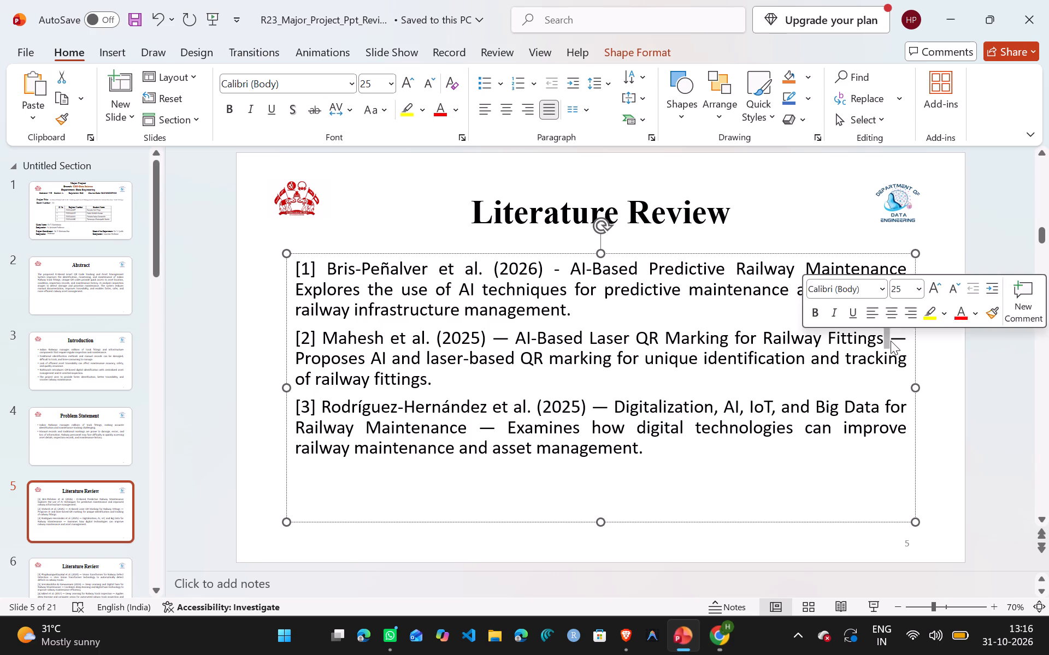
left_click(891, 341)
left_click_drag(891, 341, 898, 341)
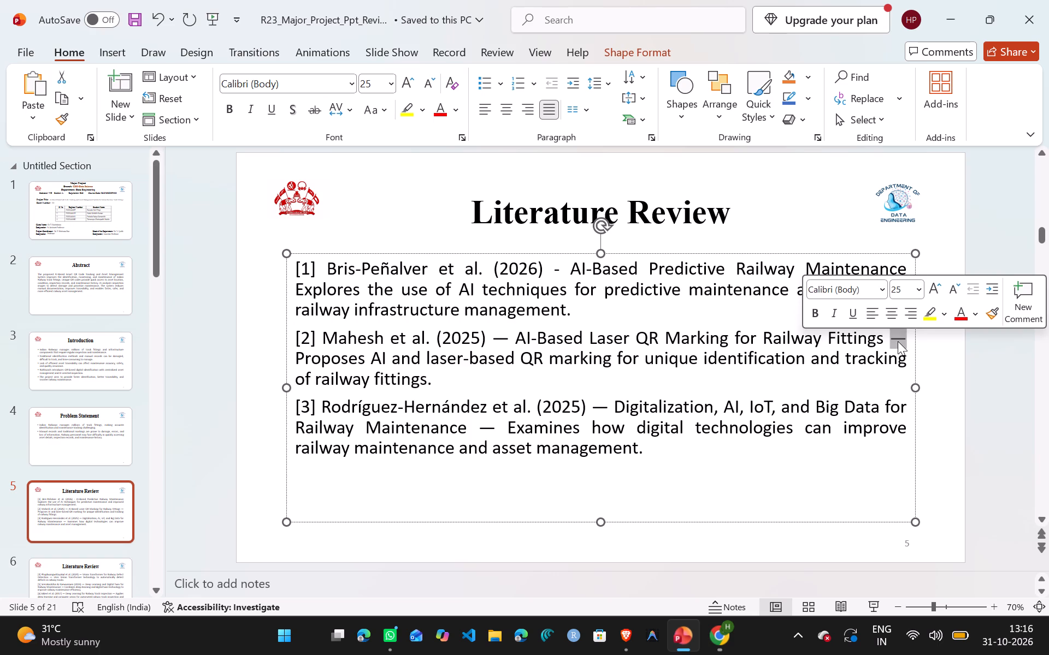
key("ctrl+c")
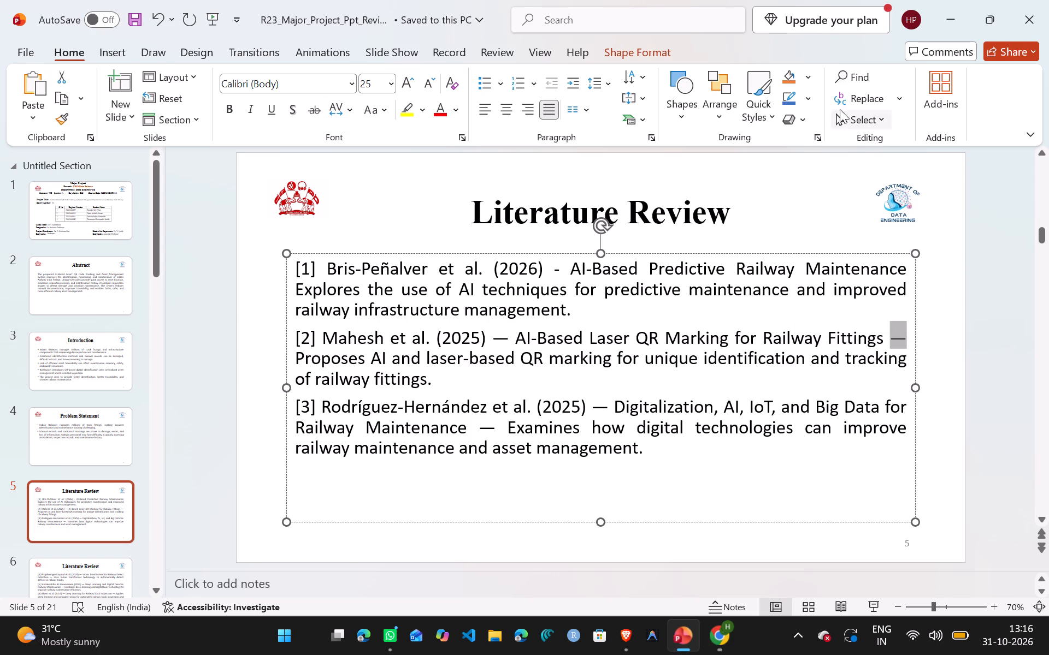
left_click(841, 97)
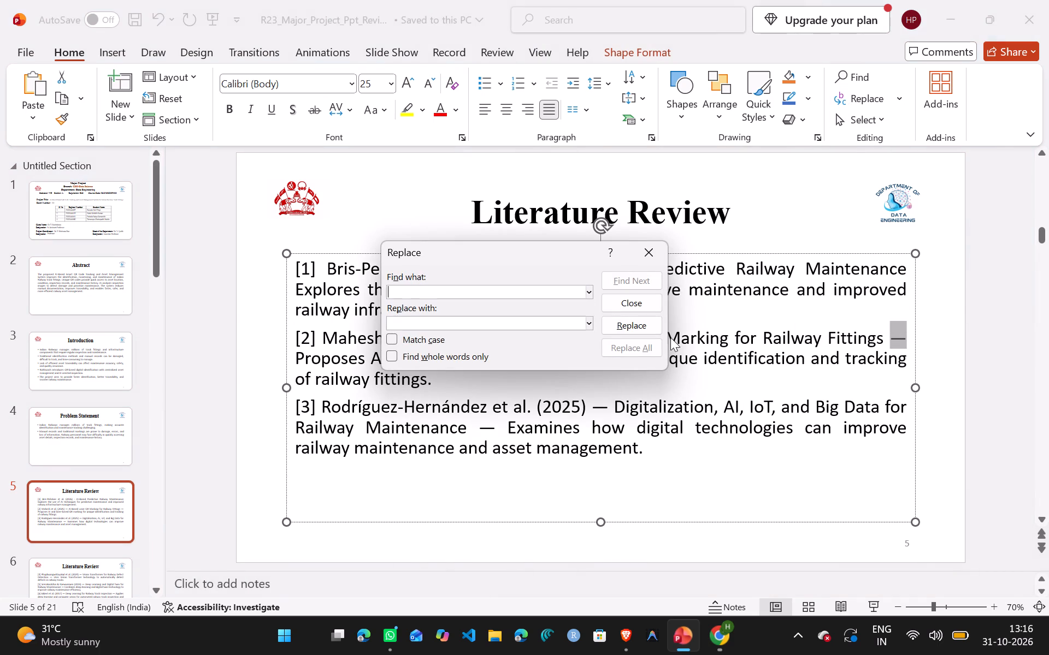
key("ctrl+v")
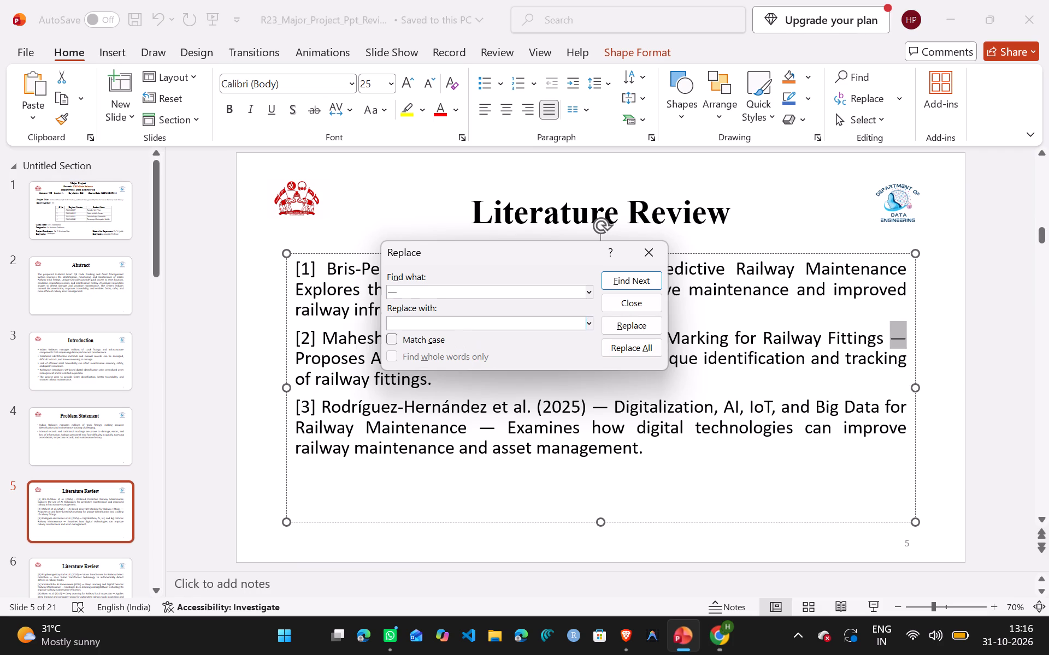
left_click(453, 328)
key("minus")
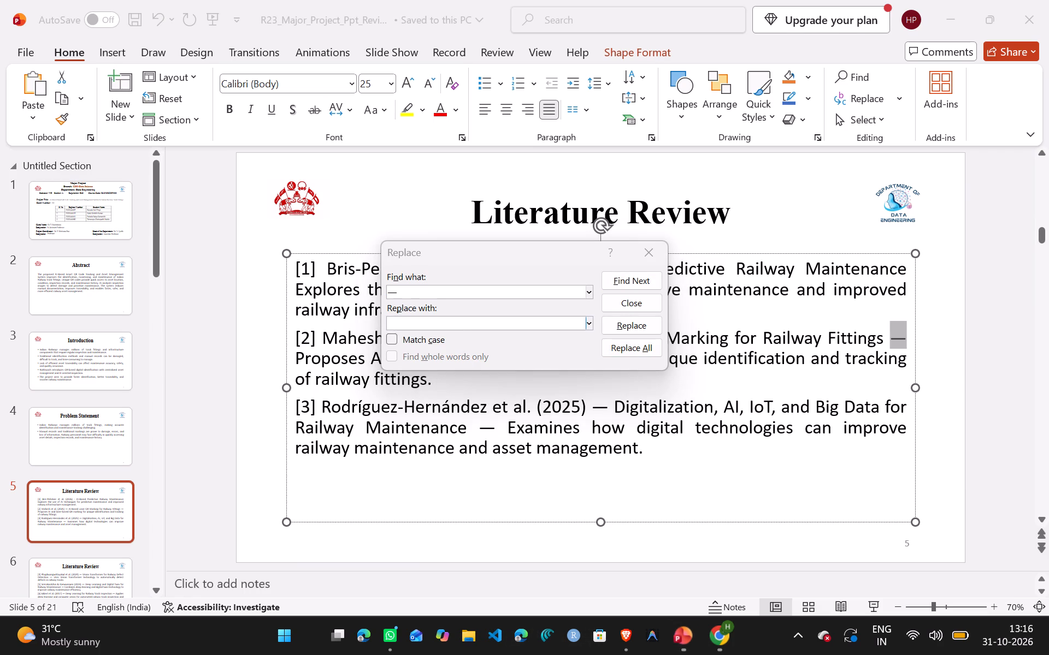
left_click(412, 322)
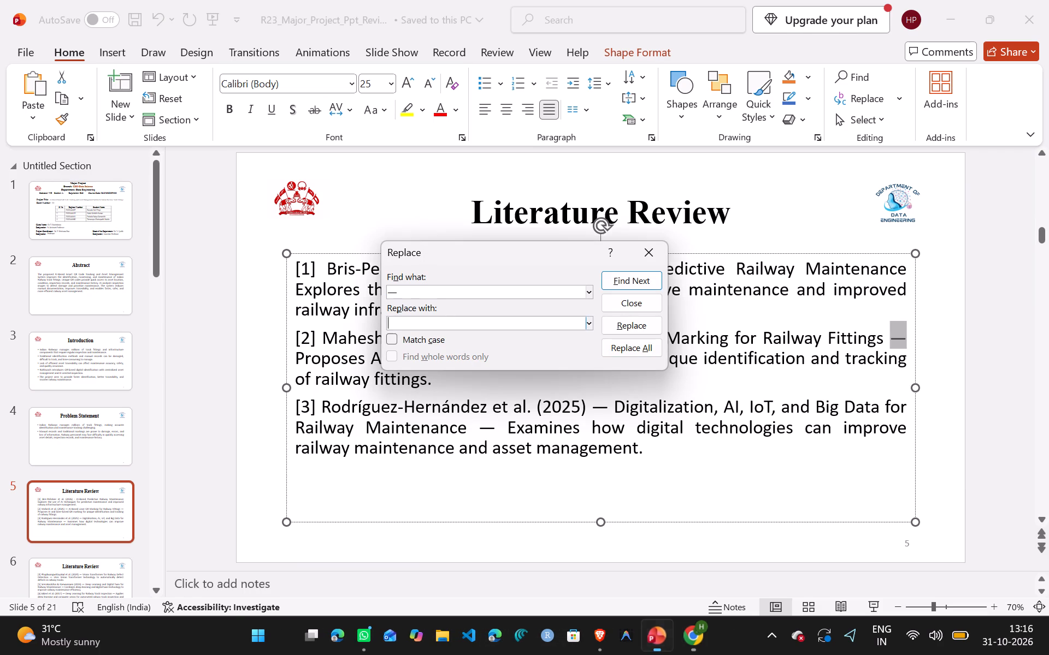
key("minus")
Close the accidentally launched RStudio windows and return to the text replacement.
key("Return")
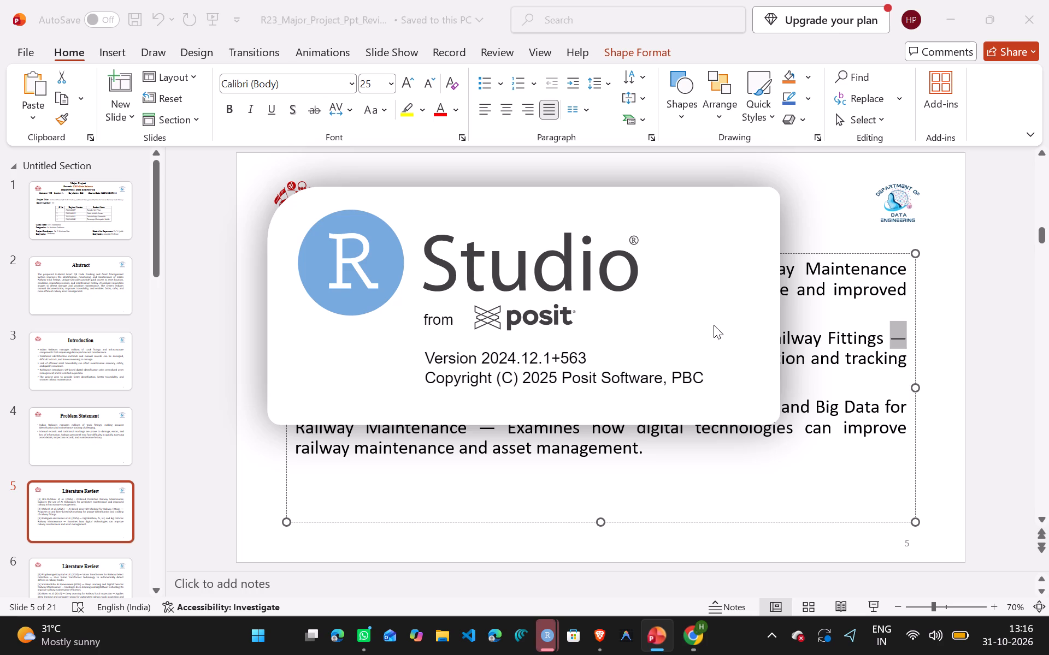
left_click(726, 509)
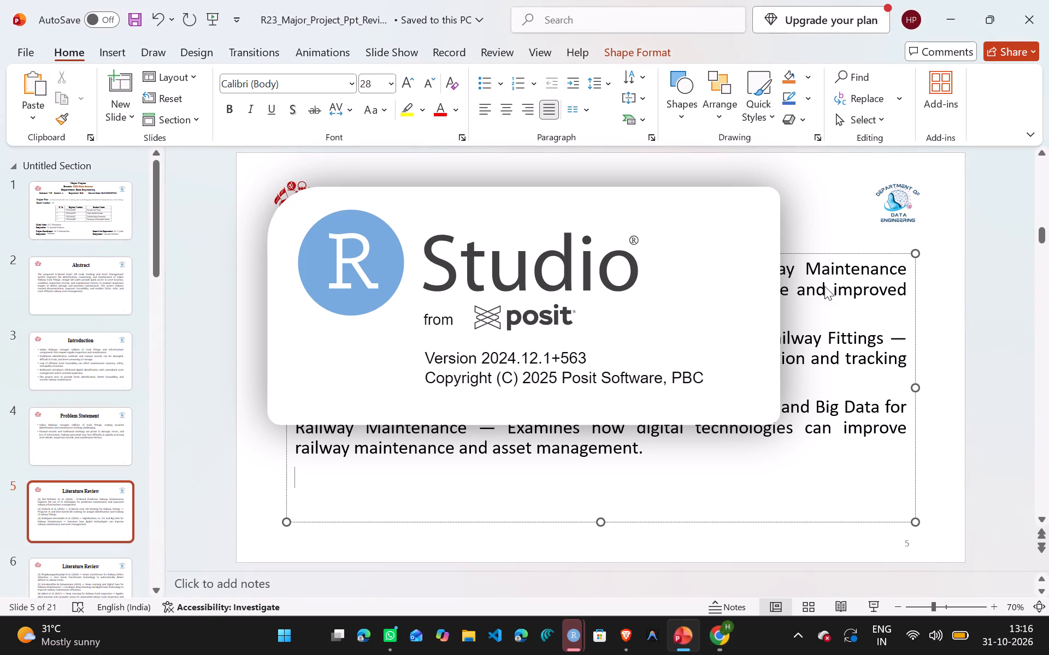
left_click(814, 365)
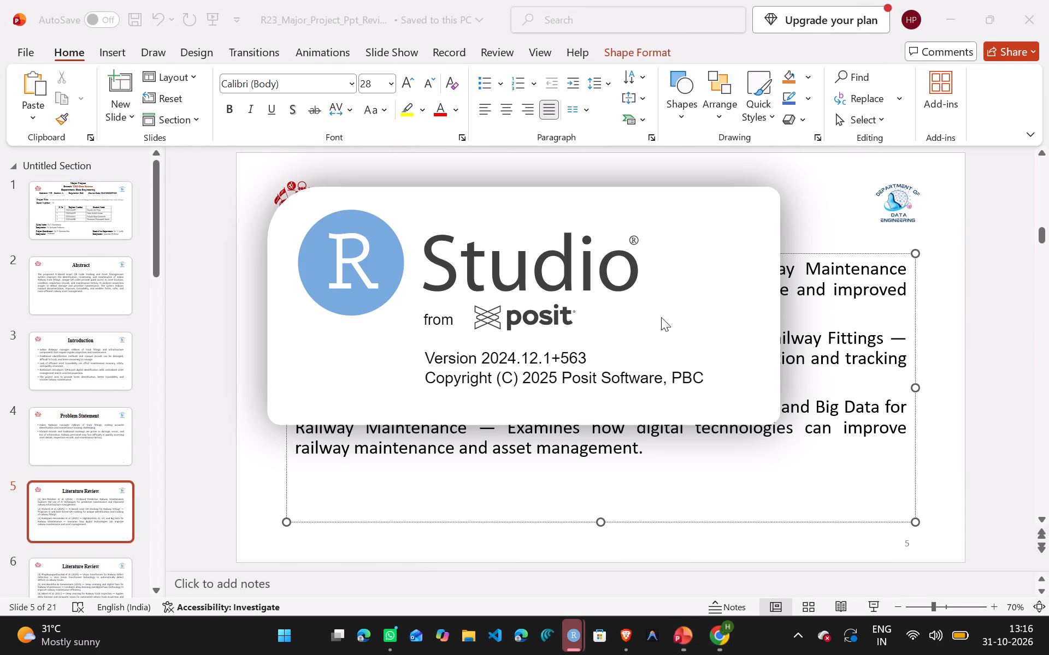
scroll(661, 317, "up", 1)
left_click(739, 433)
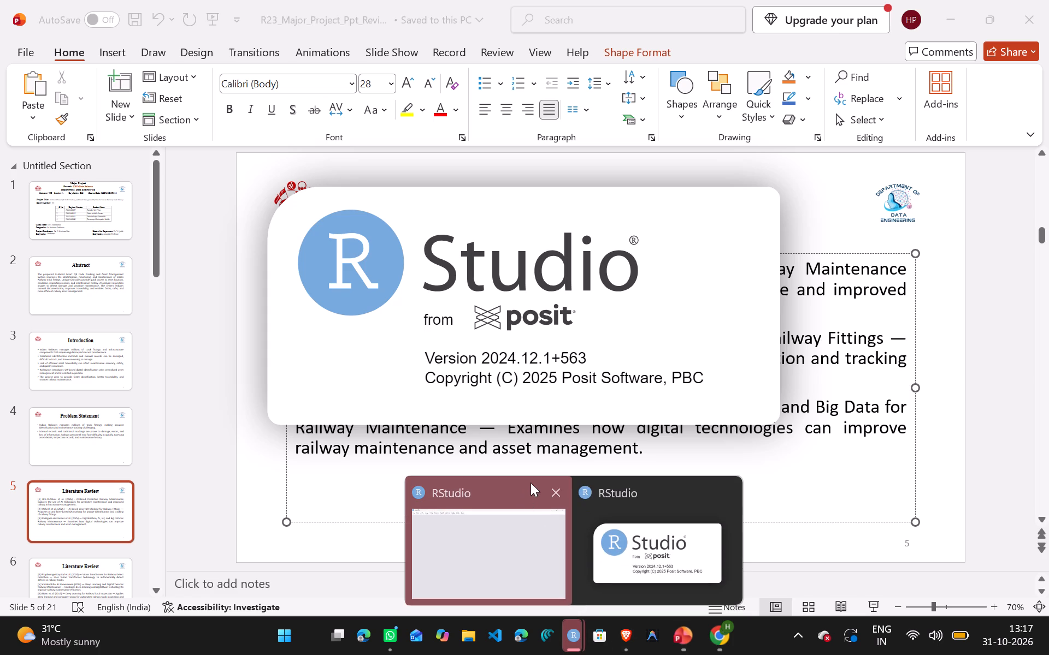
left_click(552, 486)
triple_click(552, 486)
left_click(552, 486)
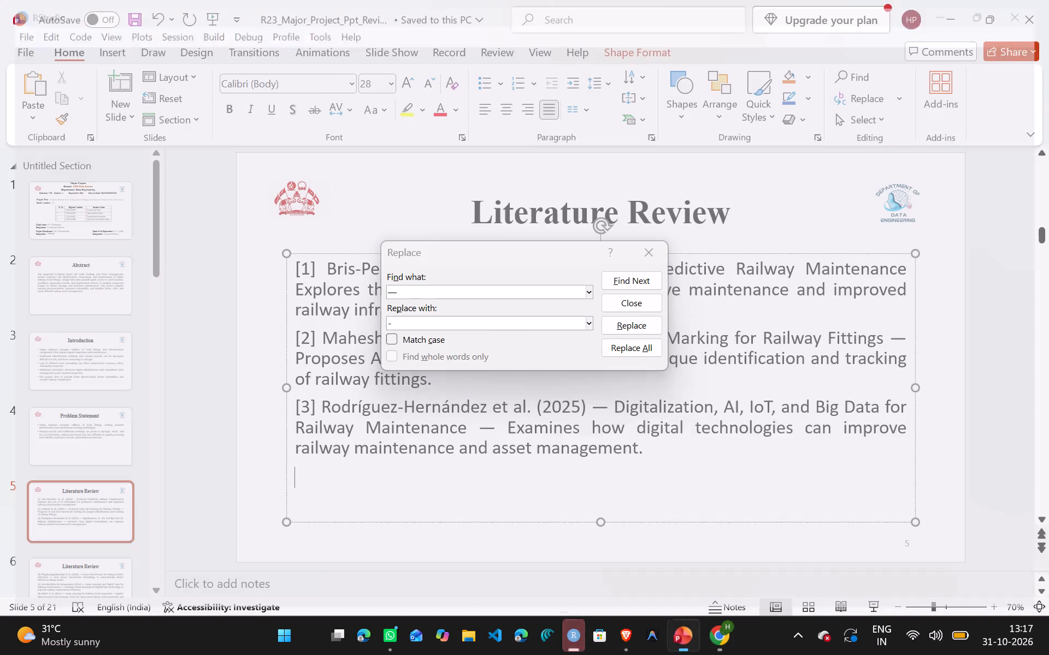
Replace all long dashes with hyphens throughout the presentation and close the replacement dialog.
left_click(611, 352)
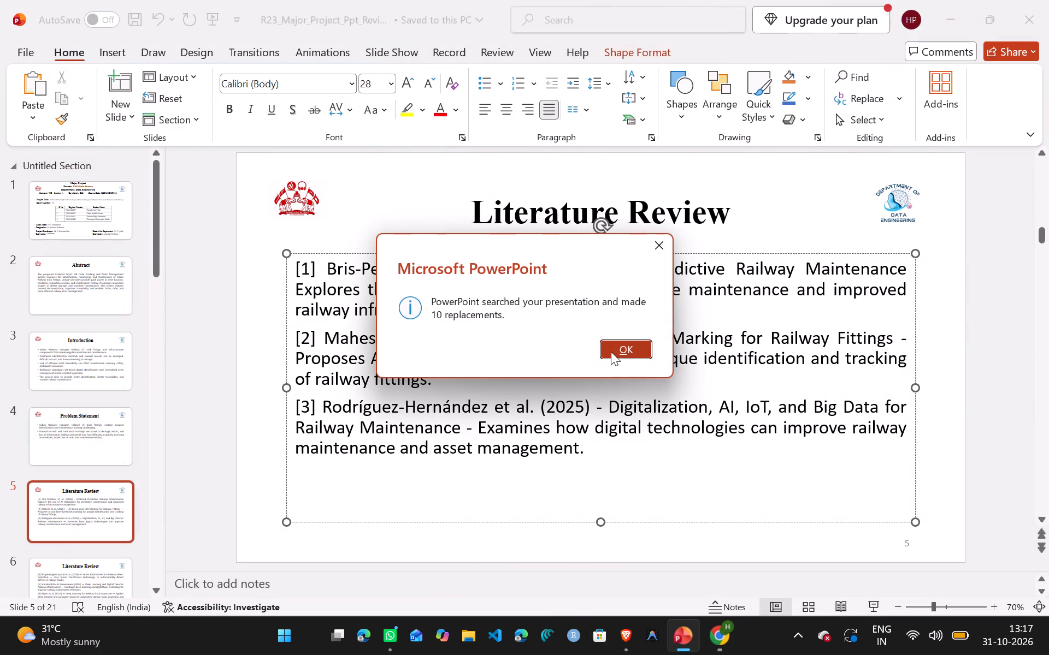
left_click(641, 350)
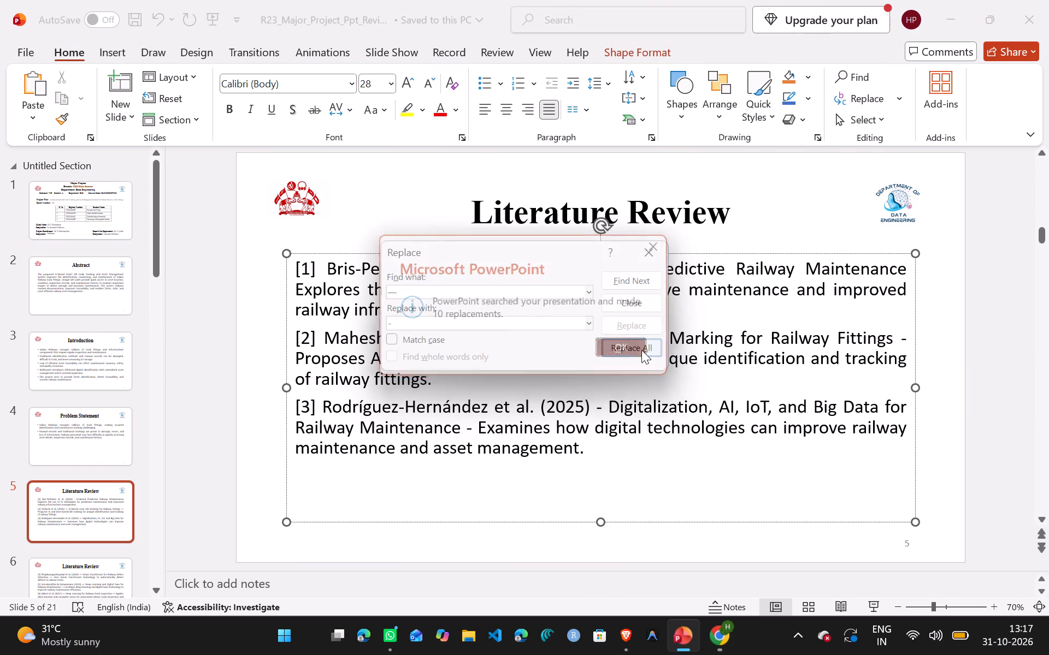
left_click(665, 242)
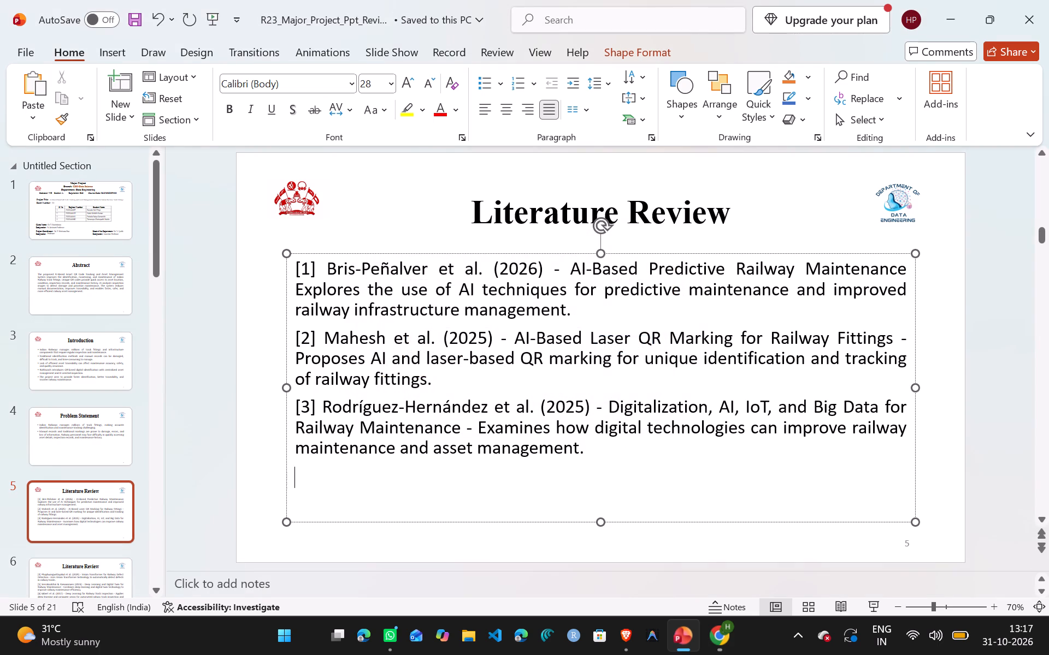
Replace the hyphen before "Examines" in reference [3] on slide 5 with a comma.
left_click(470, 429)
key("BackSpace")
key("comma")
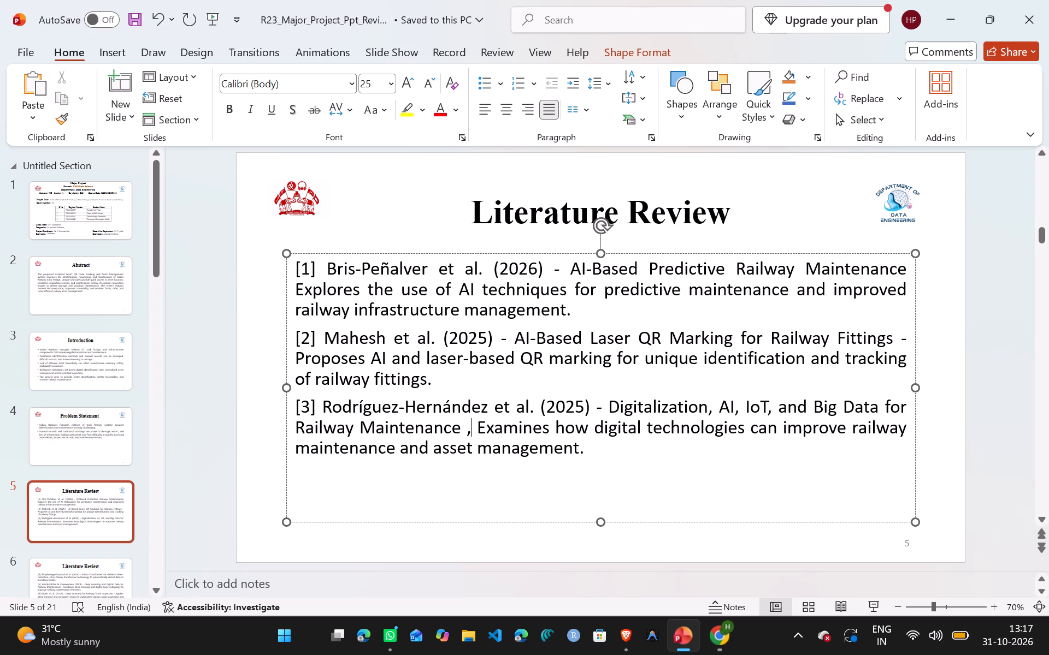
On slide 6, replace the hyphens before "Uses", "Combines" and "Applies" in references [4] to [6] with commas.
left_click(109, 570)
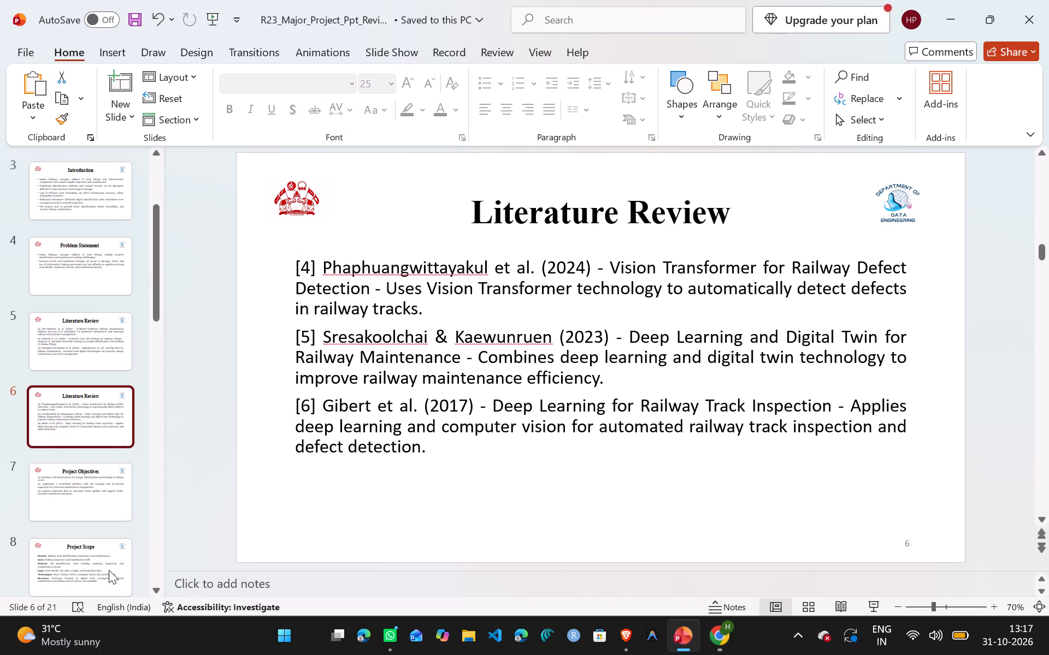
left_click(381, 289)
key("BackSpace")
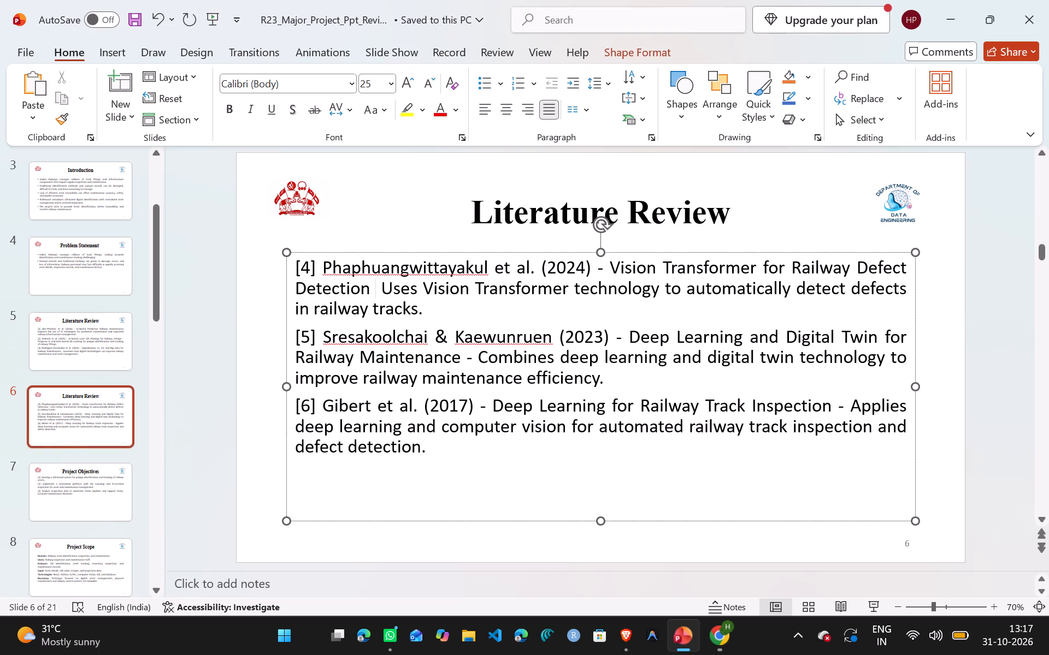
key("comma")
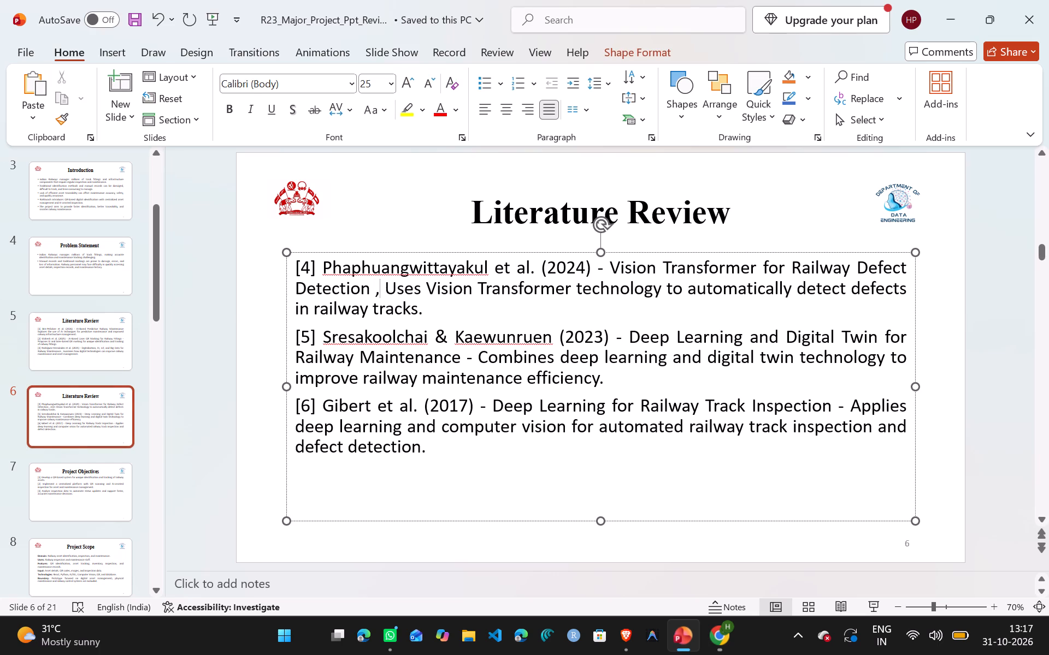
left_click(472, 360)
key("BackSpace")
key("comma")
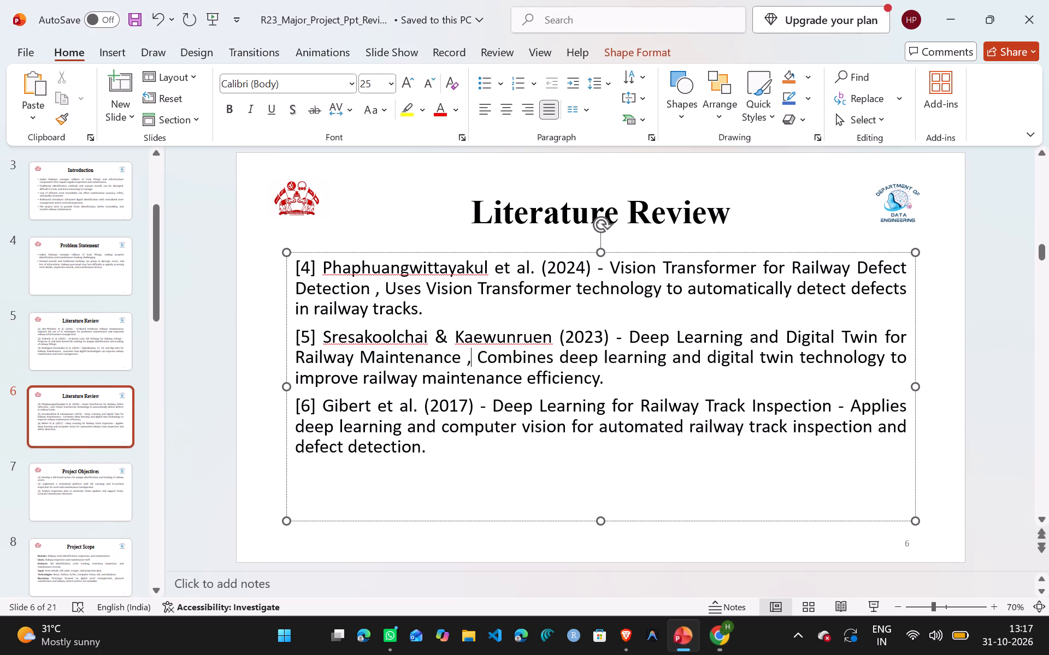
left_click(844, 408)
key("BackSpace")
key("comma")
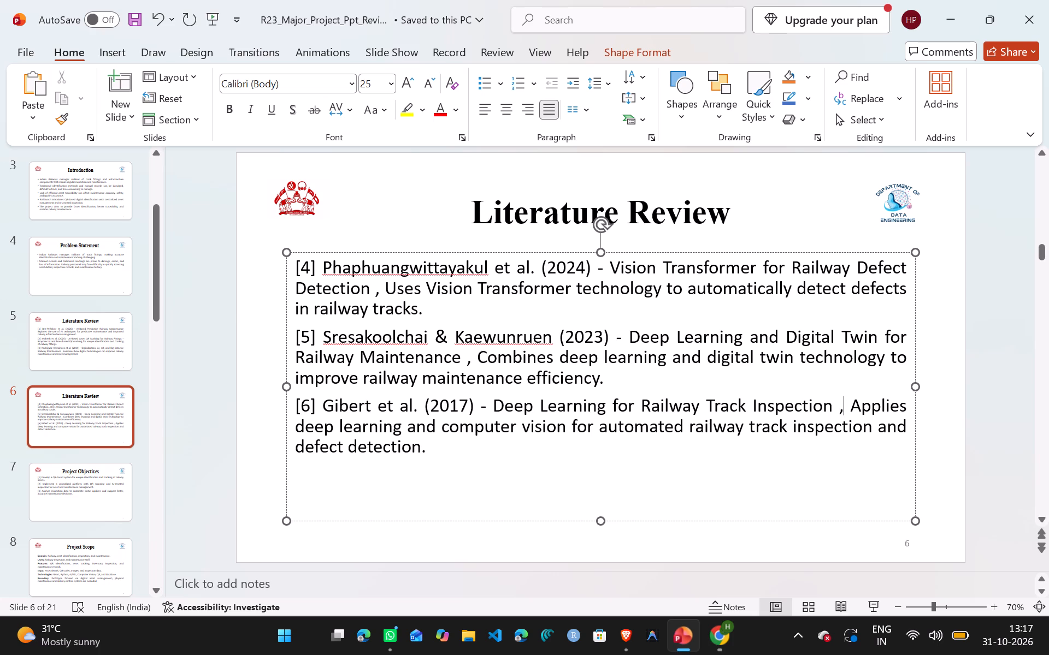
Insert a blank line before each of the three objectives on slide 7, Project Objectives.
left_click(115, 481)
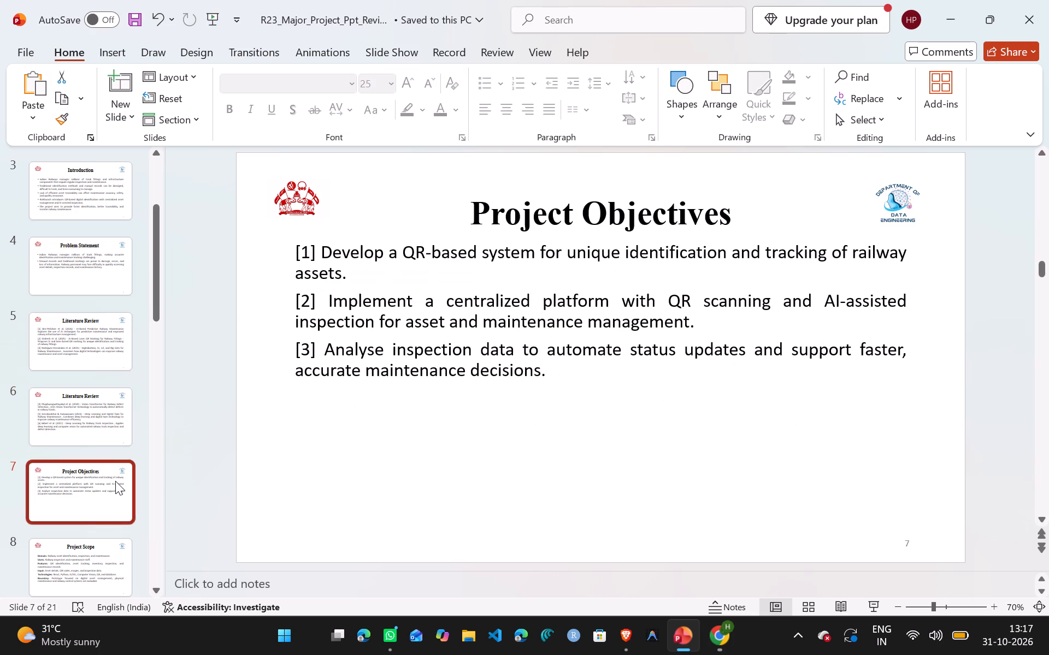
left_click(367, 284)
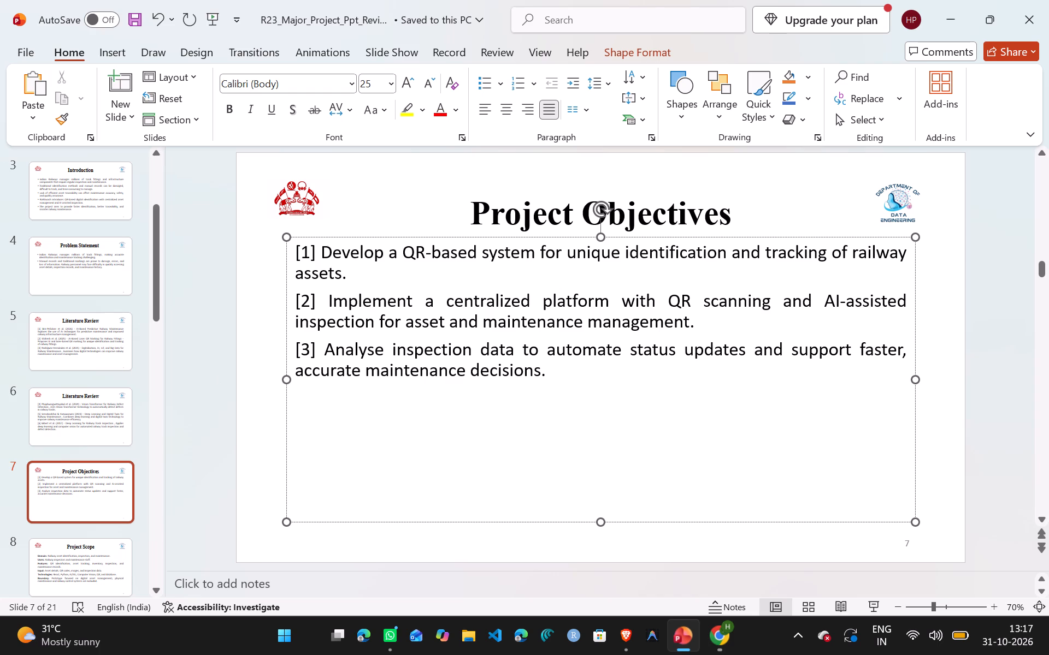
left_click(299, 259)
key("Left")
key("Return")
key("Down")
key("Down")
key("Return")
key("Down")
key("Down")
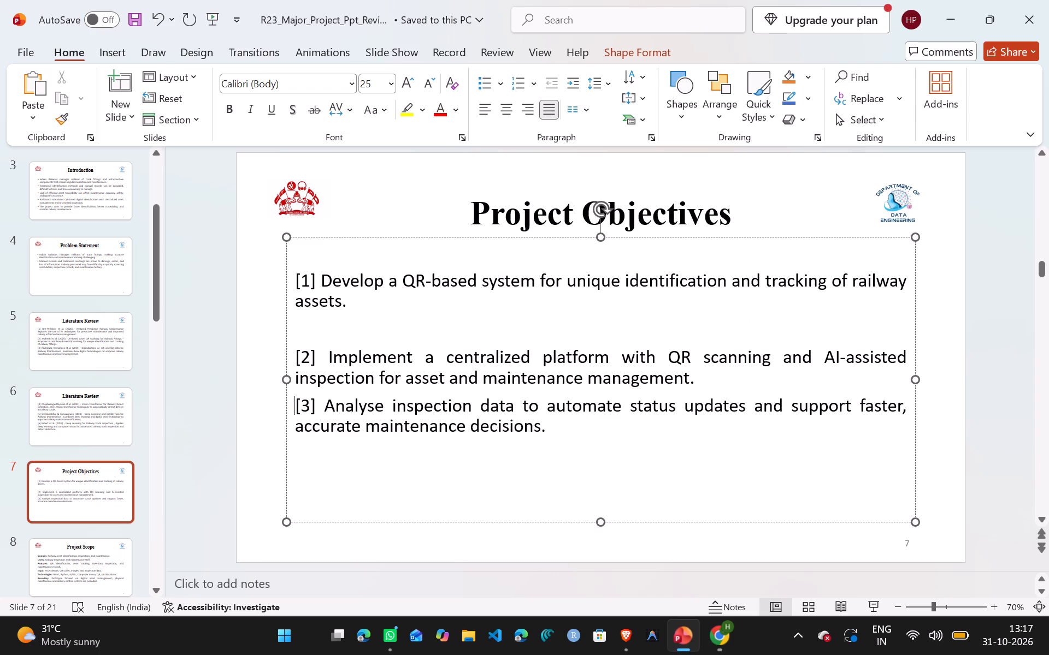
key("Return")
left_click(193, 400)
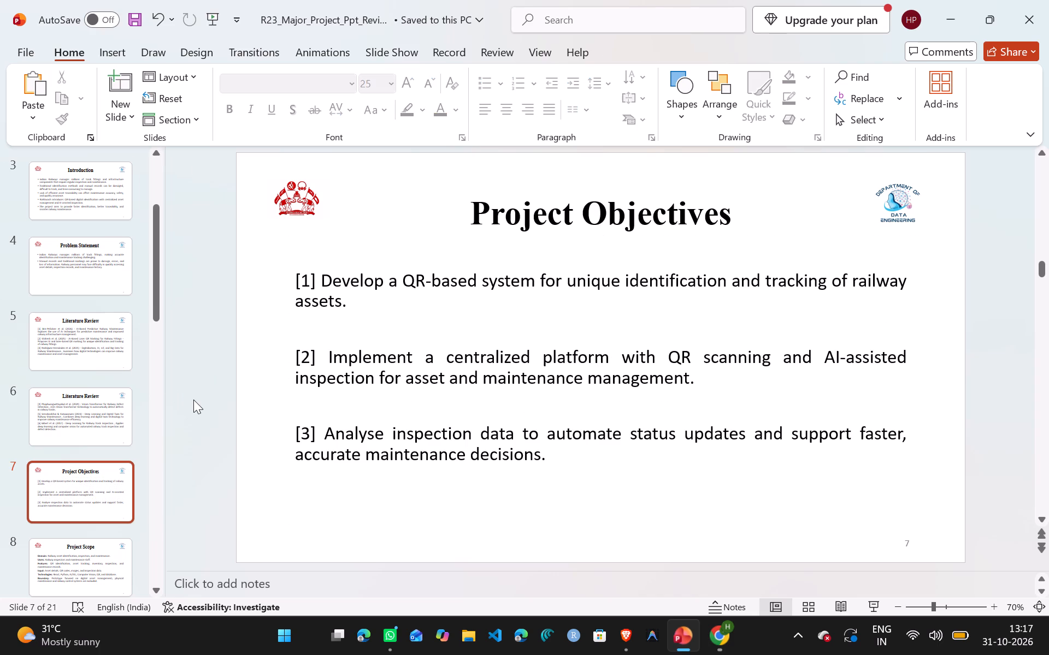
Run the slide show from the title slide and compare the text layout of the slides through Project Objectives.
scroll(92, 227, "up", 4)
left_click(82, 227)
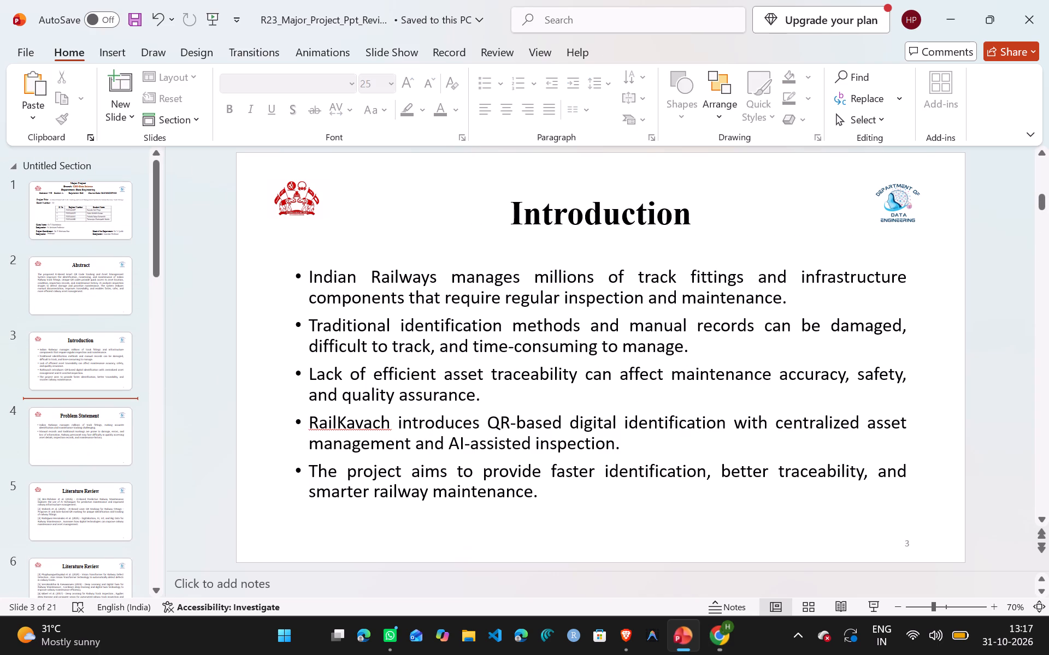
left_click(36, 228)
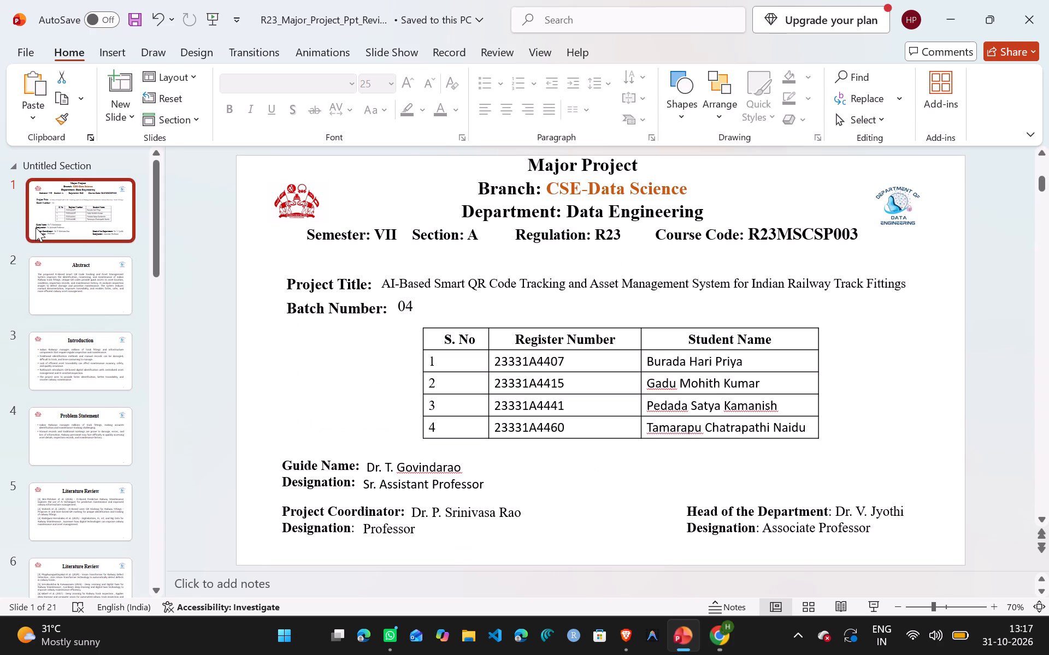
left_click(881, 599)
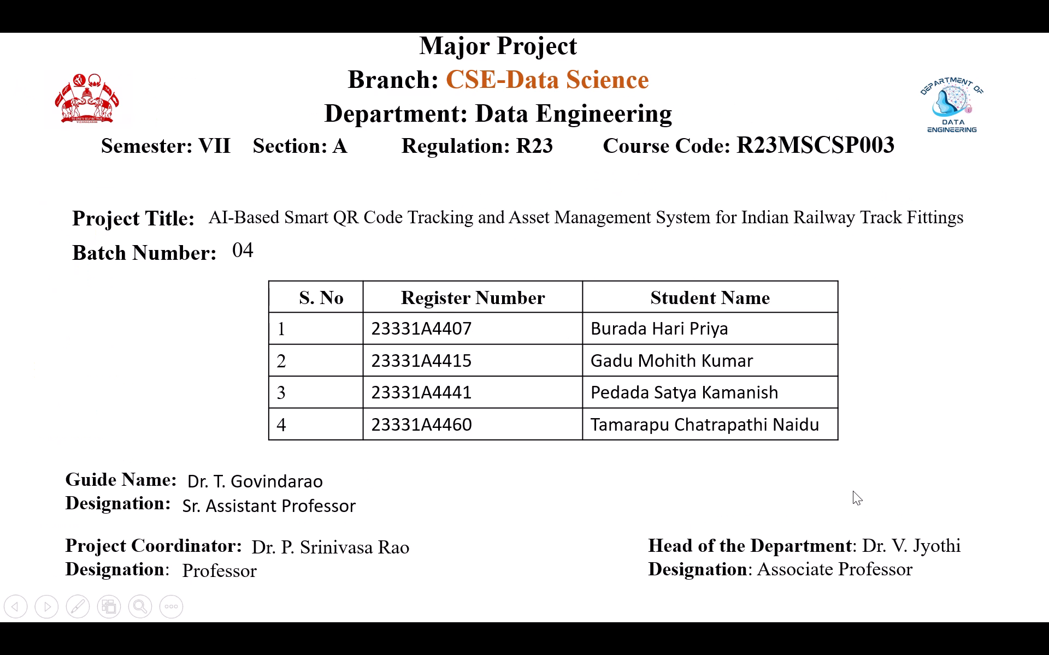
key("Right")
key("Right")
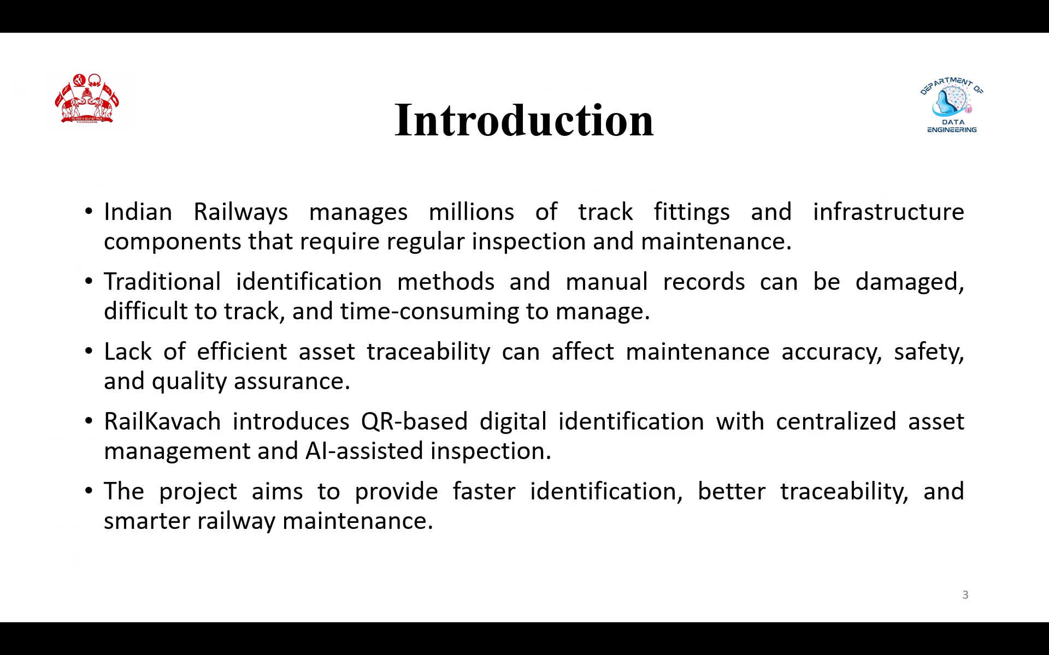
key("Right")
key("Left")
key("Right")
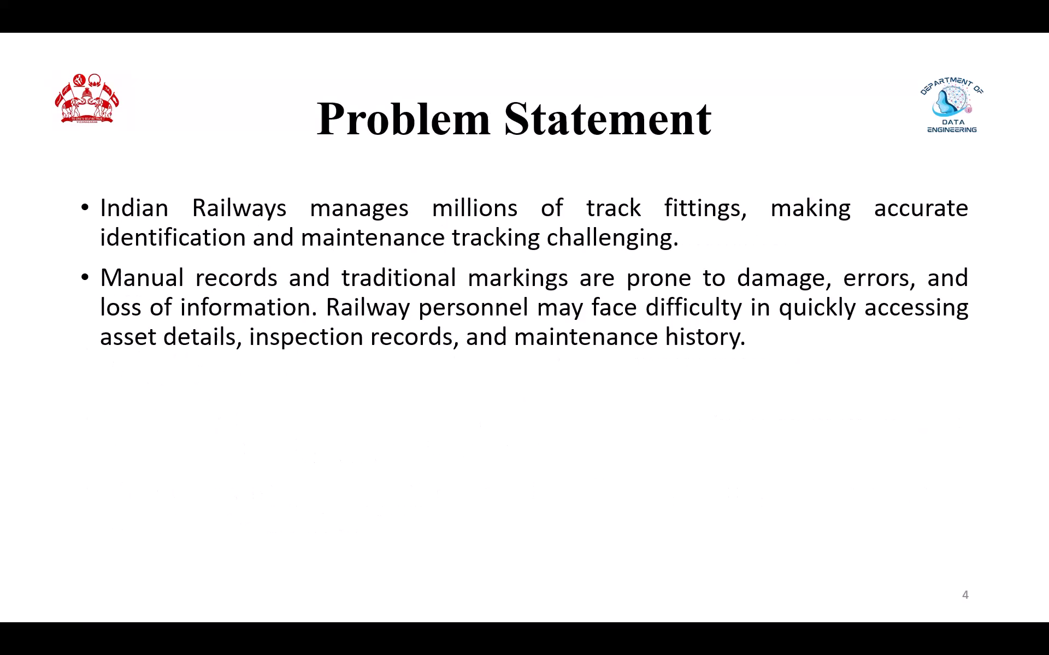
key("Right")
key("Right")
key("Right")
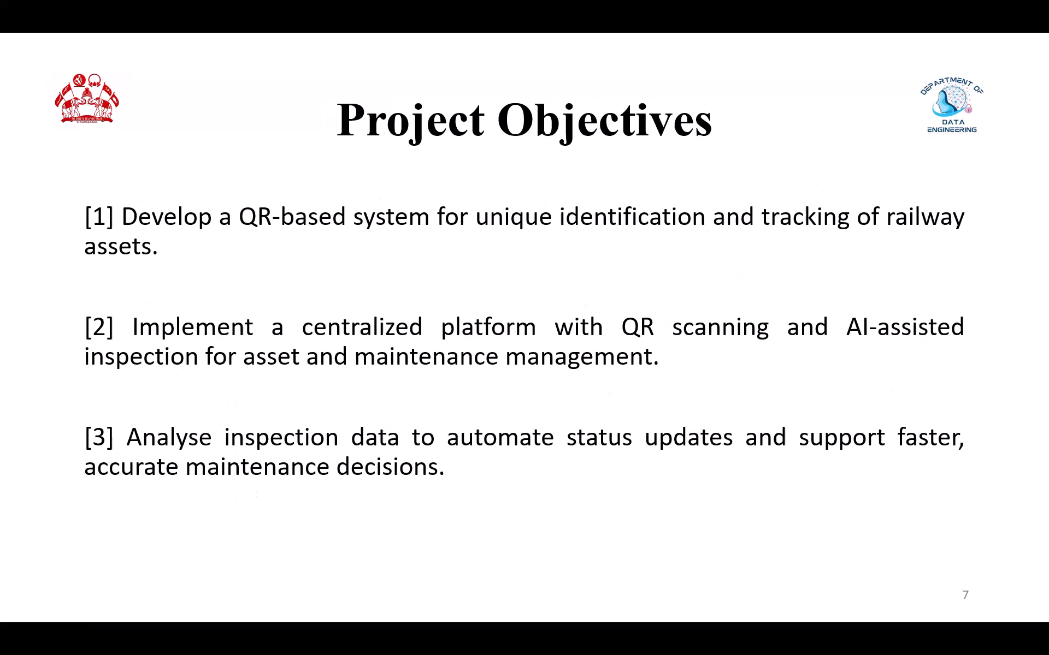
key("Left")
key("Left")
key("Left")
key("Left")
key("Left")
key("Right")
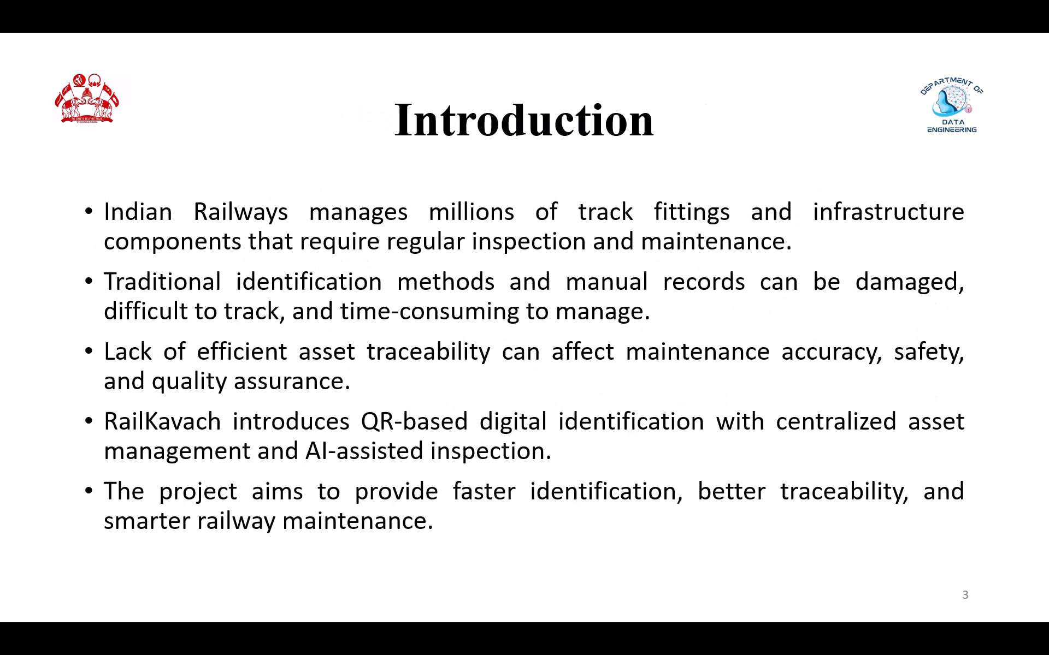
key("Right")
key("Right")
key("Right")
key("Right")
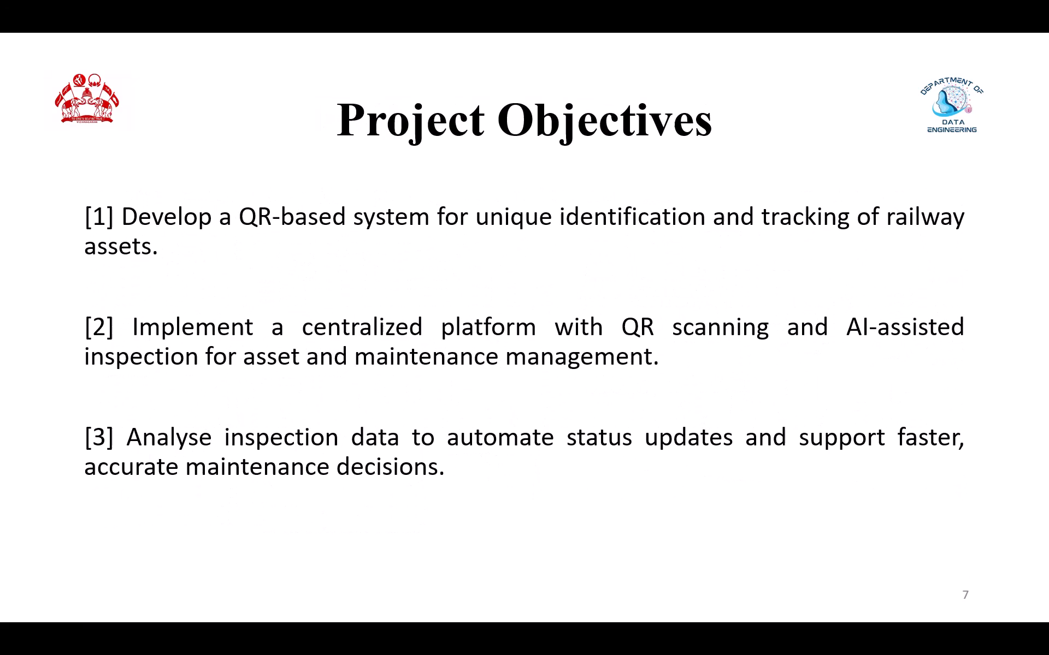
Review the remaining slides after Project Objectives through the closing questions slide, end the slide show and return to slide 1.
key("Right")
key("Right")
key("Right")
key("Right")
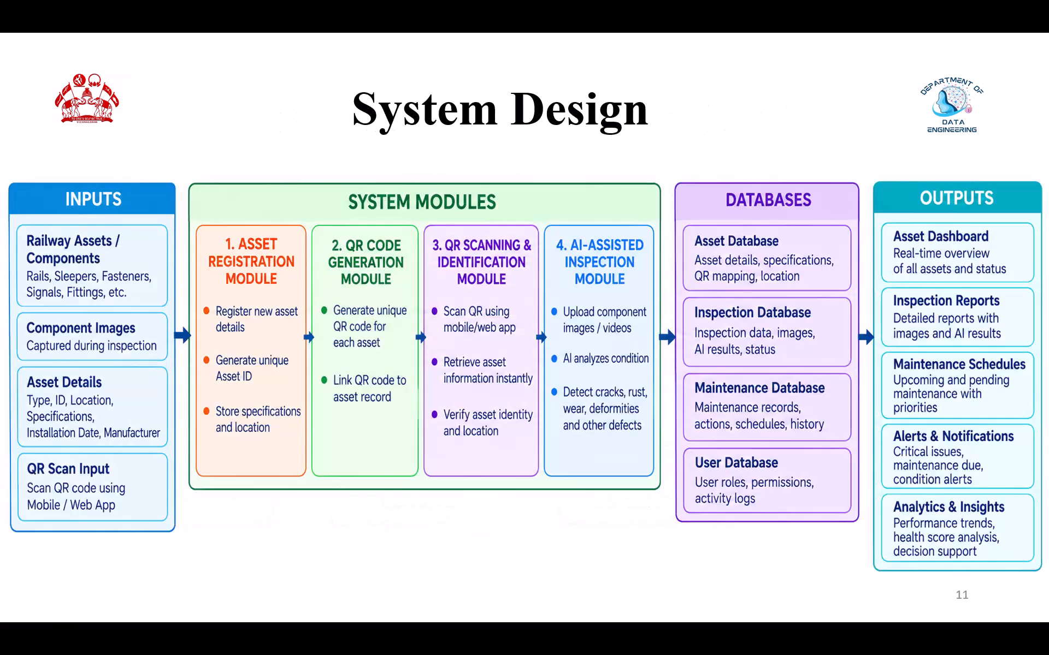
key("Right")
key("Right")
key("Right")
key("Right")
key("Right")
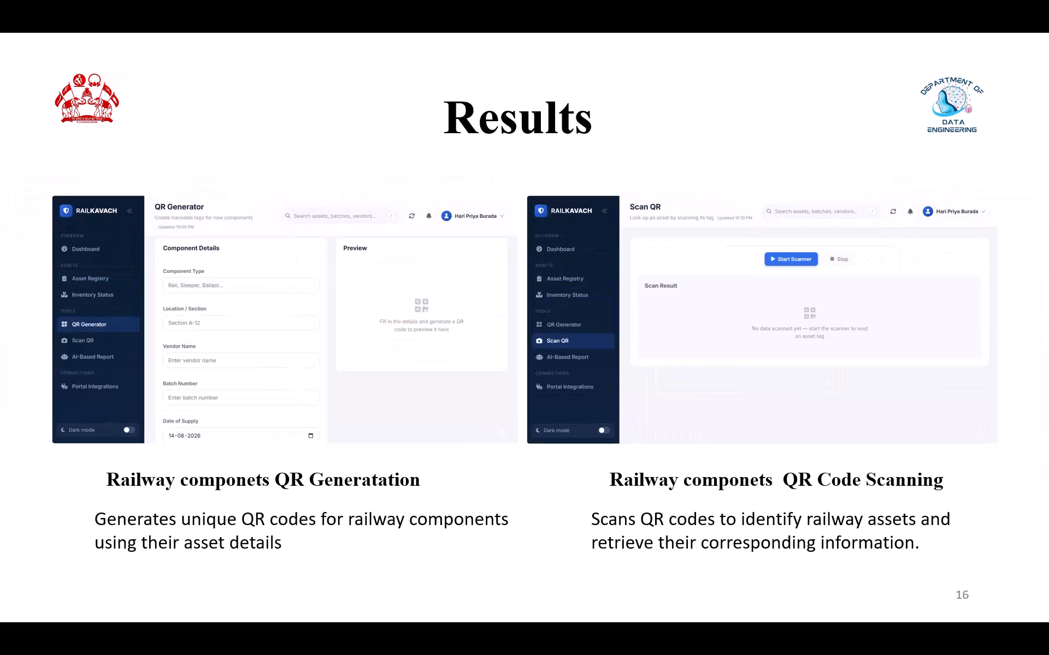
key("Right")
key("Right")
key("Right")
key("Right")
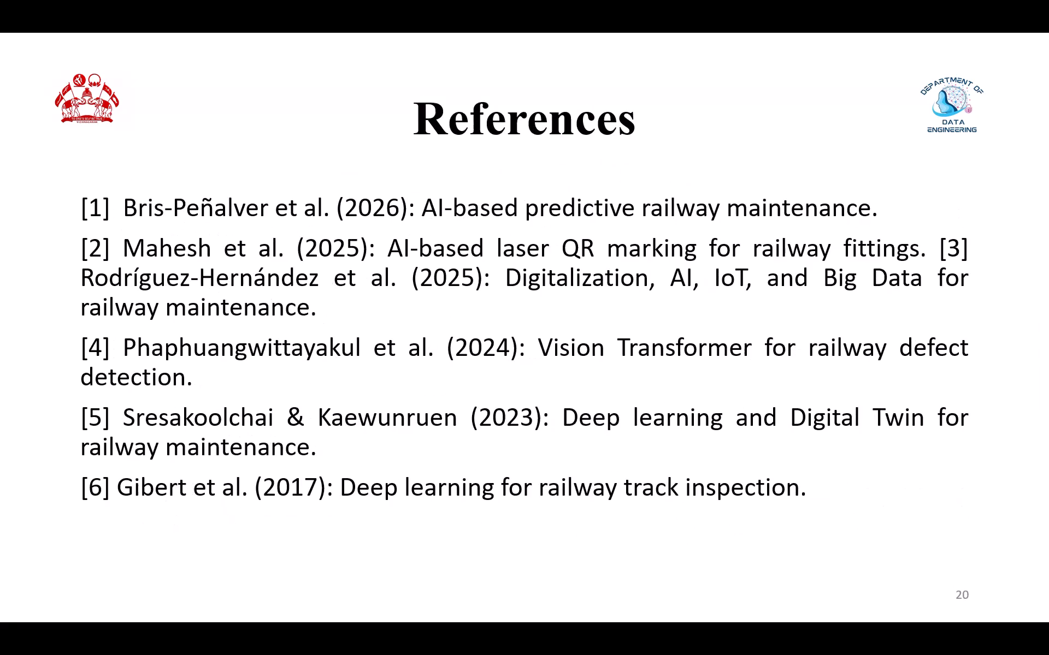
key("Right")
key("Escape")
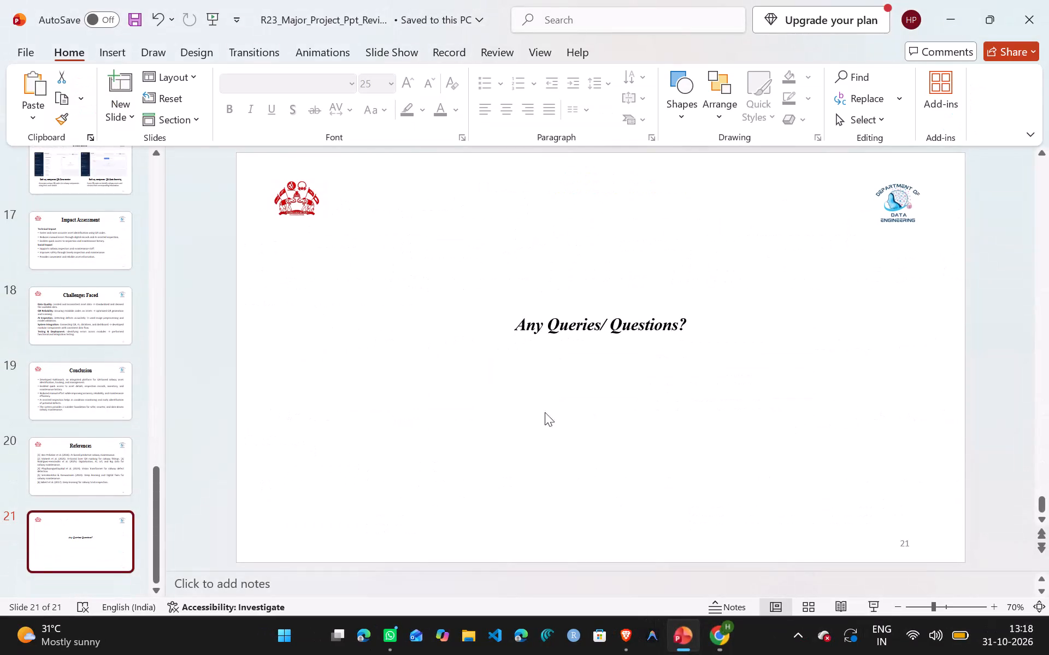
scroll(76, 287, "up", 12)
left_click(81, 198)
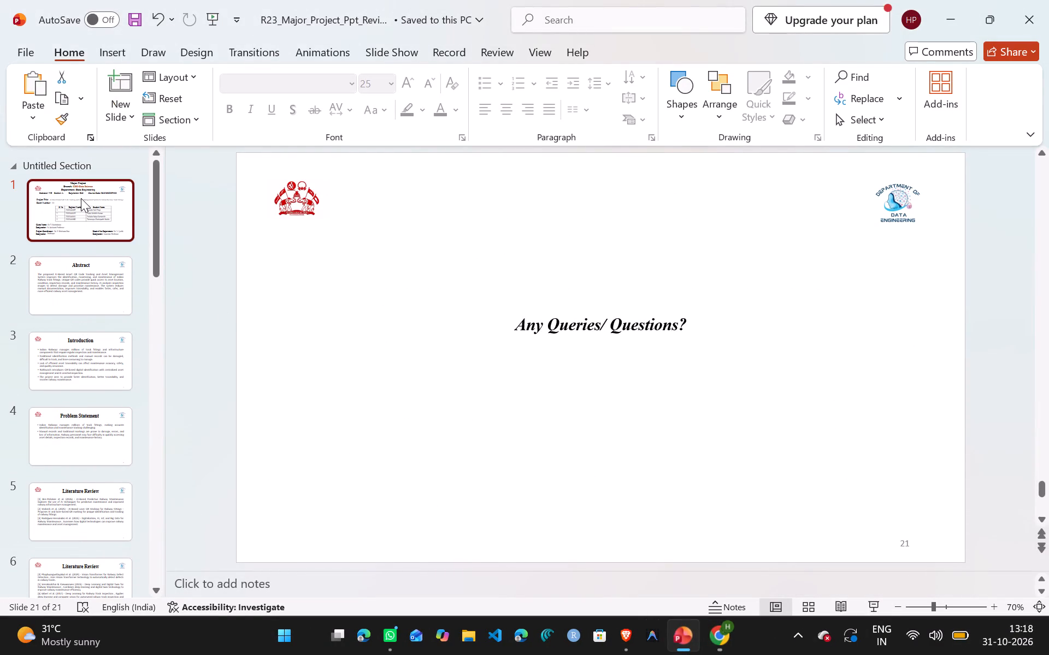
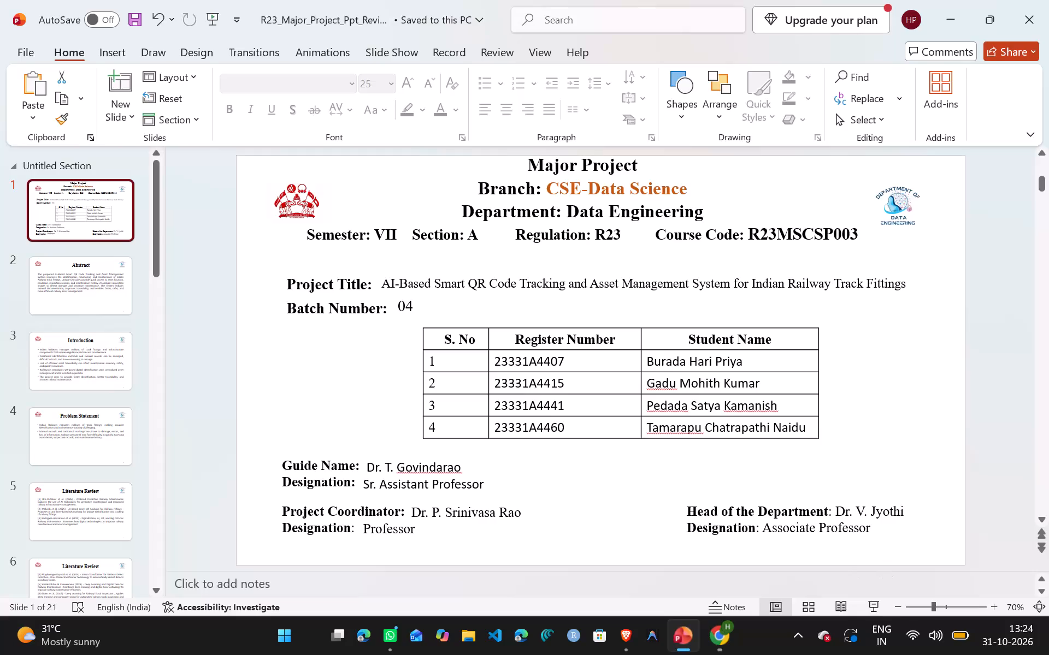
Start the slide show again from the title slide.
left_click(875, 610)
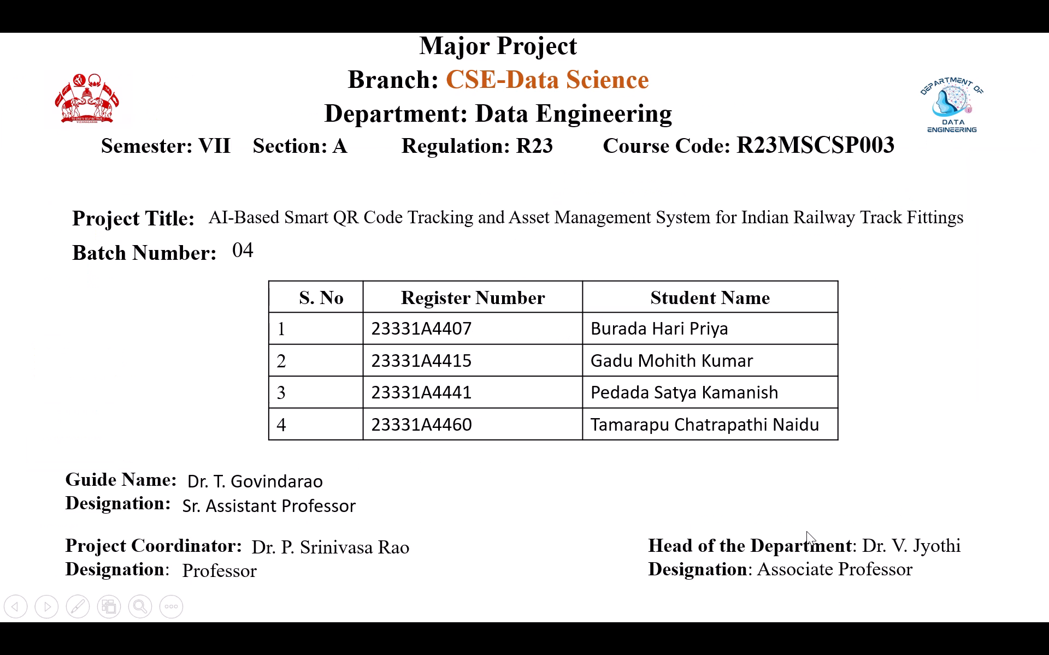
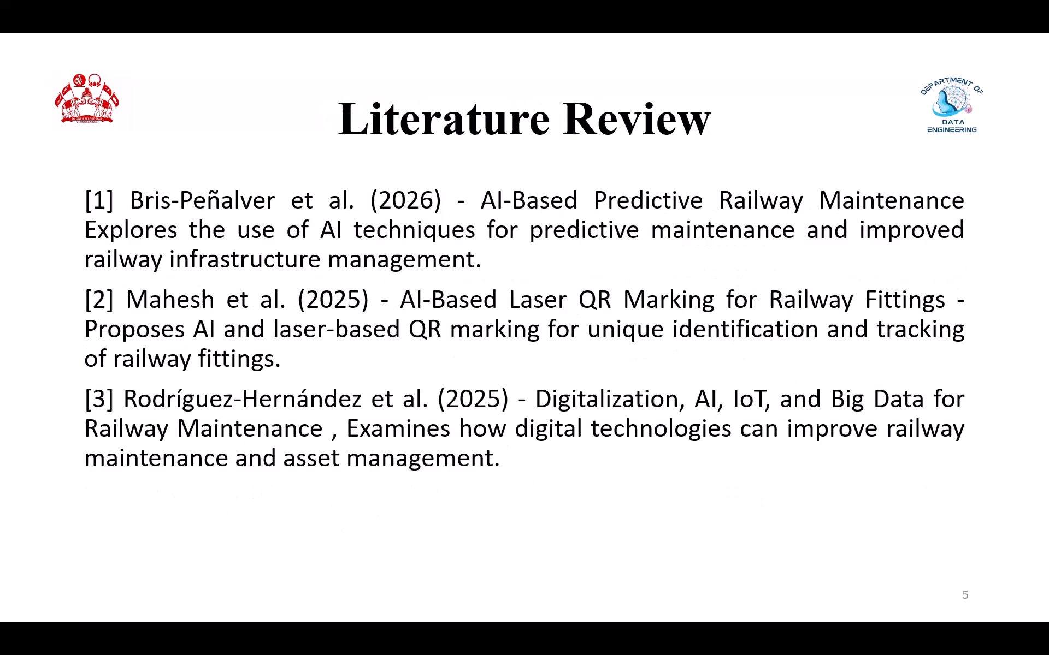
Advance the slide show from the Literature Review slide through Data Gathered/ Data Used to the Methodology flowchart.
key("Right")
key("Right")
key("Right")
key("Right")
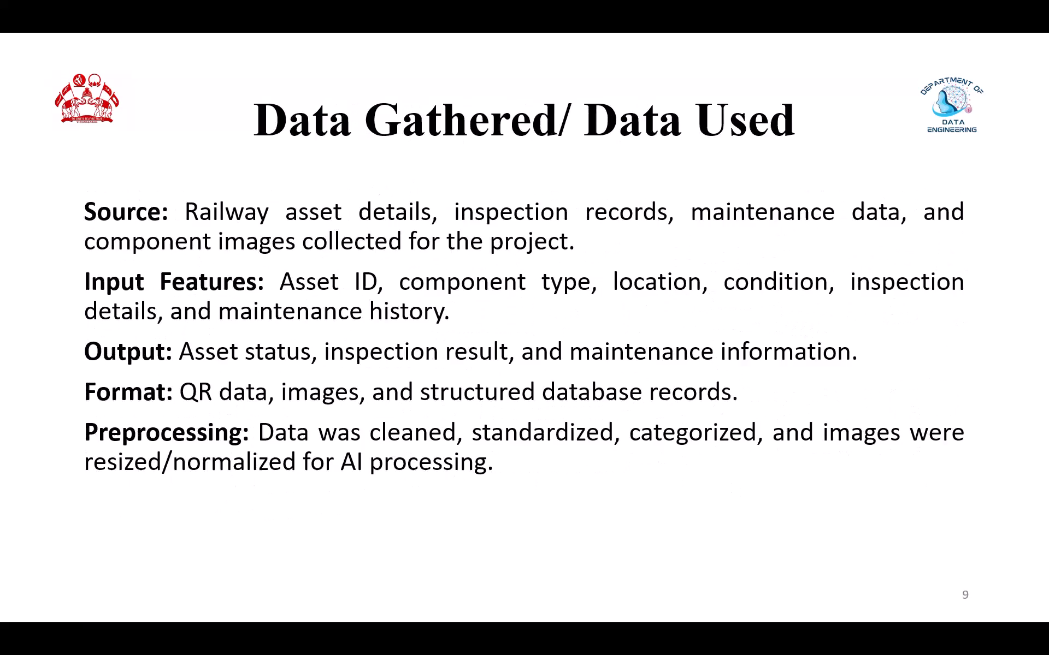
key("Right")
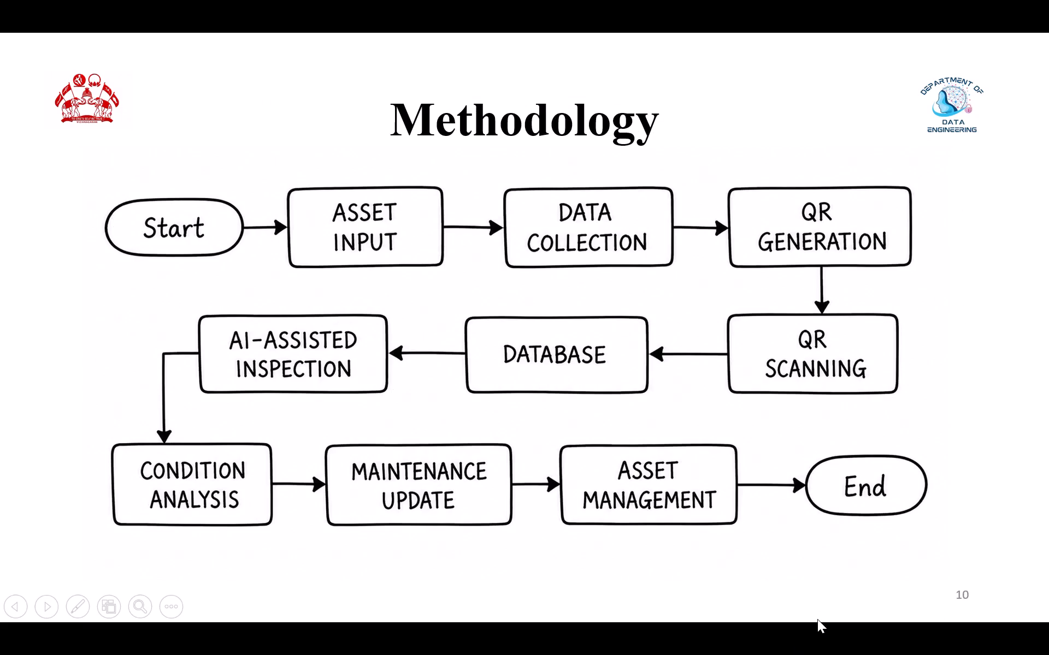
Examine the Methodology flowchart against the System Design diagram, going back and forth between them and glancing at the Implementation slide.
key("Up")
key("Down")
key("Down")
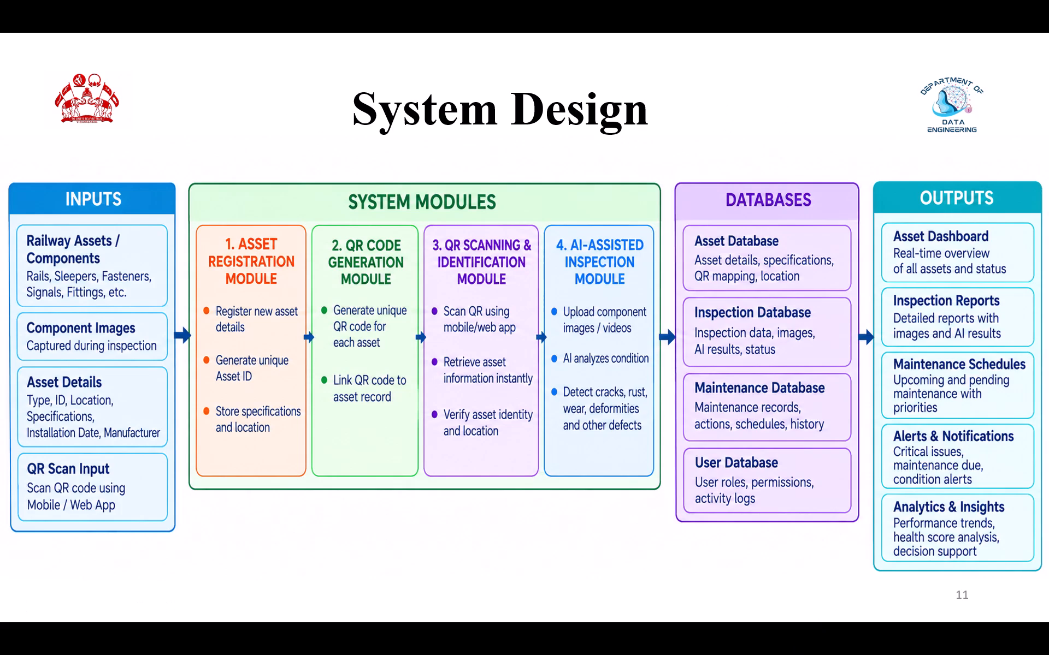
key("Down")
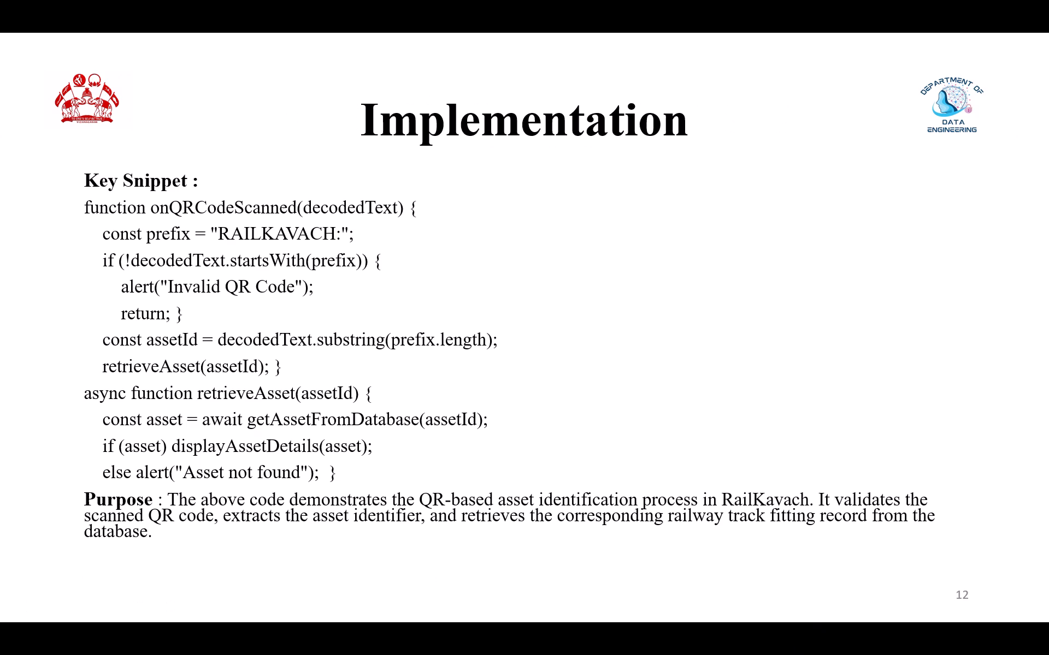
key("Up")
key("Up")
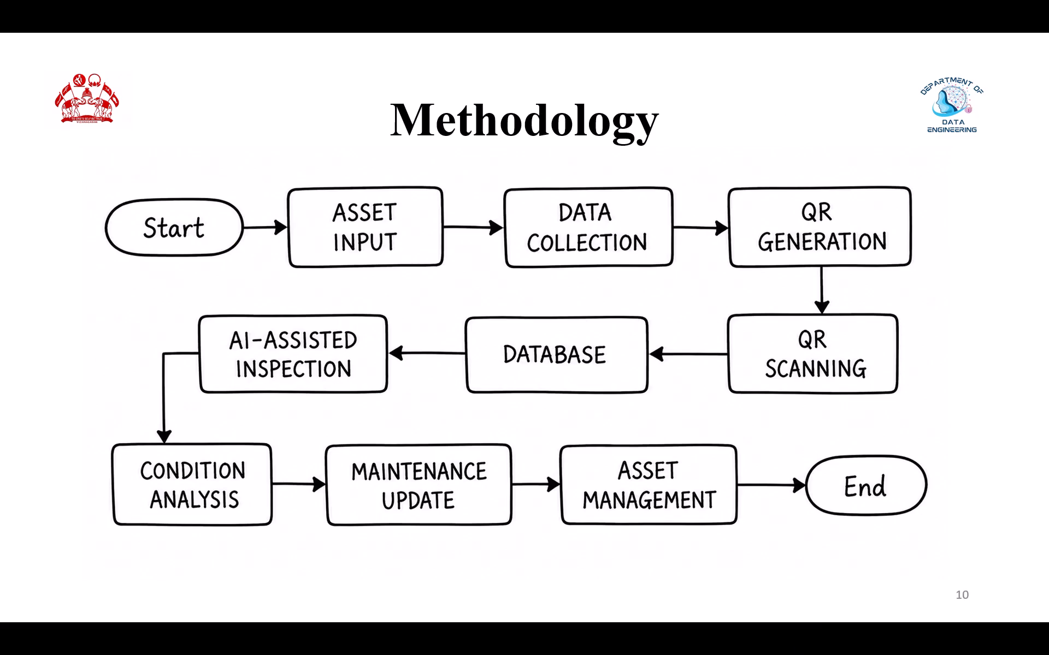
key("Down")
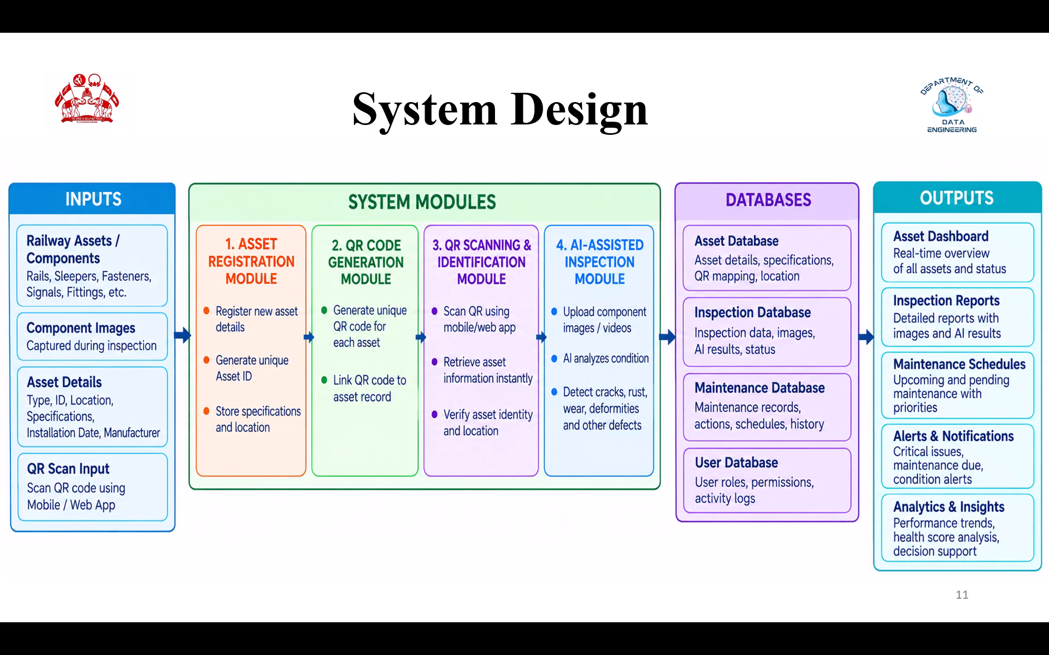
key("Up")
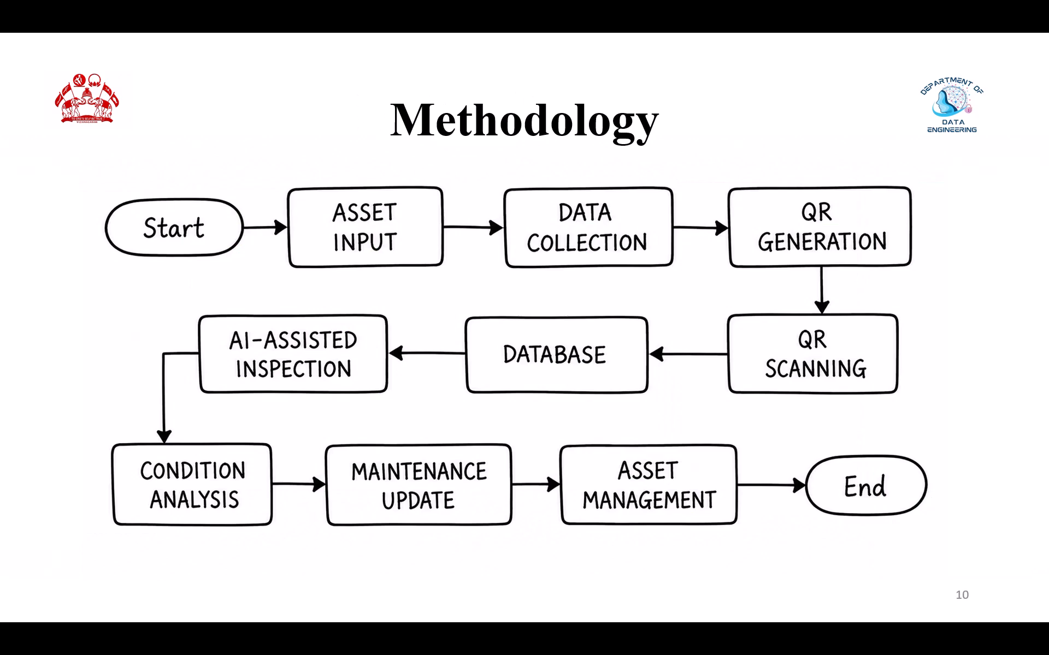
key("Down")
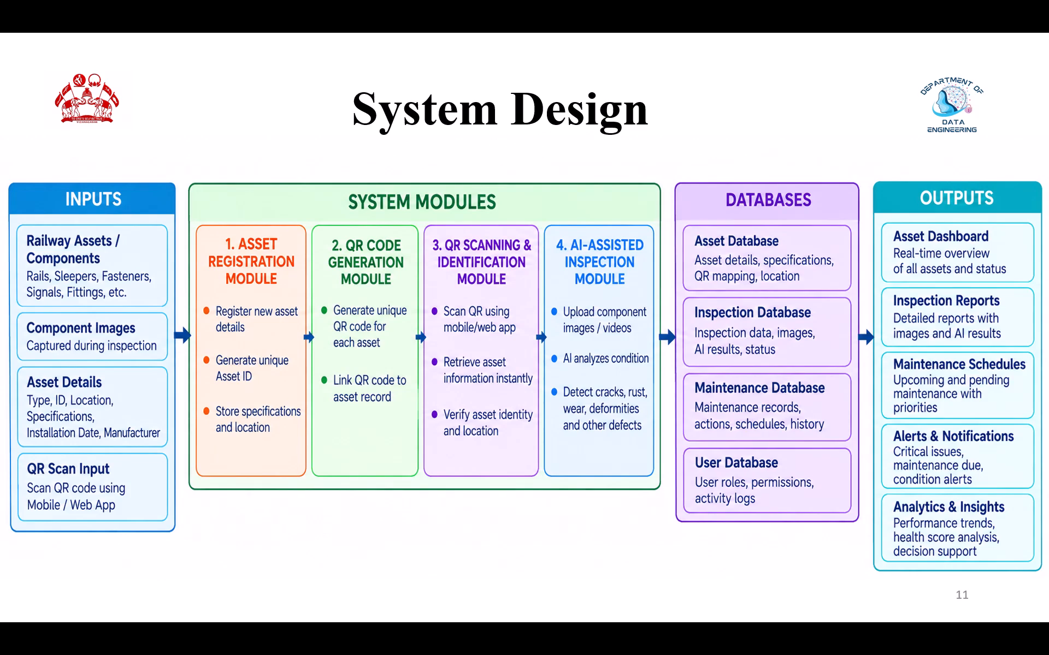
key("Up")
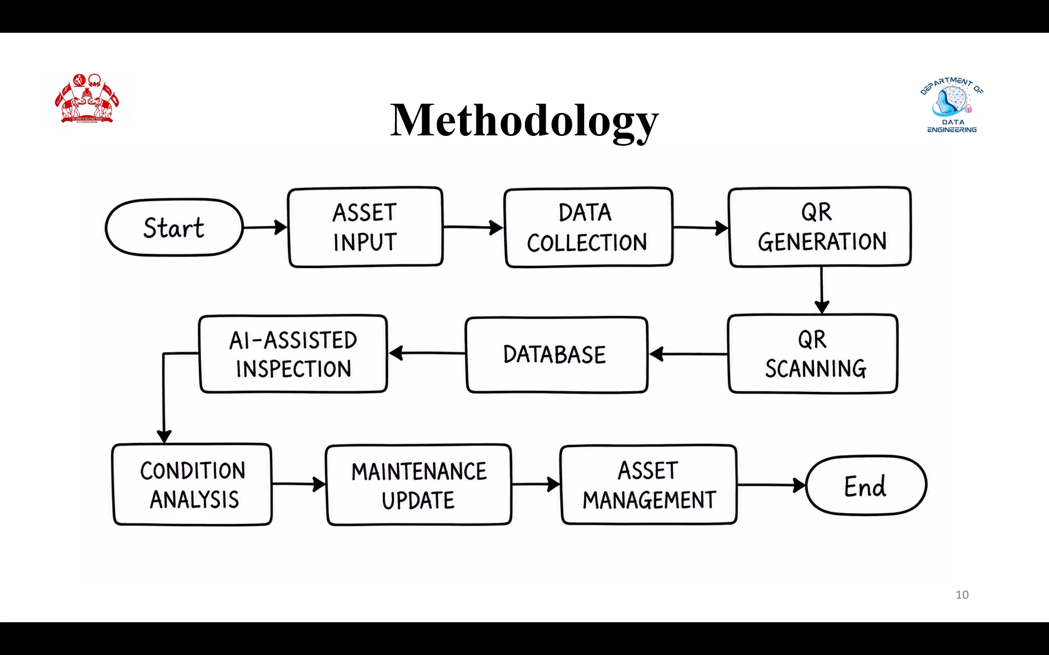
key("Down")
key("Down")
key("Up")
key("Up")
Review the Results slides in the slide show, looking ahead to Impact Assessment and returning to the login and dashboard results.
key("Down")
key("Down")
key("Down")
key("Down")
key("Down")
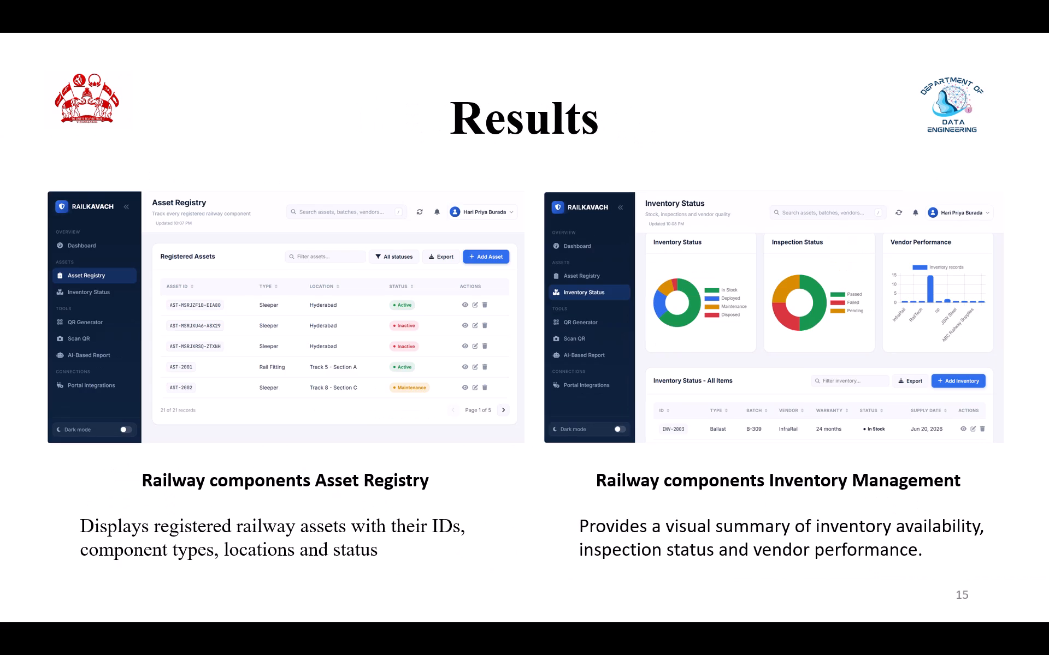
key("Down")
key("Down")
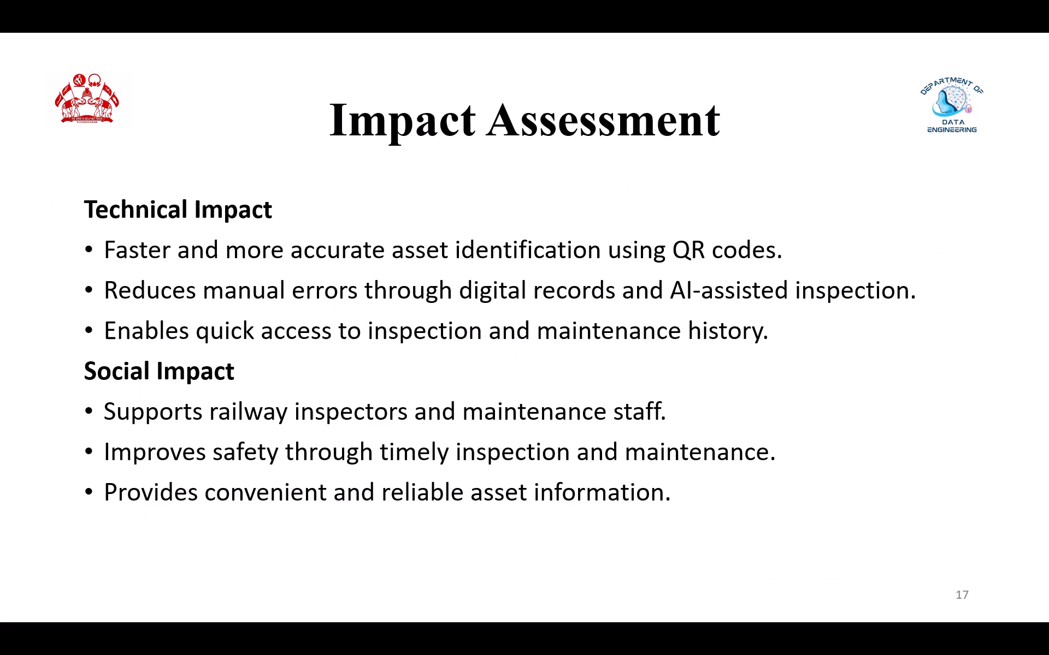
key("Up")
key("Up")
key("Up")
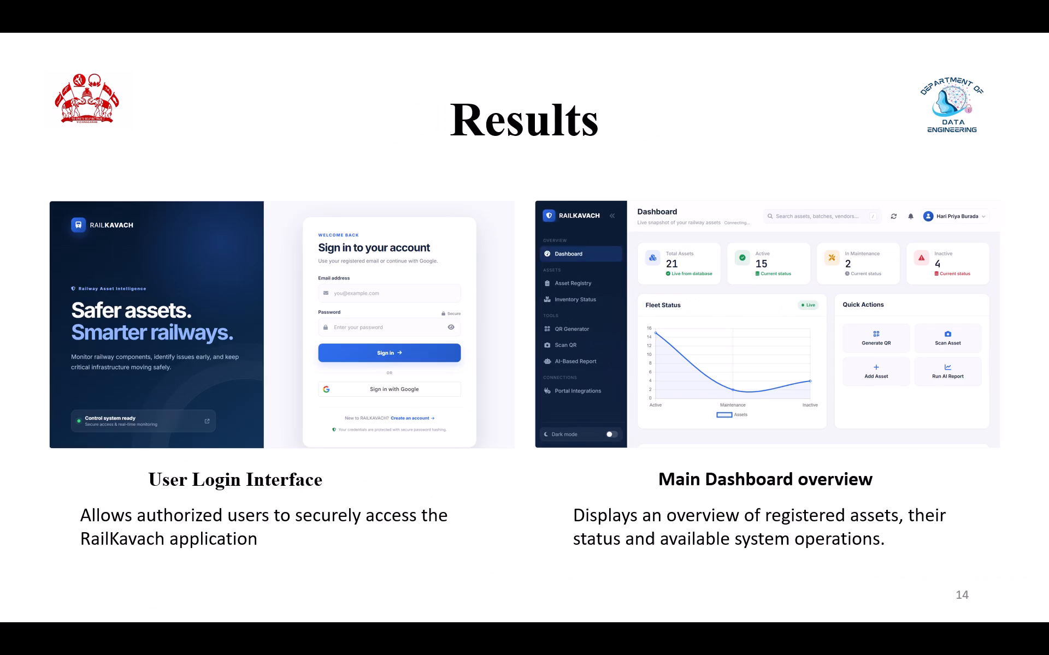
key("Up")
key("Down")
Go through the remaining slides from Results past Impact Assessment and Conclusion to the end of the slide show.
key("Down")
key("Down")
key("Down")
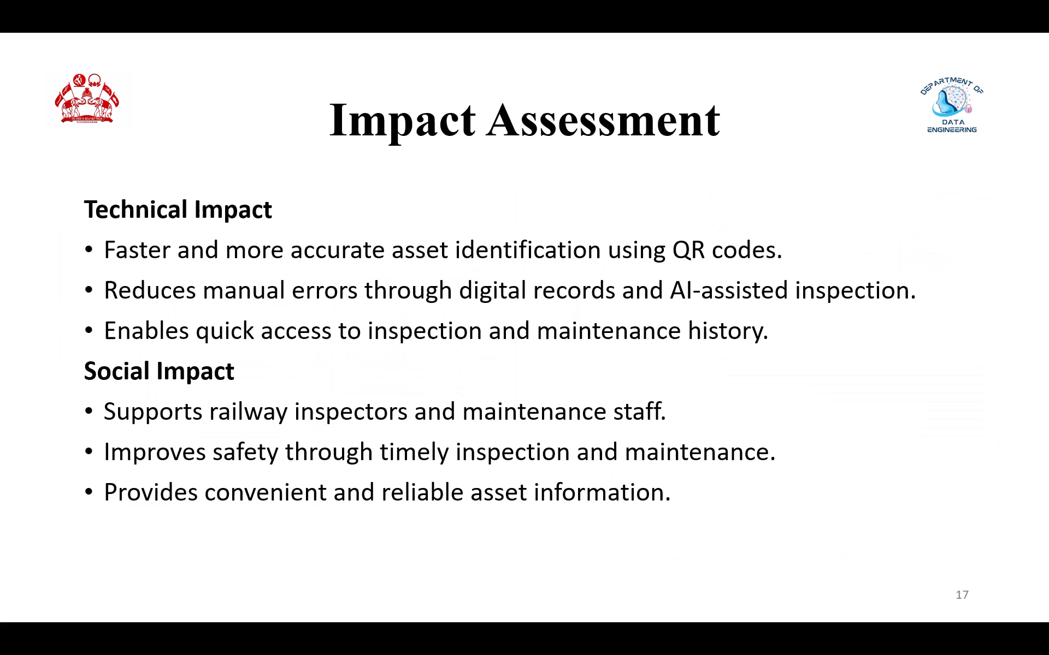
key("Down")
key("Down")
key("Down")
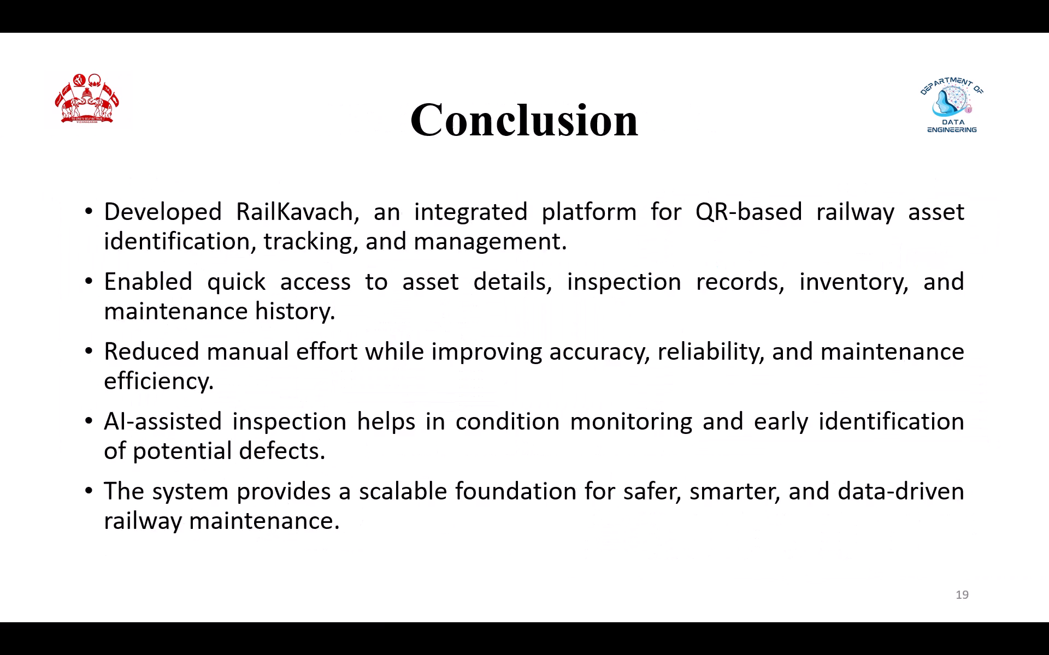
key("Down")
key("Down")
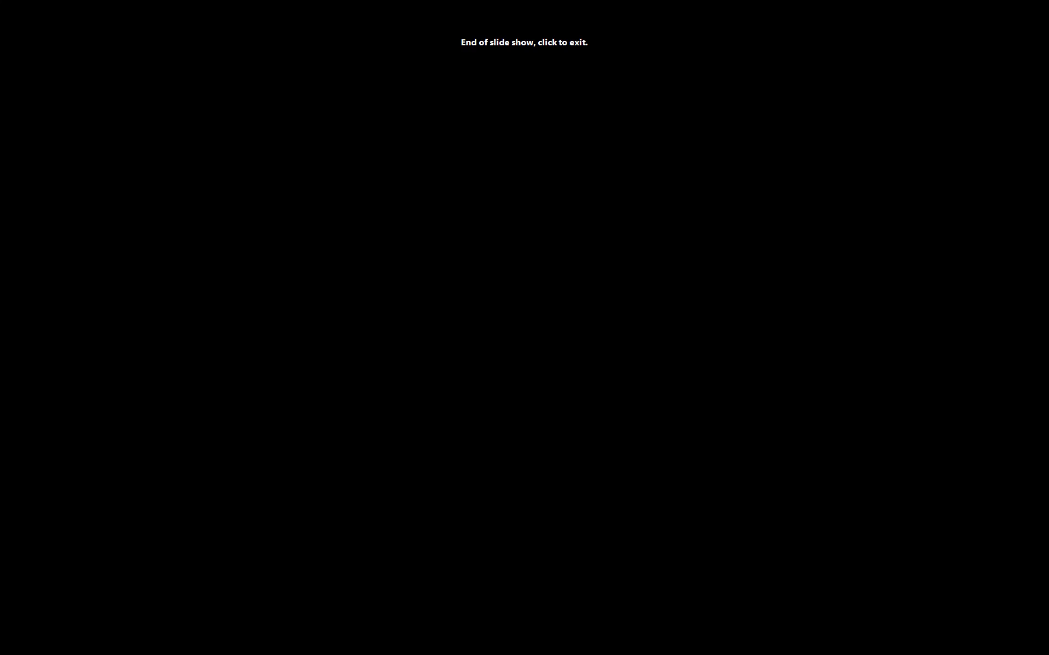
right_click(0, 573)
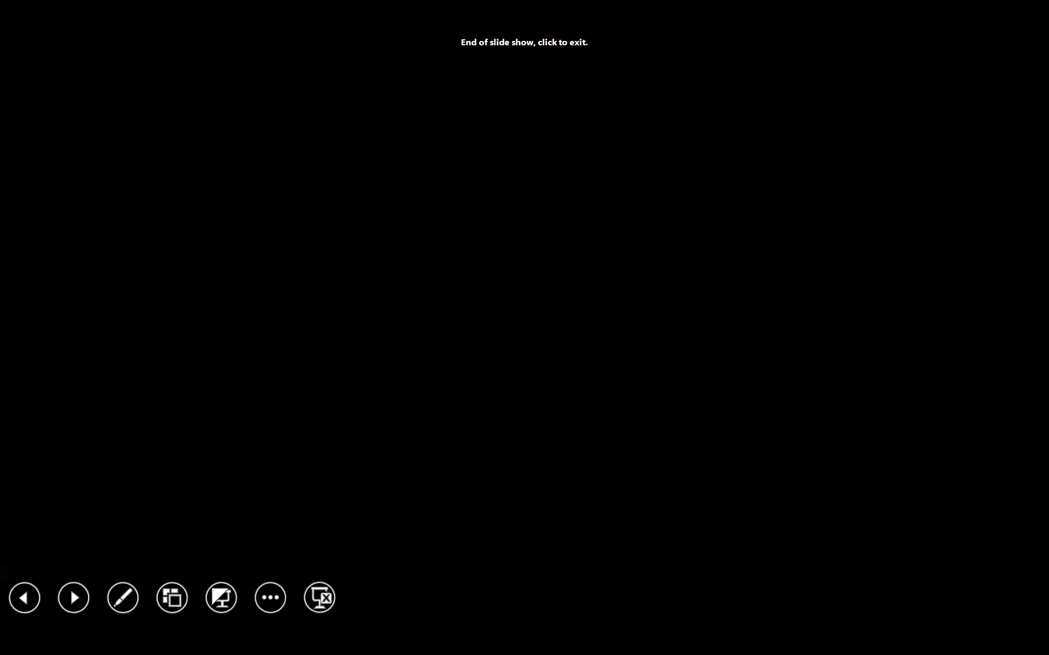
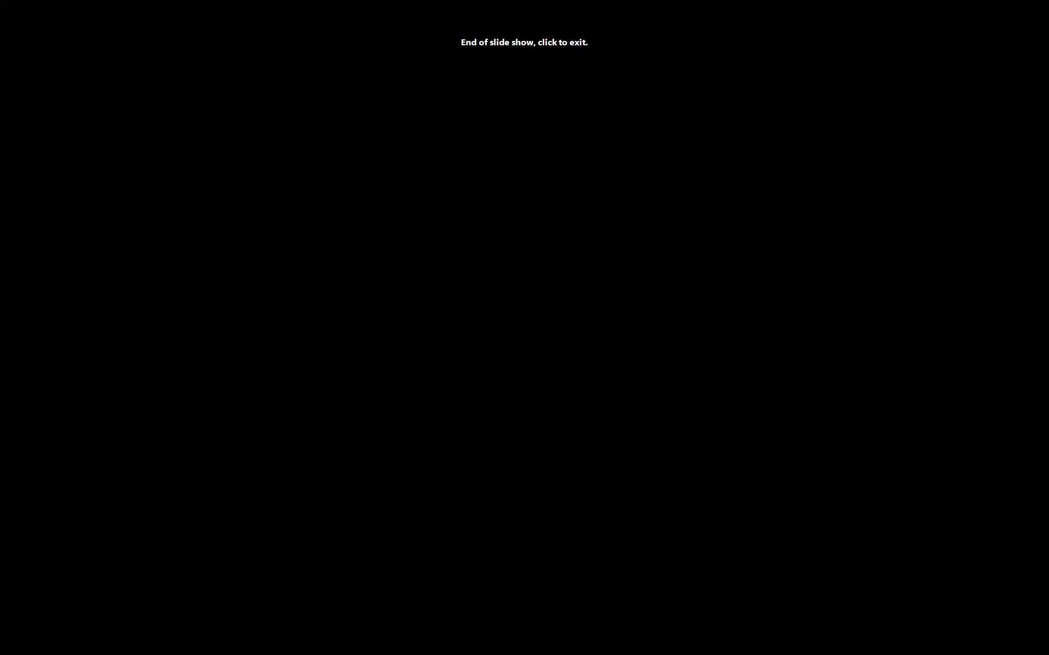
Exit the finished slide show and look through the slides in the editing view from the title slide to the Conclusion.
key("space")
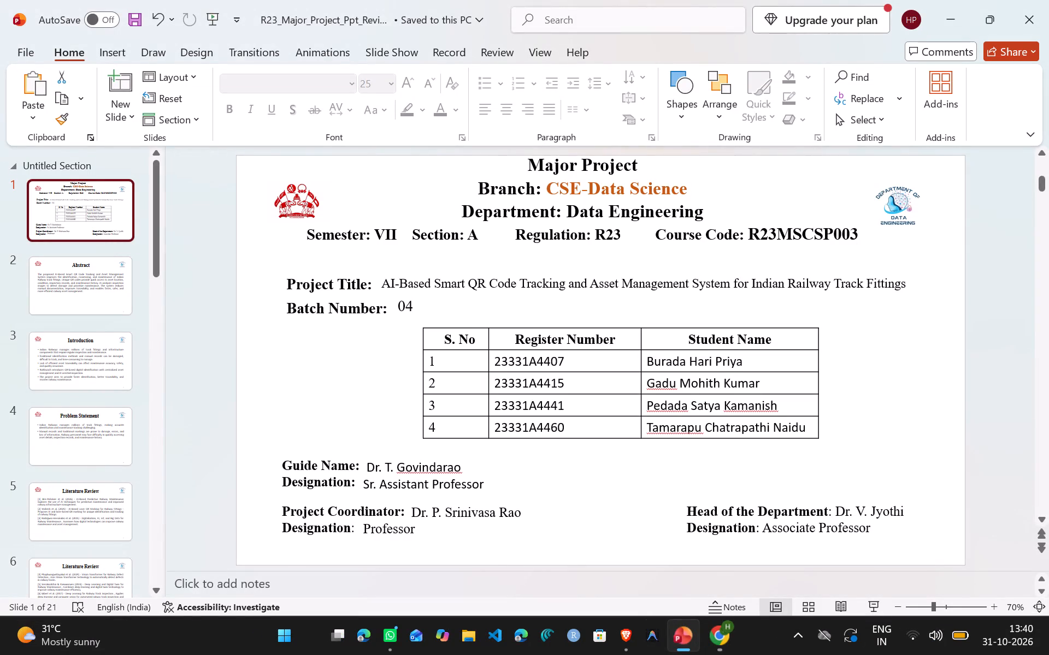
scroll(442, 335, "up", 6)
key("Down")
key("Down")
key("Down")
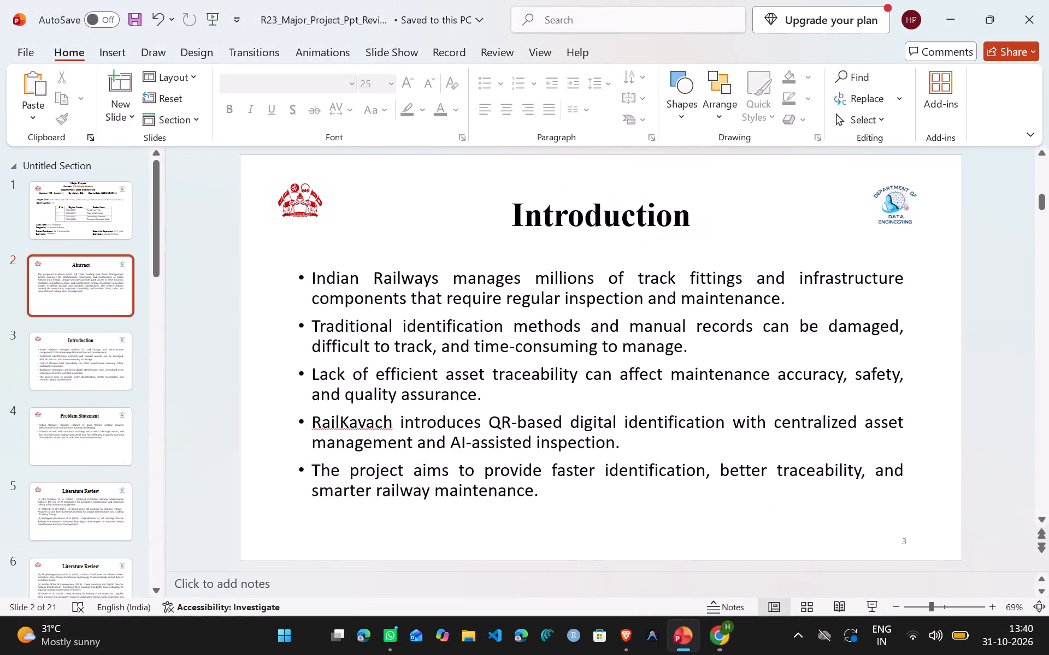
key("Down")
key("Down")
key("Down")
key("Down")
key("Down")
key("Down")
key("Down")
key("Down")
key("Down")
key("Down")
key("Down")
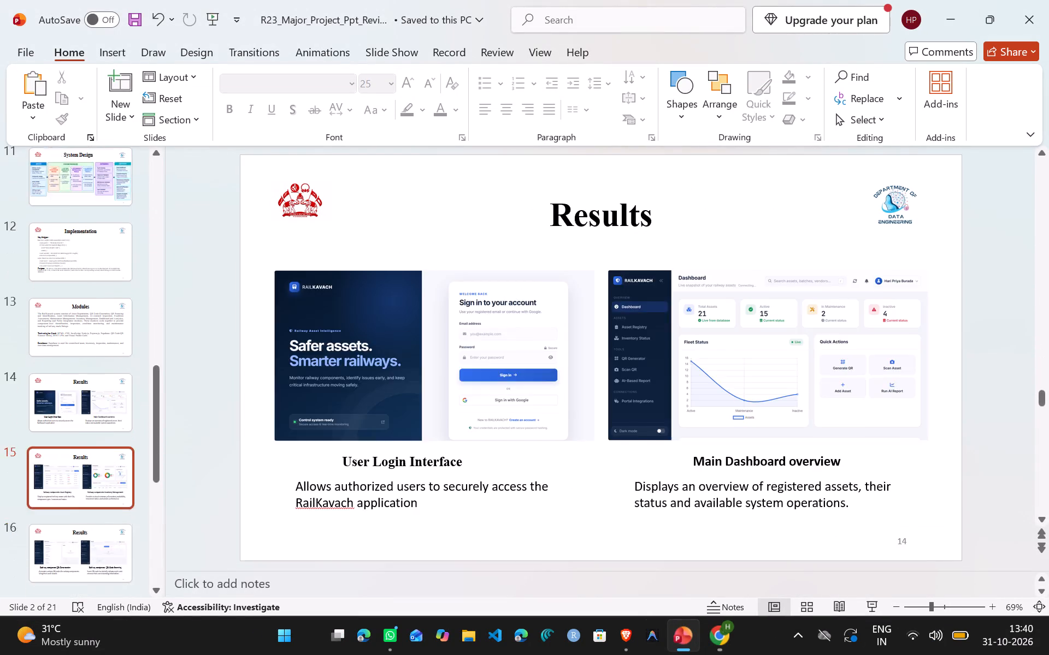
key("Down")
key("Down")
key("Down")
key("Down")
Save the presentation.
key("ctrl+s")
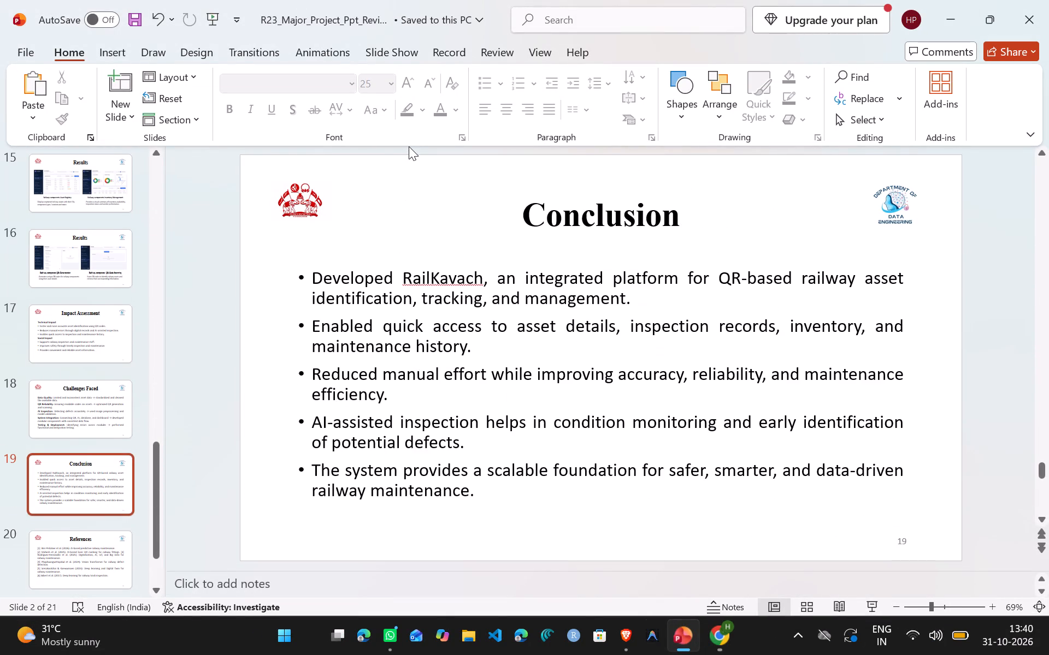
Turn on AutoSave for the presentation, choosing OneDrive - Personal as the upload location.
left_click(104, 21)
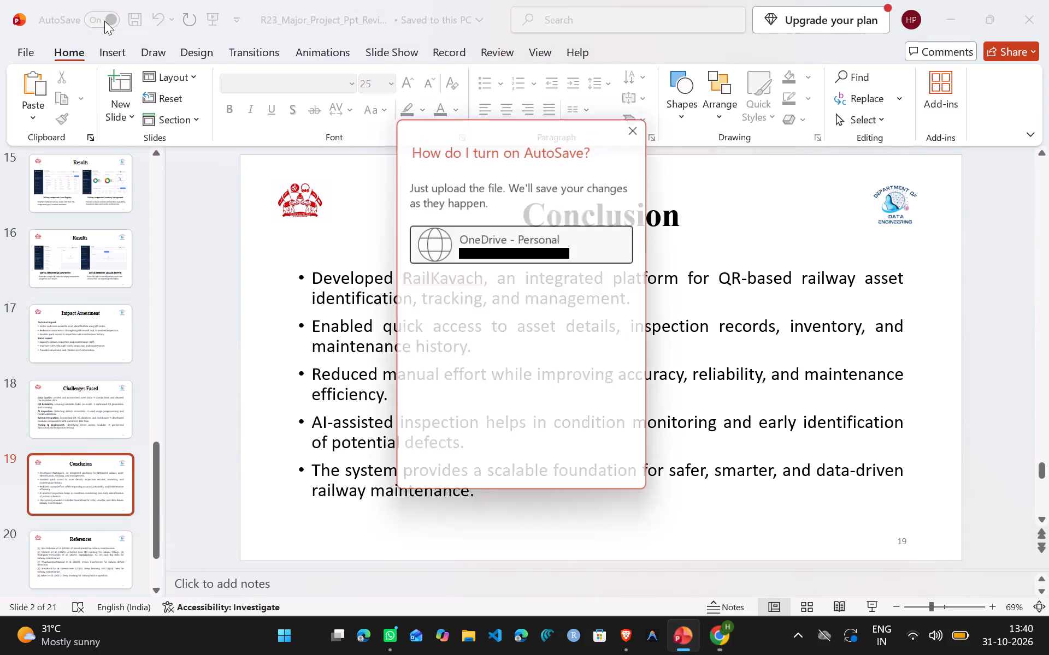
left_click(579, 237)
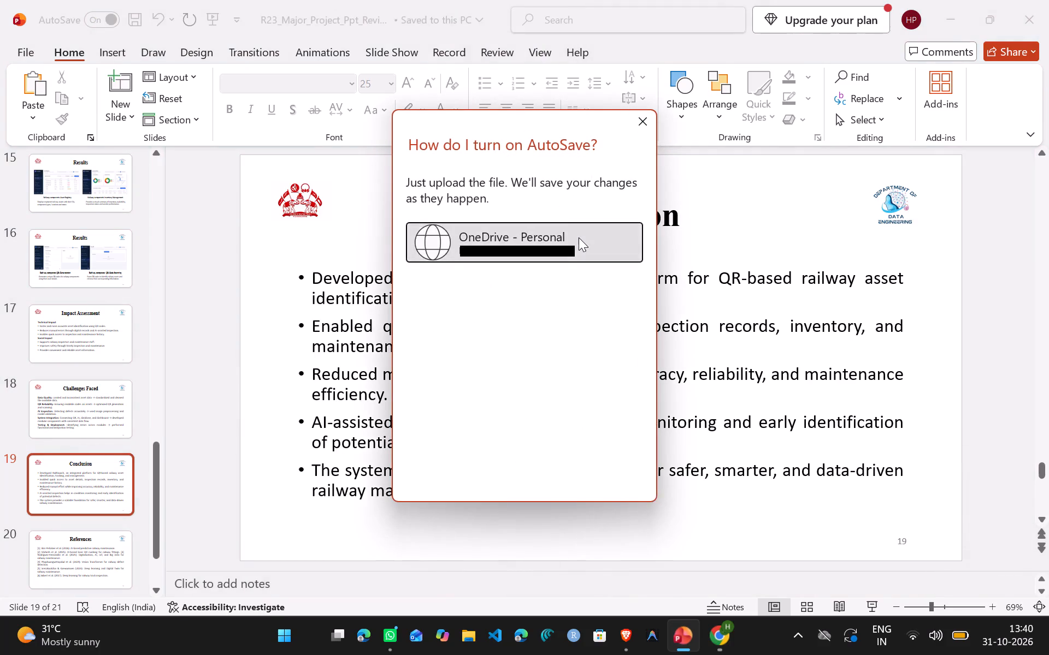
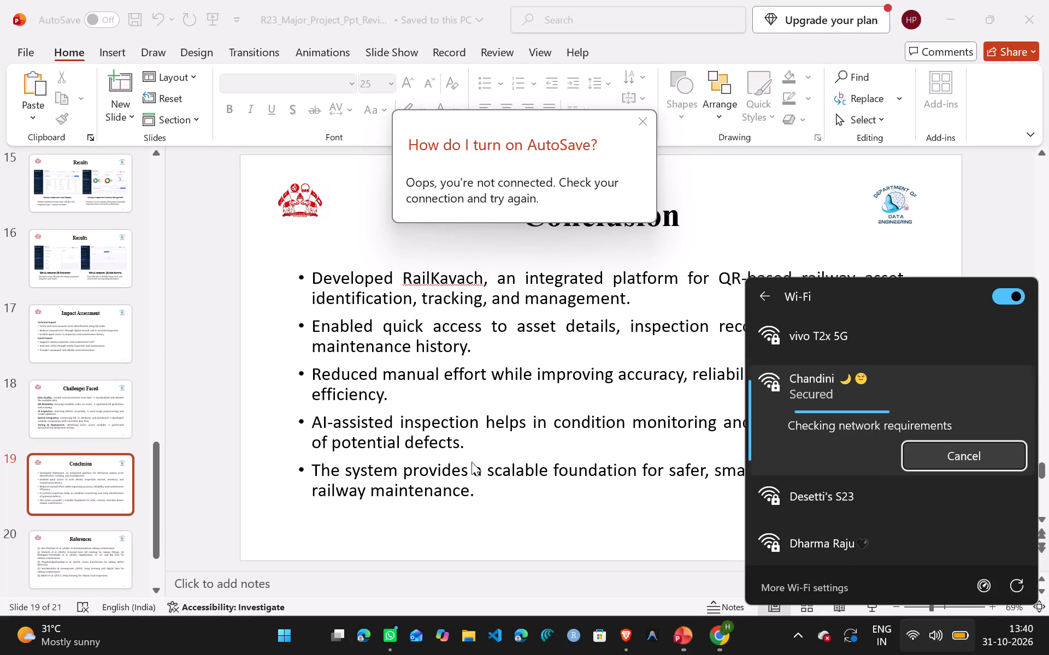
Close the AutoSave connection notice and turn on AutoSave again, choosing OneDrive - Personal as the upload location for the presentation.
left_click(472, 375)
left_click(641, 130)
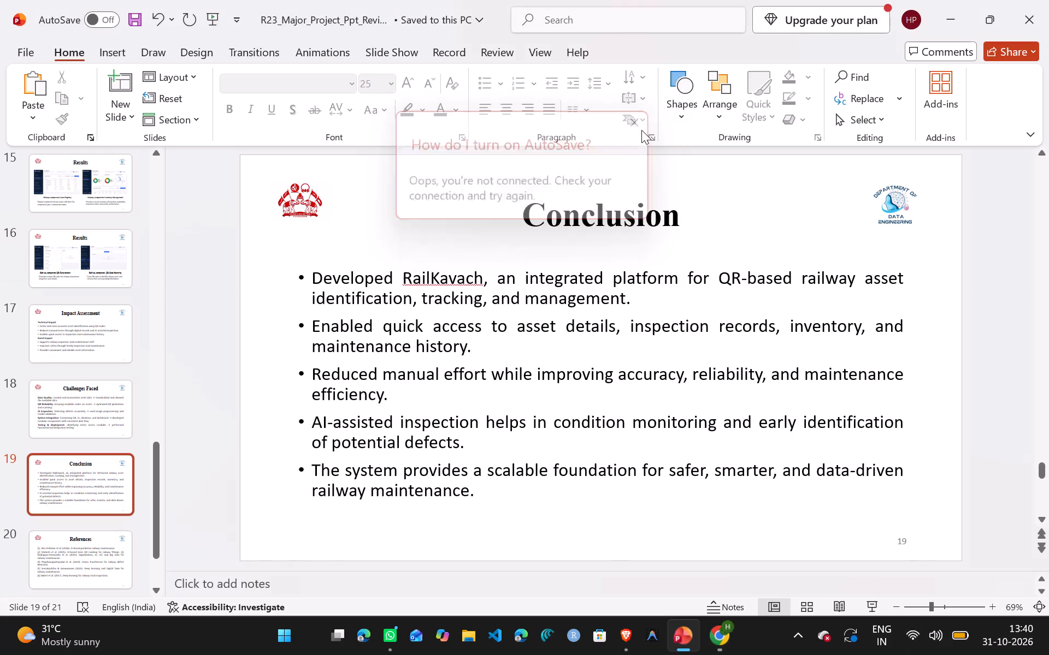
left_click(97, 21)
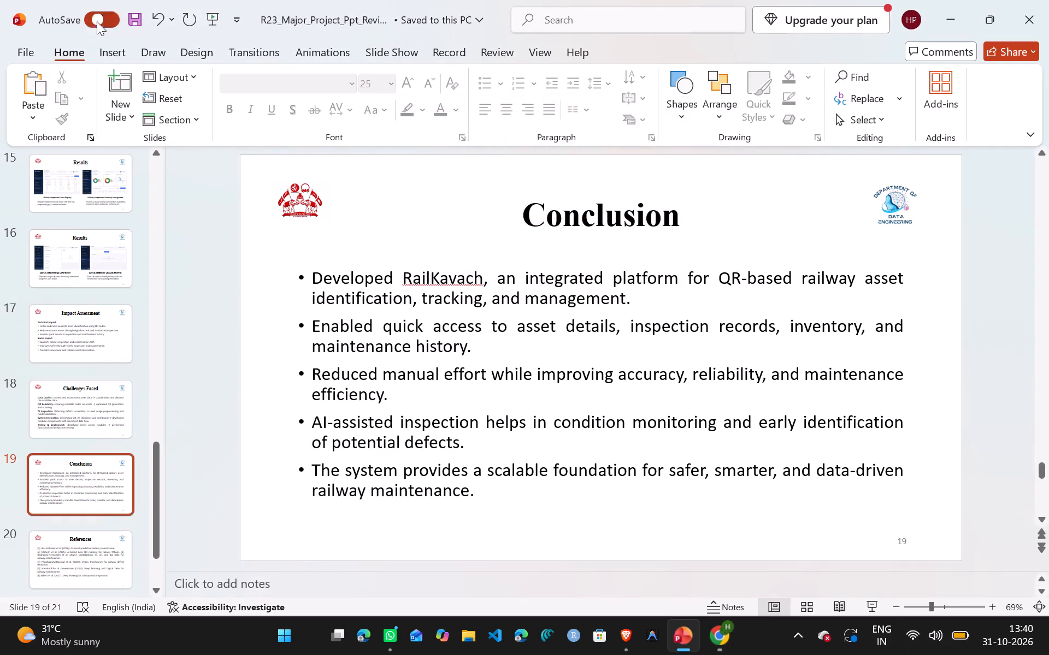
left_click(461, 246)
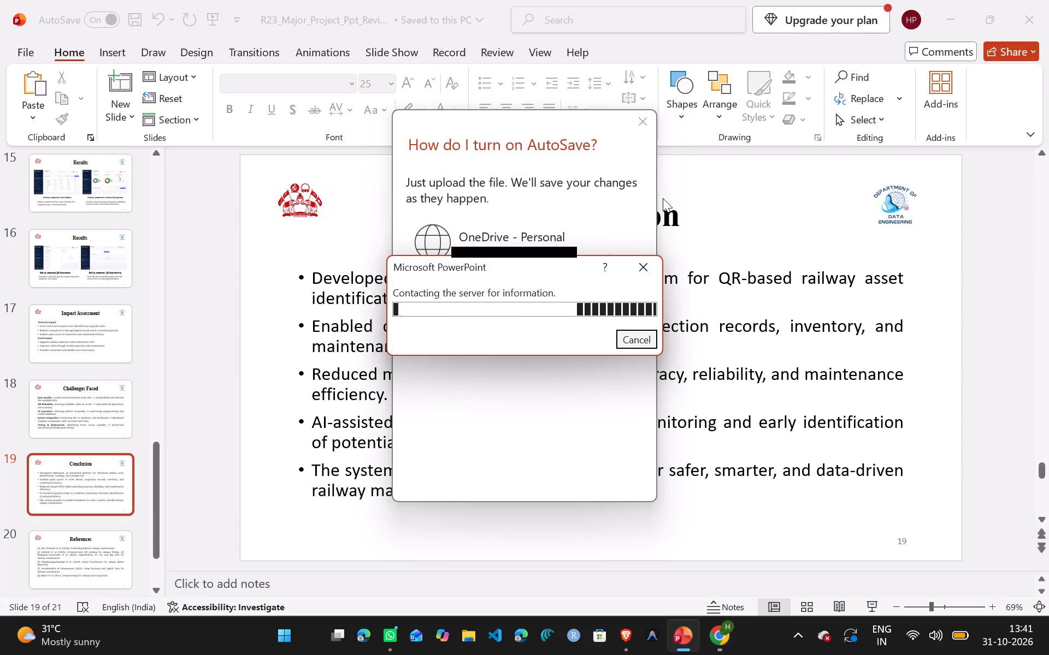
Try to cancel the server connection and the OneDrive upload of the presentation, and close the AutoSave prompt.
left_click(644, 259)
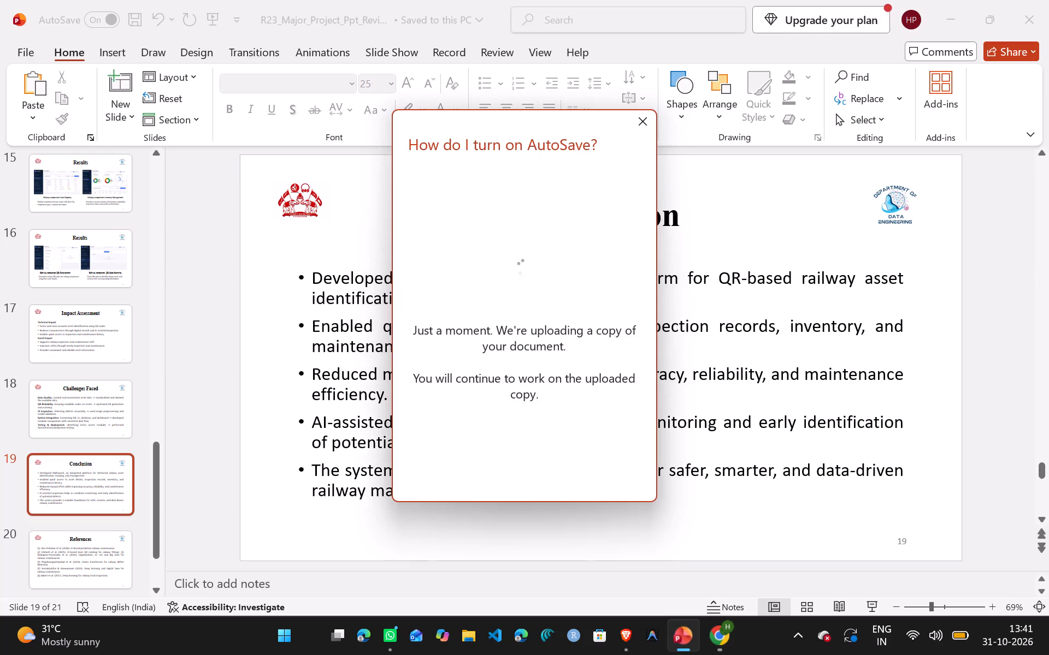
left_click(637, 131)
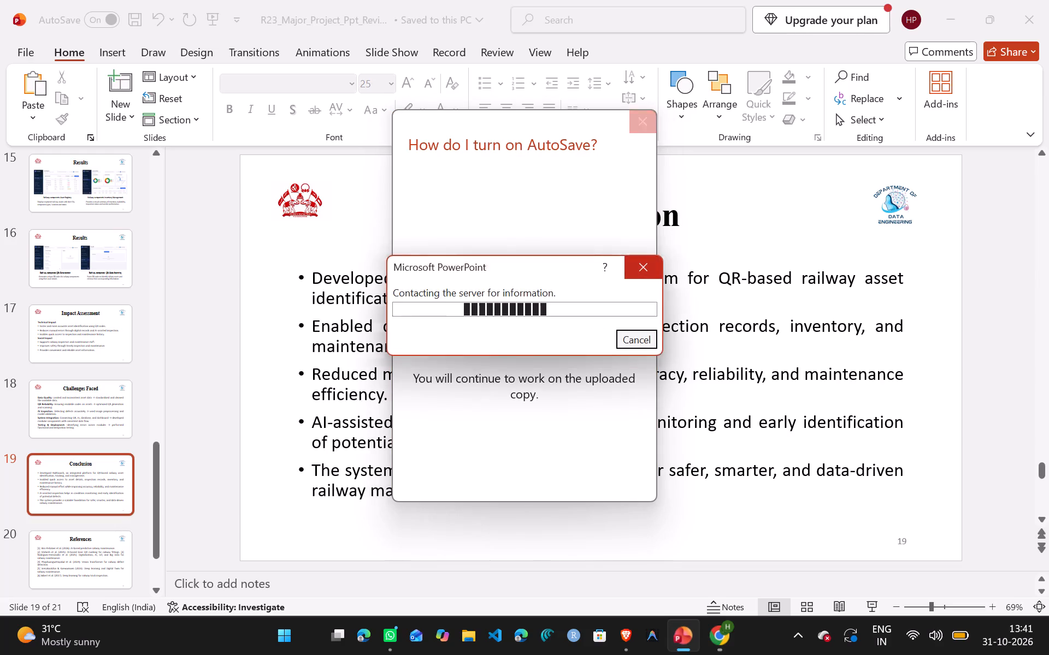
left_click(640, 330)
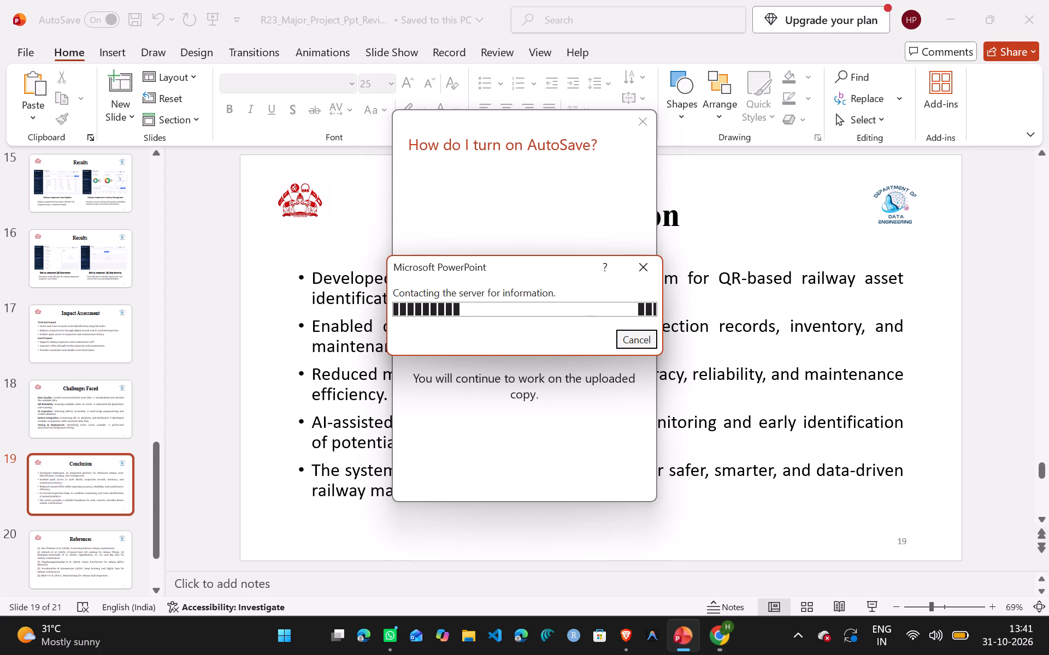
left_click_drag(287, 366, 288, 351)
left_click(297, 396)
left_click(311, 400)
left_click(646, 344)
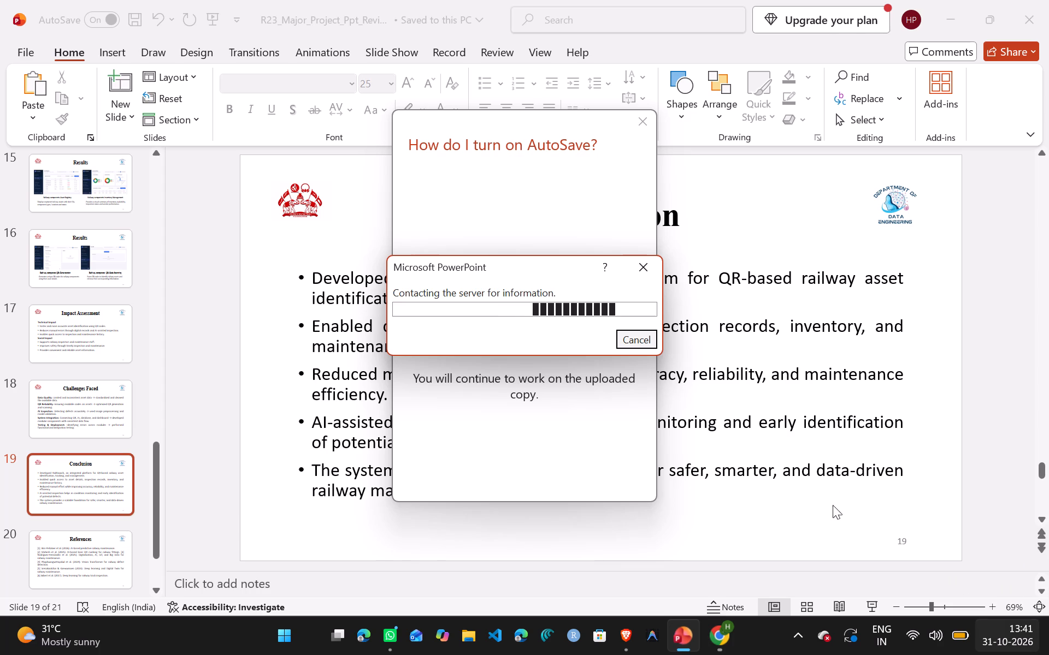
Try again to cancel contacting the server and dismiss the AutoSave prompt that is uploading a copy of the presentation.
left_click(645, 267)
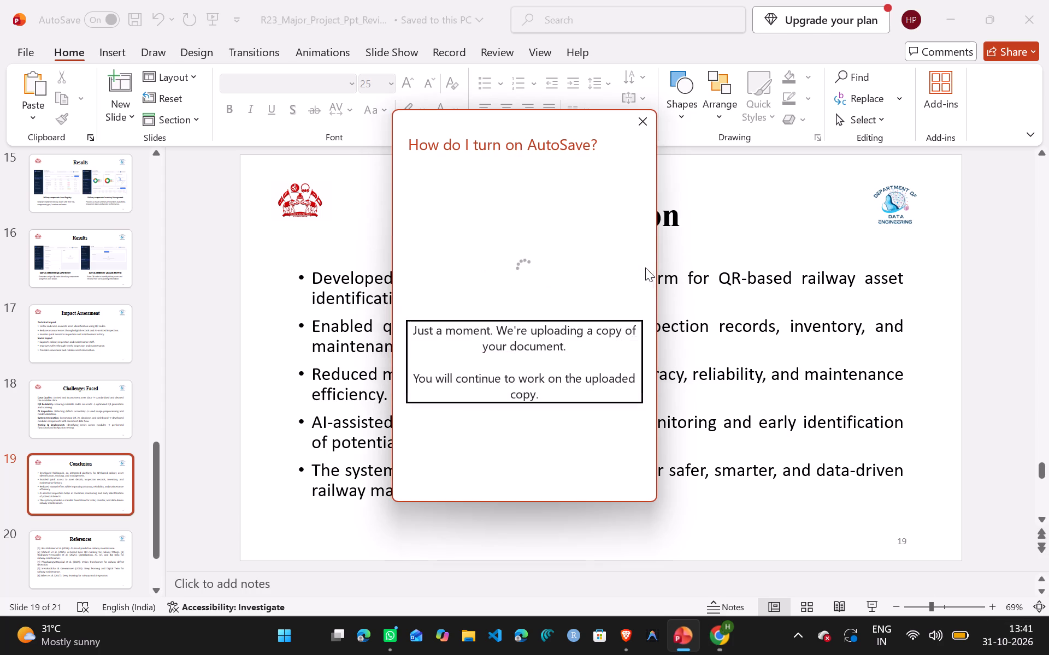
double_click(647, 123)
left_click_drag(647, 123, 655, 163)
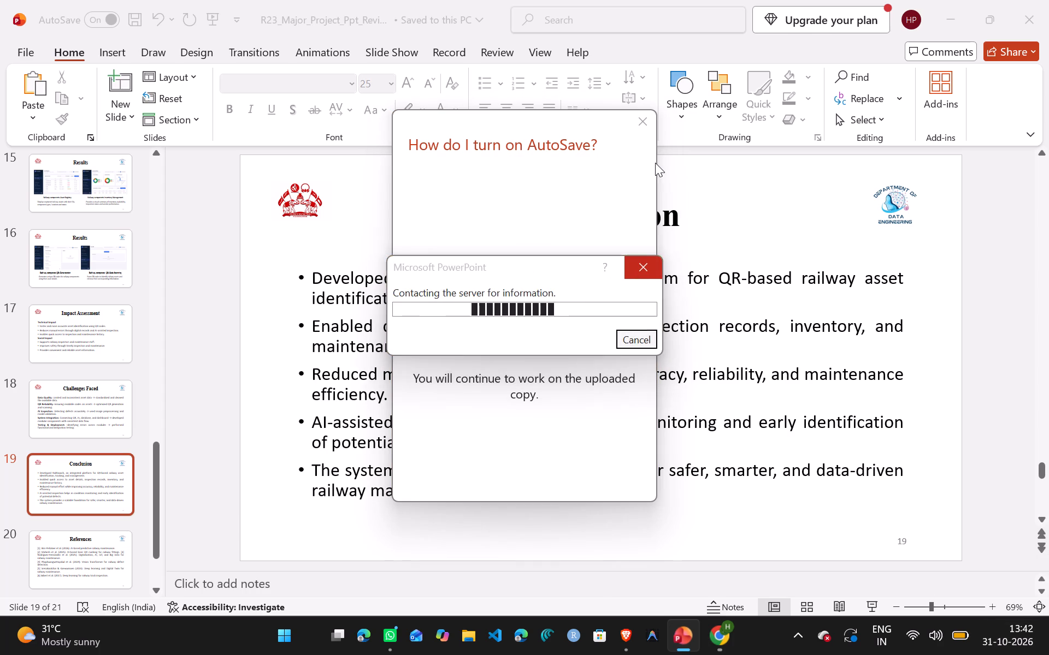
left_click(652, 261)
left_click(646, 123)
left_click(643, 122)
double_click(637, 129)
left_click(647, 124)
left_click(642, 122)
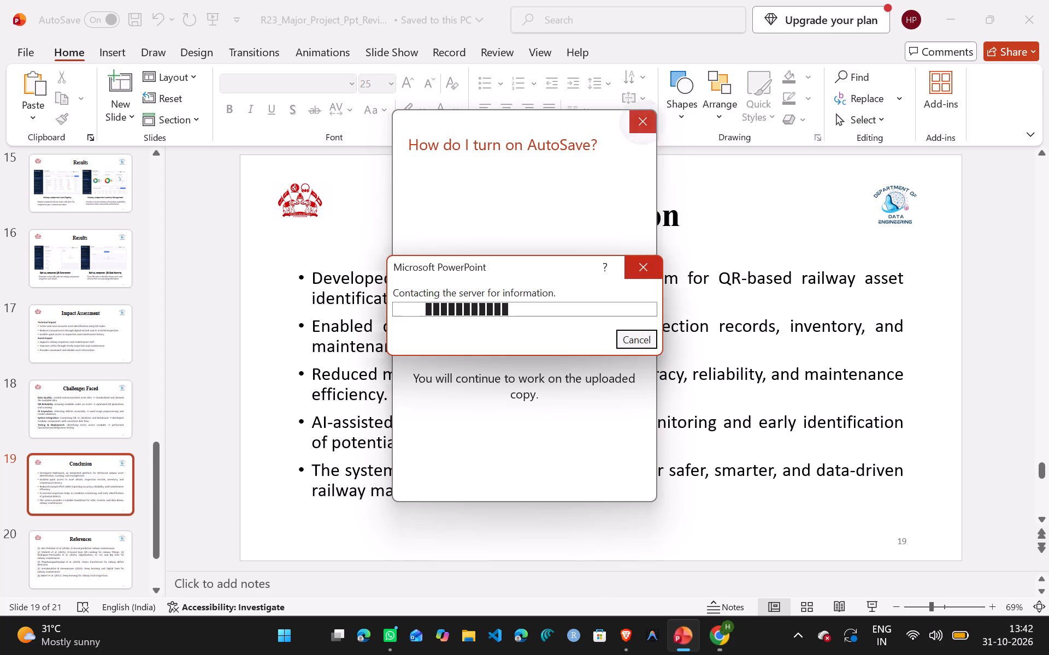
left_click(644, 333)
left_click(639, 122)
left_click(649, 127)
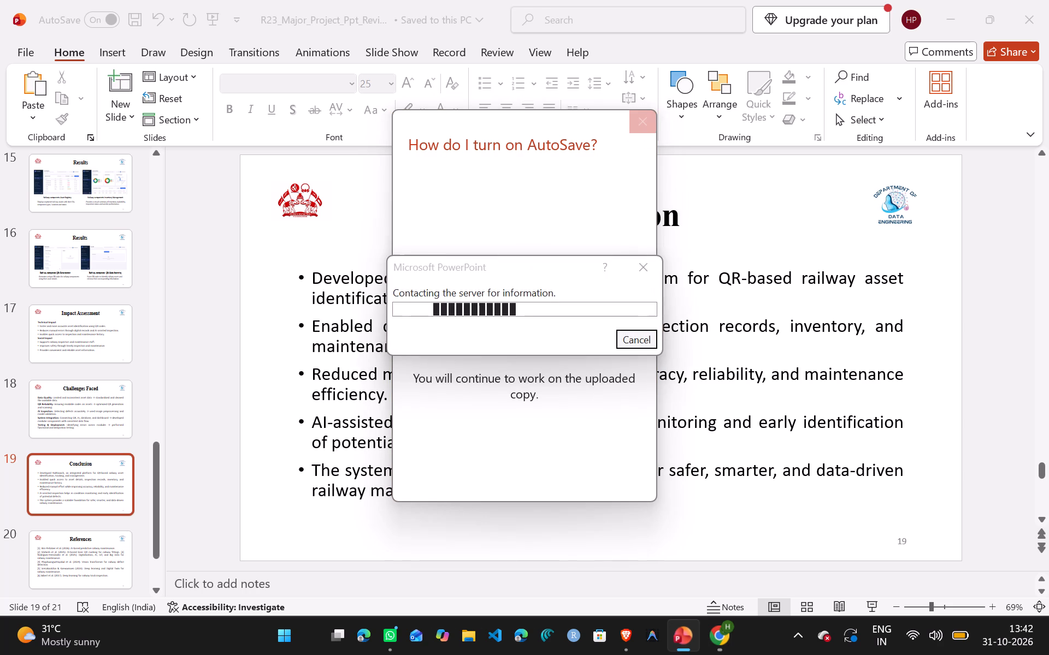
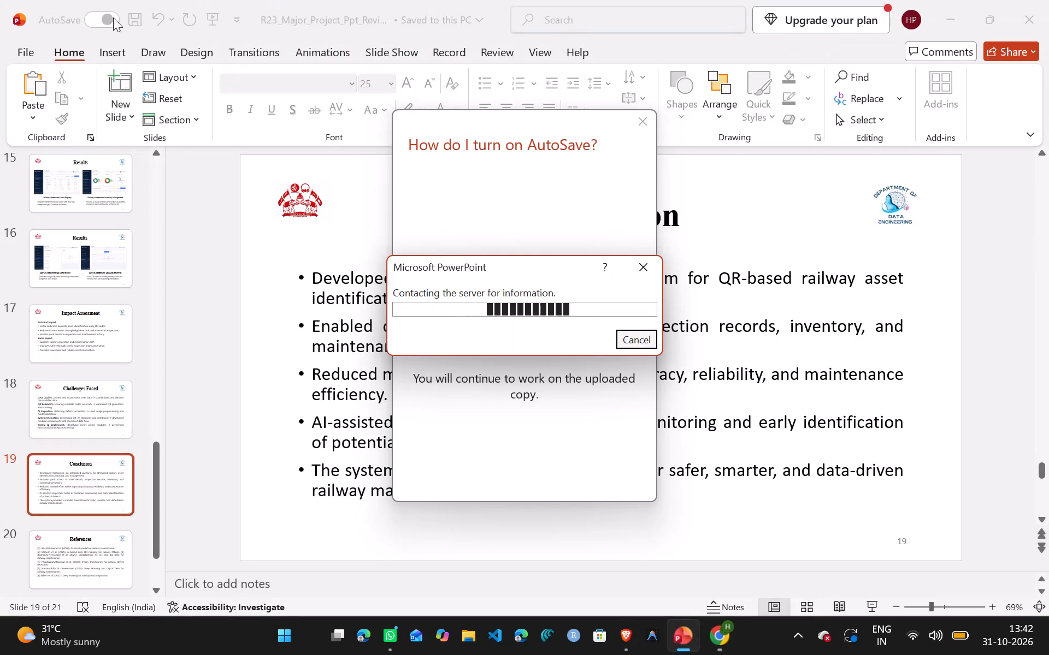
Try again to cancel the stalled server connection for the AutoSave upload of the presentation.
left_click(93, 21)
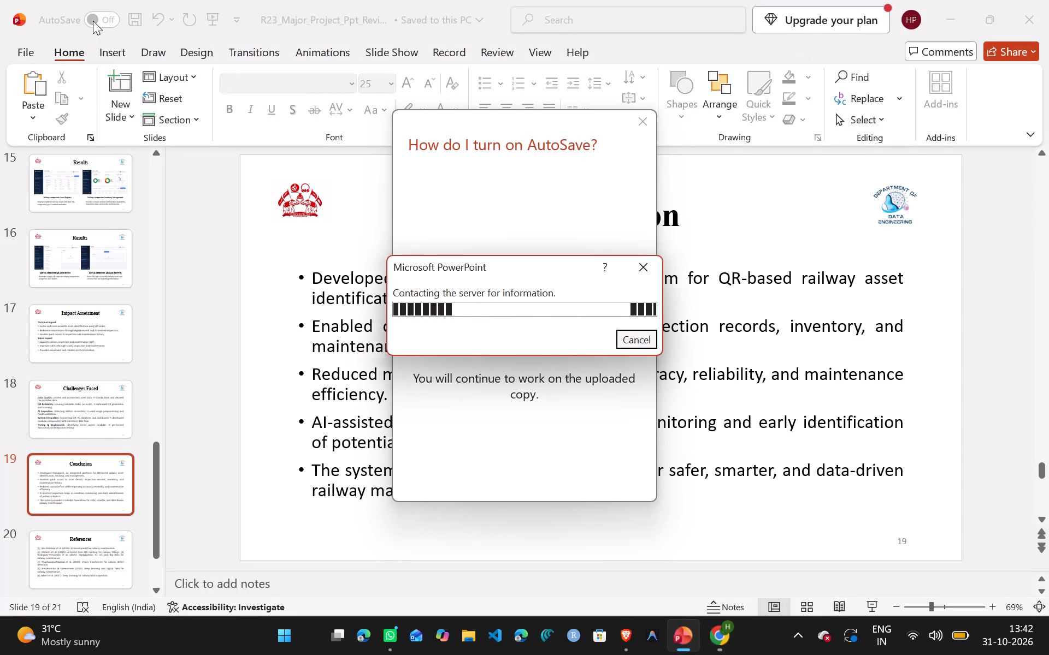
left_click(78, 177)
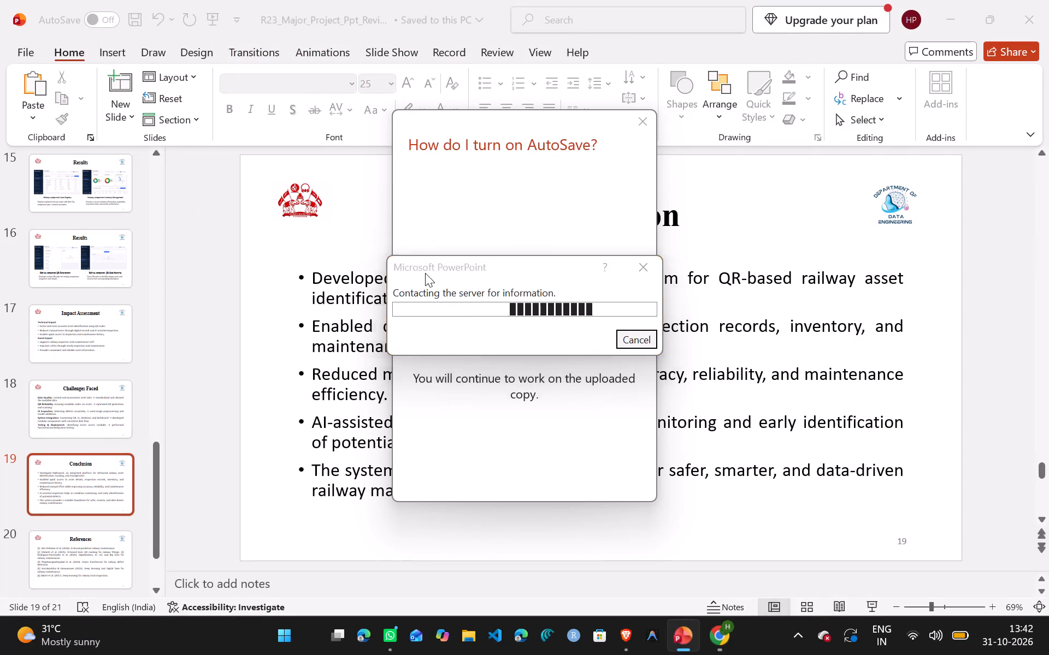
left_click(637, 345)
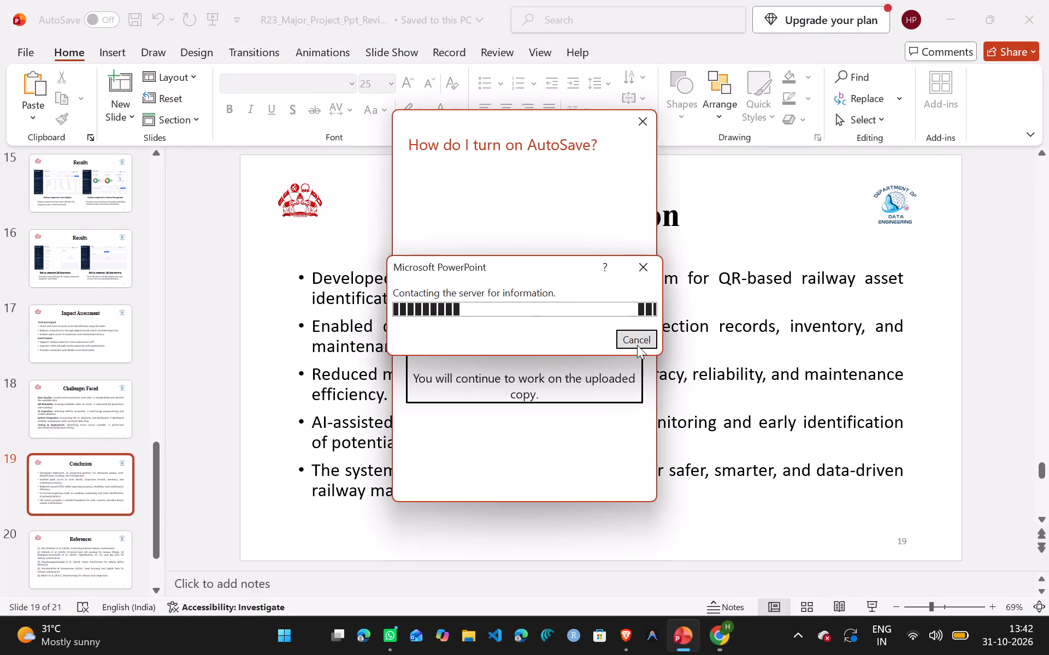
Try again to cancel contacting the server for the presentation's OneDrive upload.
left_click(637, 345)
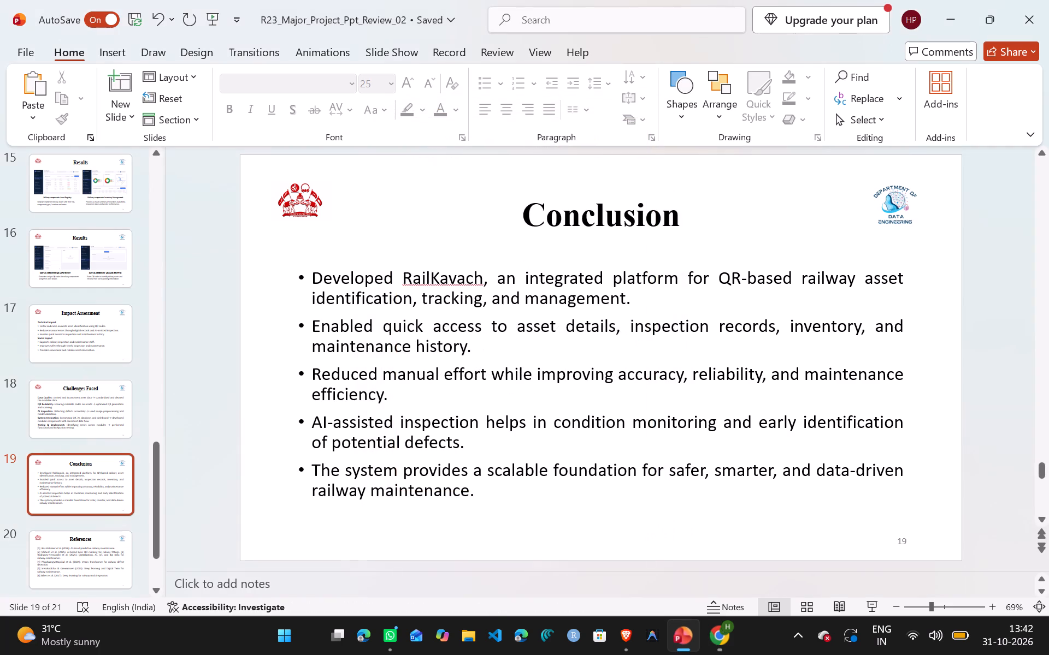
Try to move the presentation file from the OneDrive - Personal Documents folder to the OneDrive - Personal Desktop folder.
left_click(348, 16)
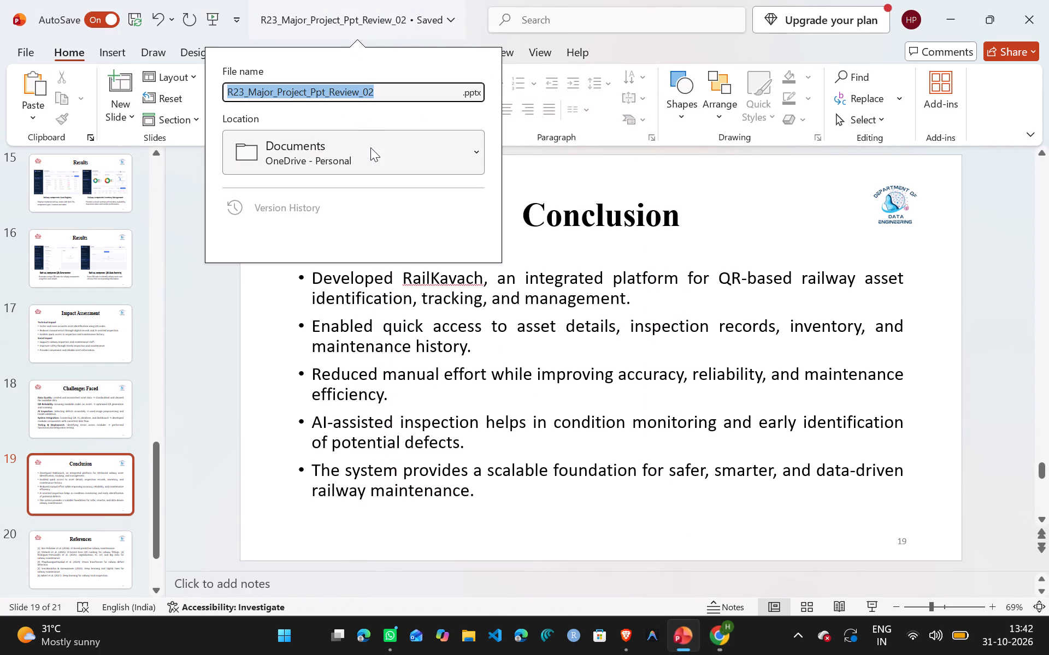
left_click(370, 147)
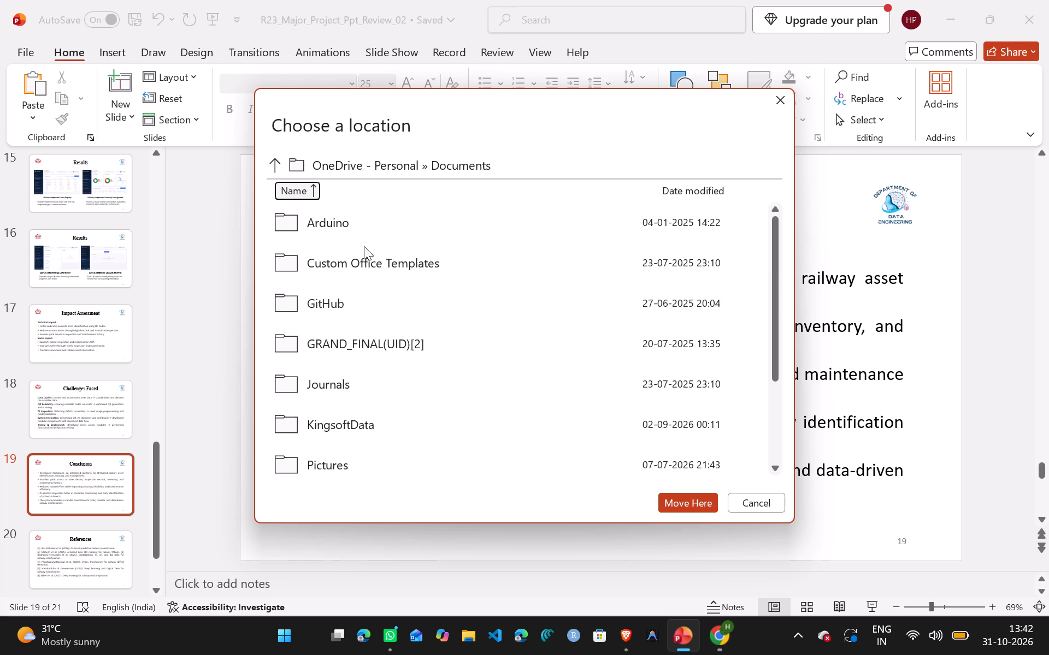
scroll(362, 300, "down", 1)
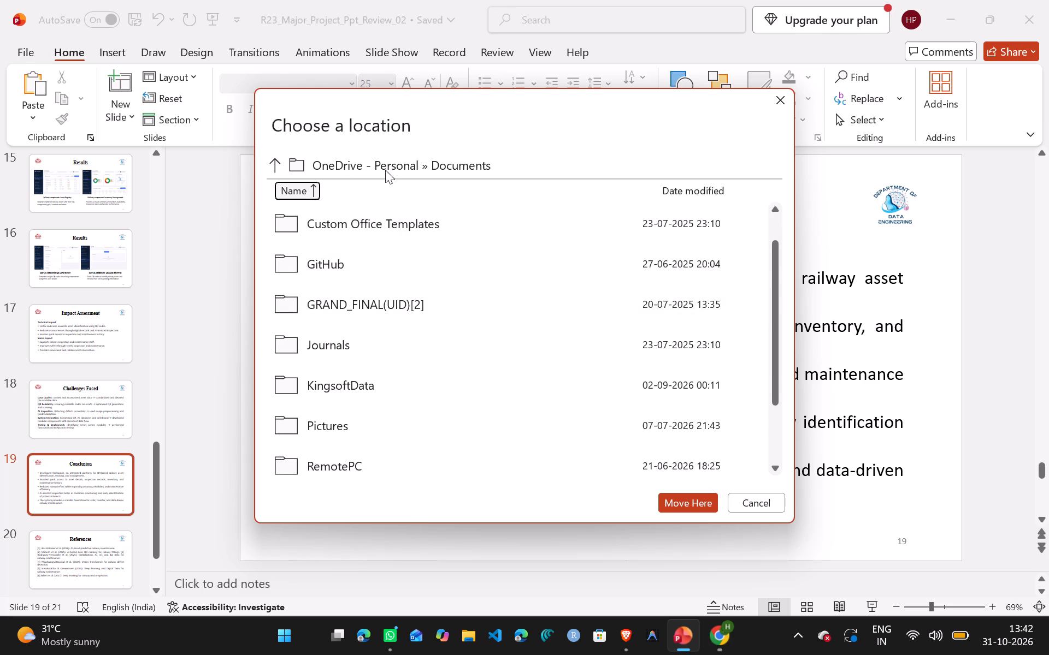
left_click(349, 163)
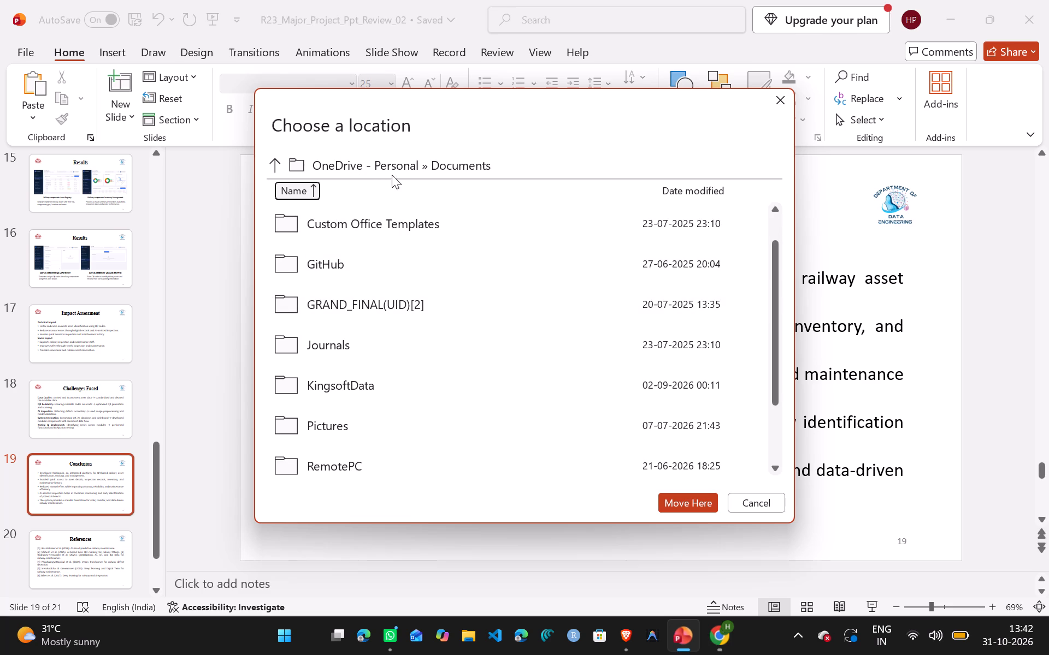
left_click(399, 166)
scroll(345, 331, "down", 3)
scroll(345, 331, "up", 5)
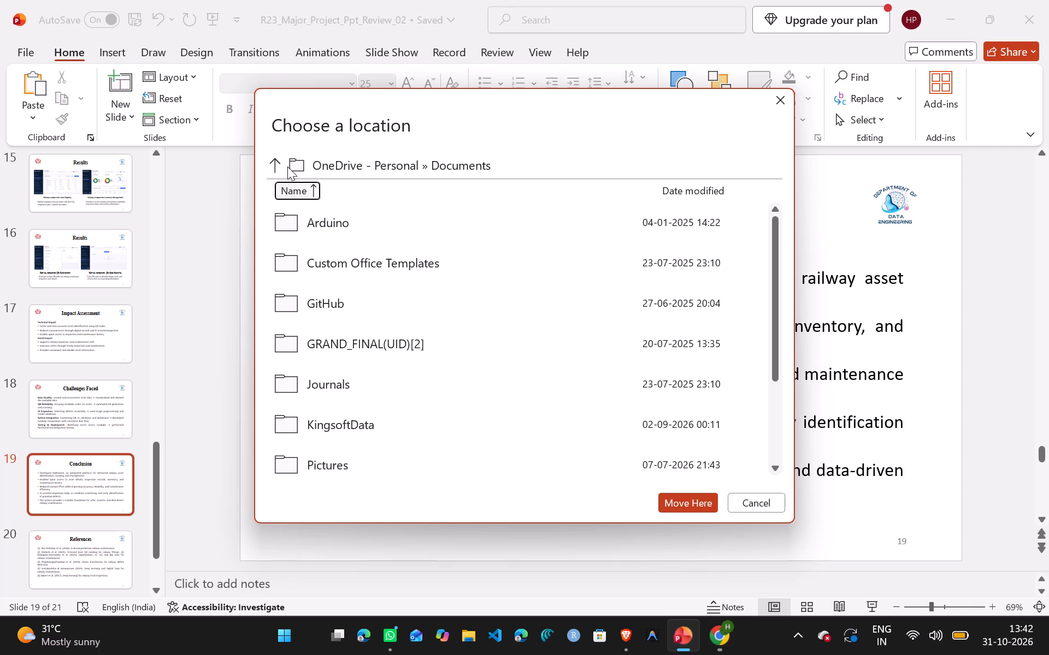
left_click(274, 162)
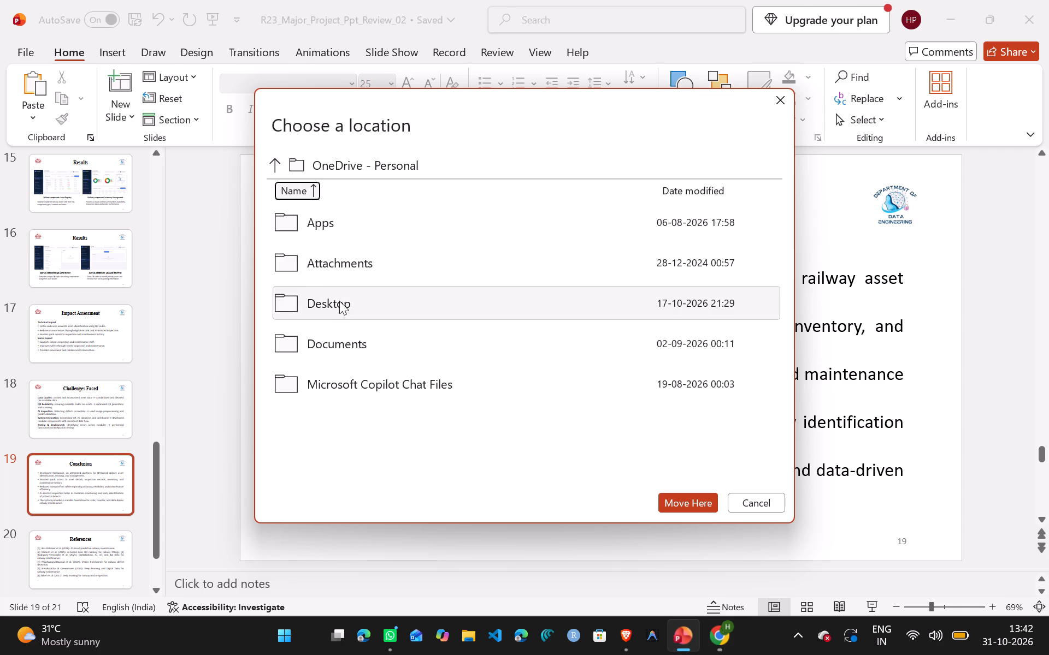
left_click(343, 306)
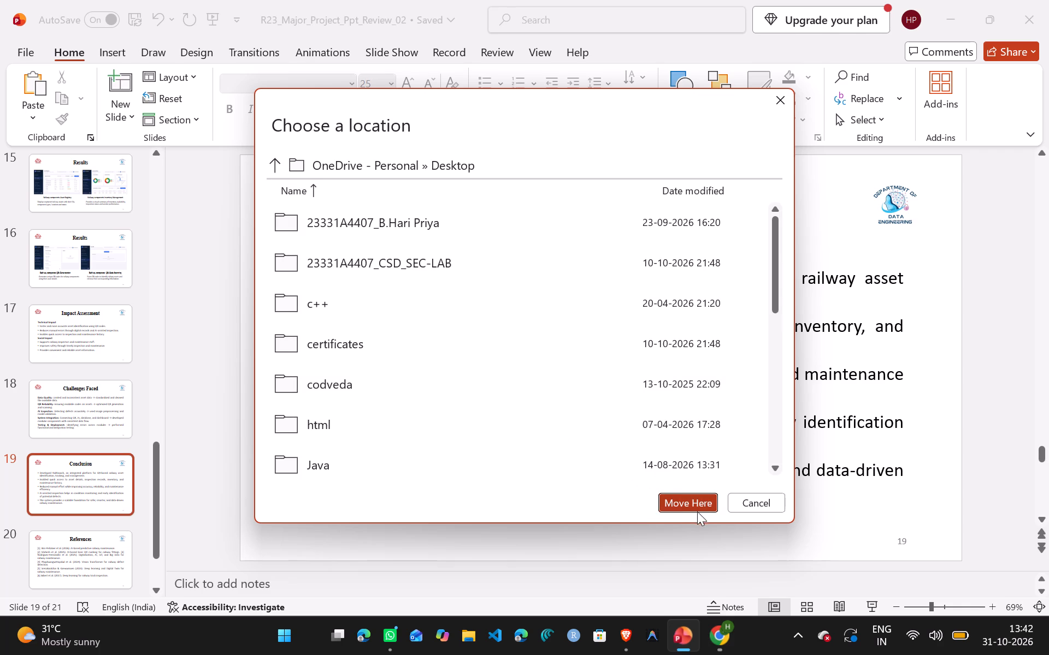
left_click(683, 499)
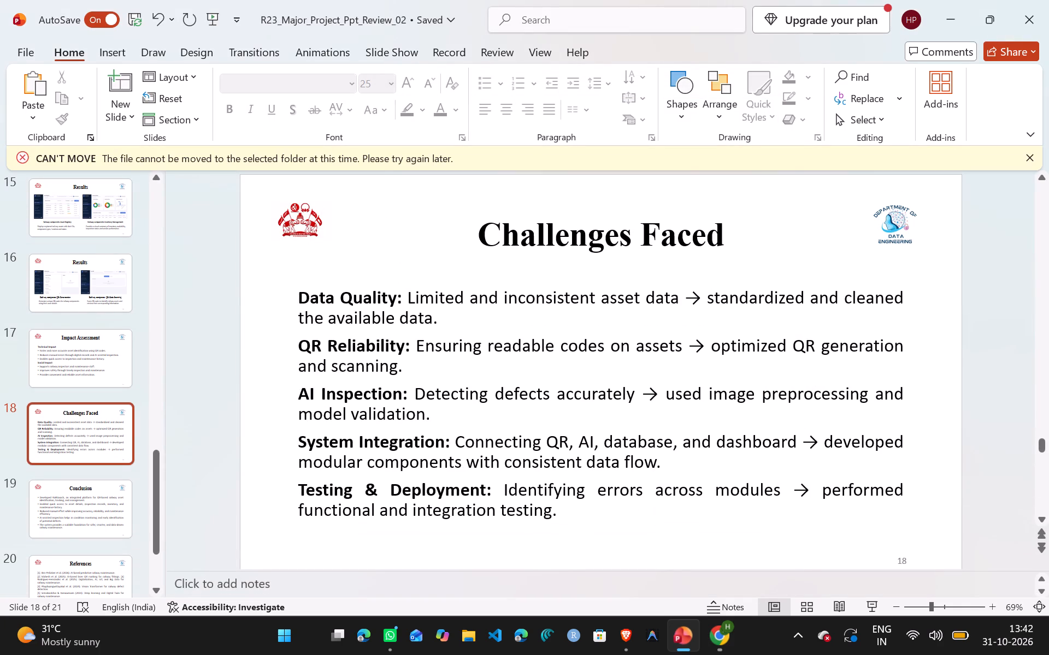
Check the presentation's save location, switch to File Explorer and select R23_Major_Project_Ppt_Review_02 among the recent files.
left_click(365, 12)
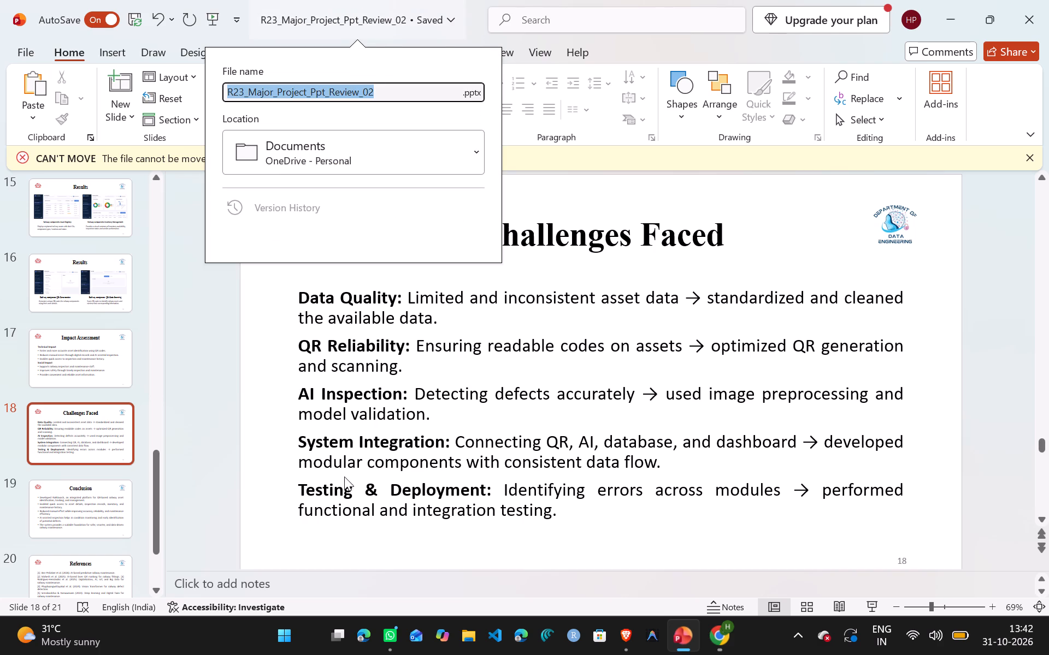
left_click(468, 645)
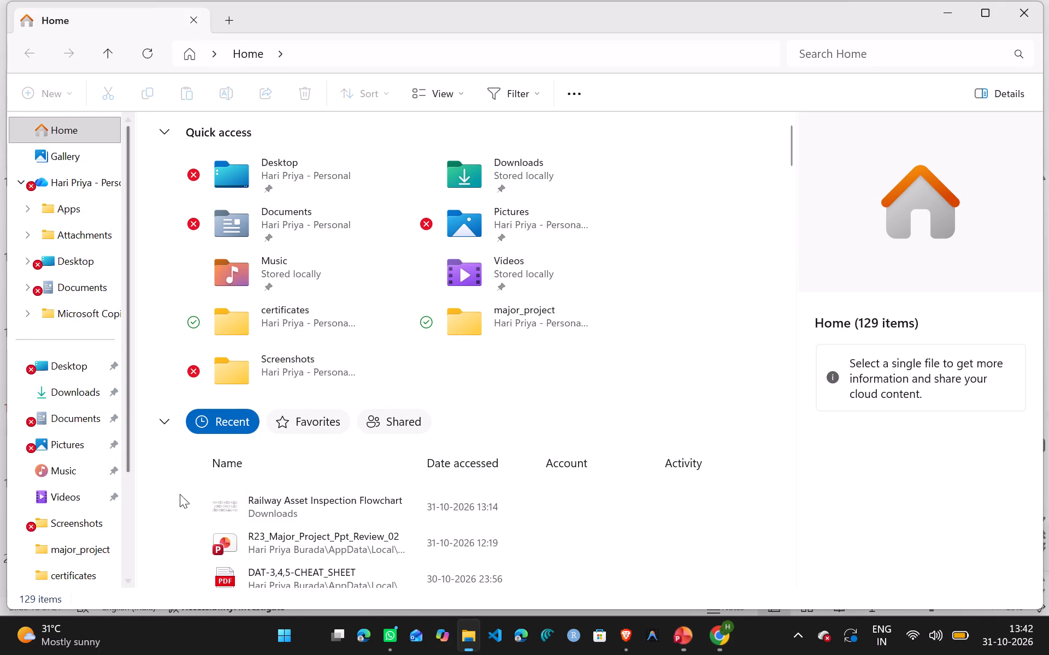
left_click(268, 539)
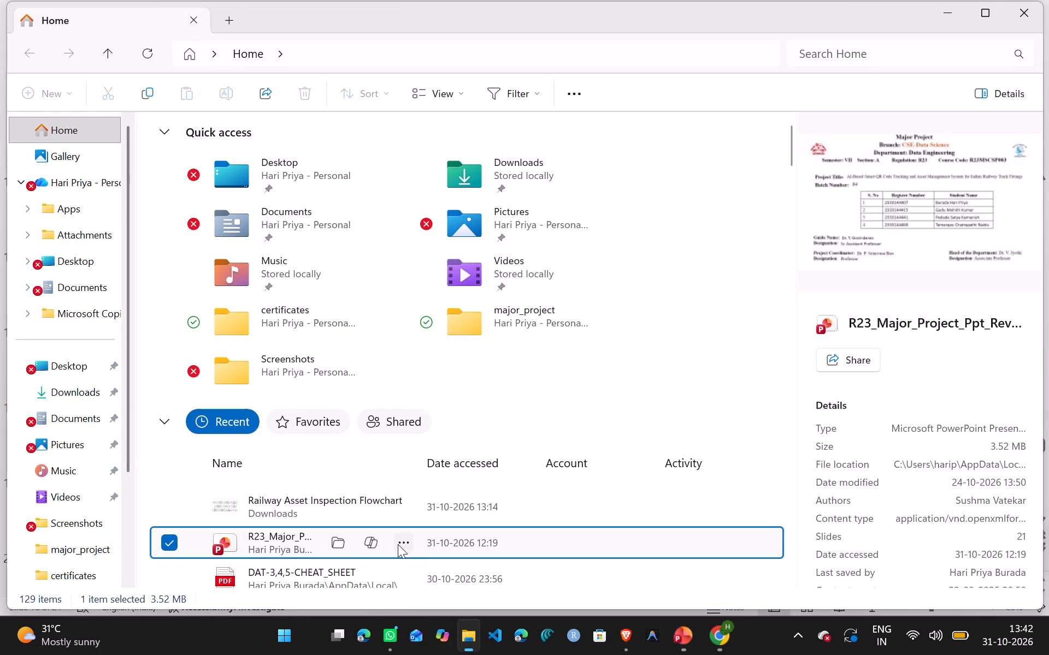
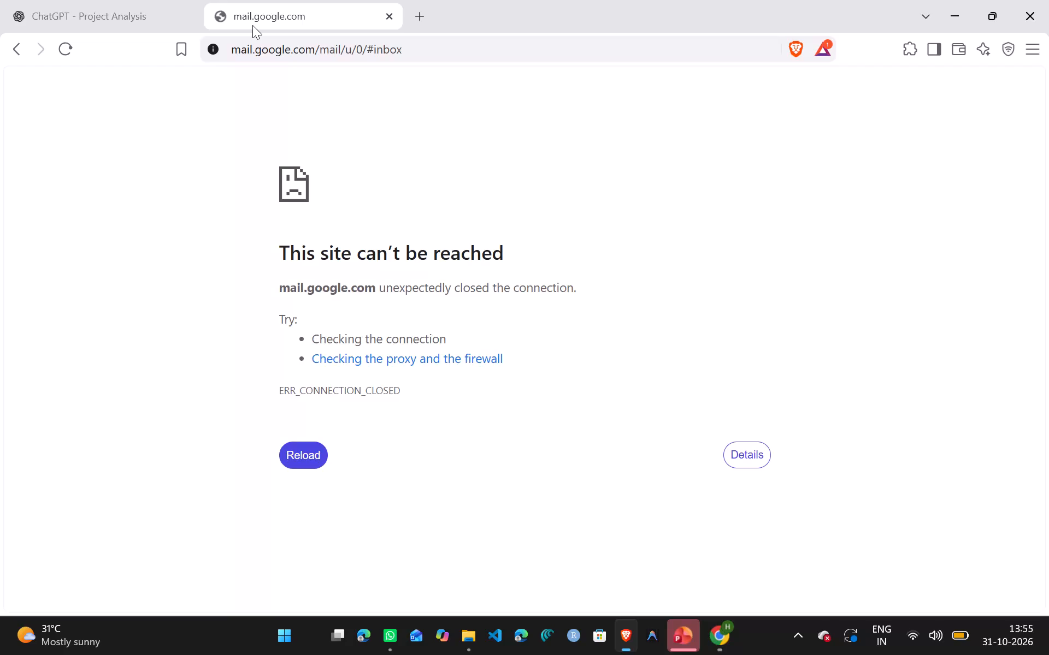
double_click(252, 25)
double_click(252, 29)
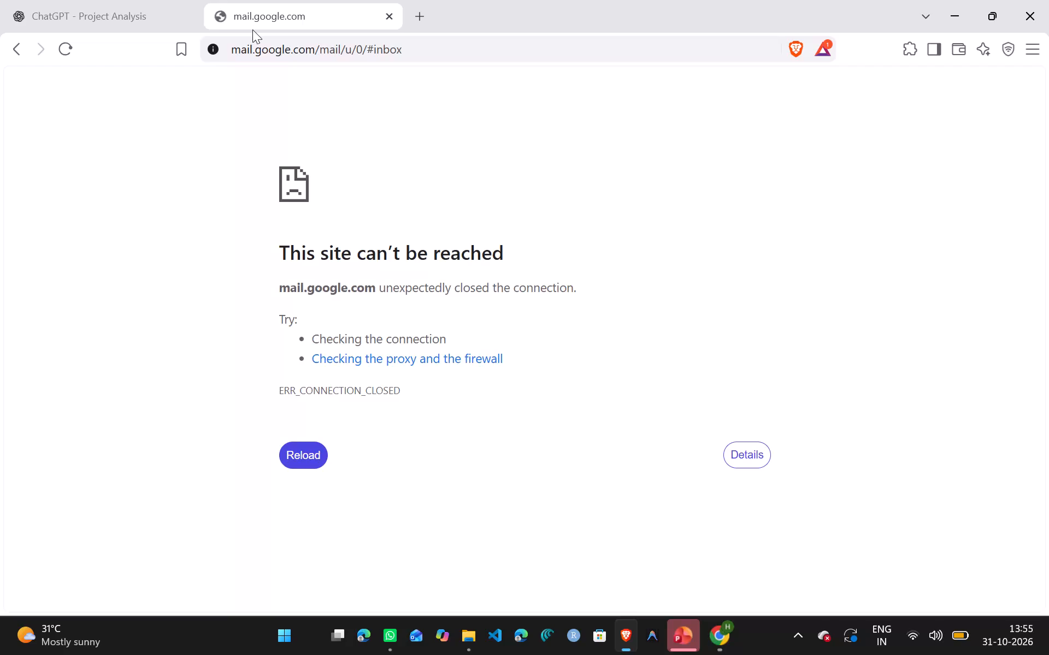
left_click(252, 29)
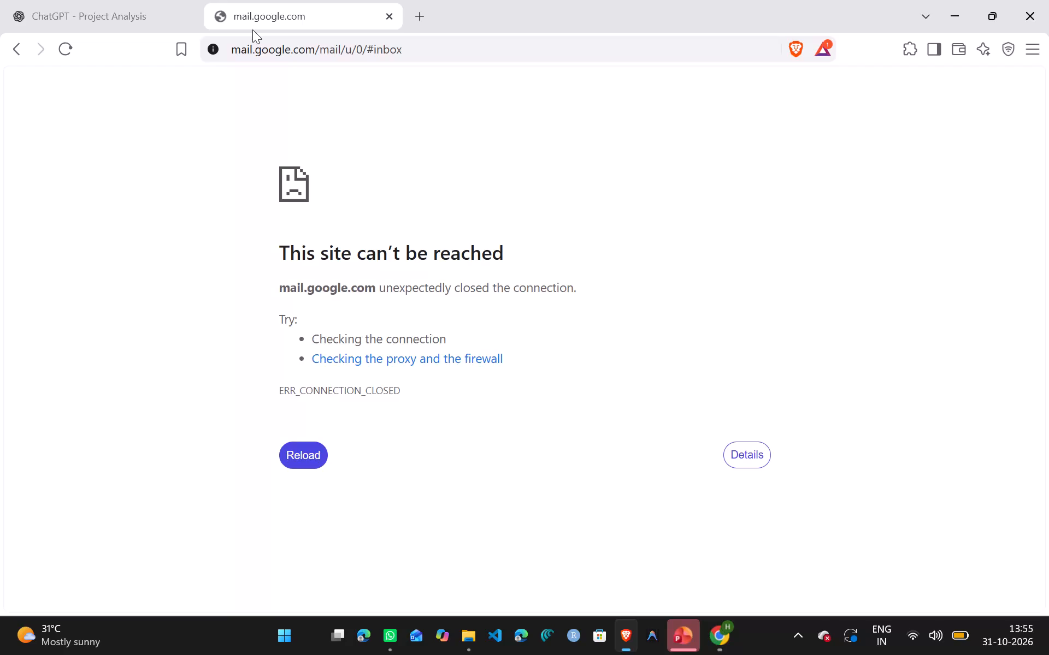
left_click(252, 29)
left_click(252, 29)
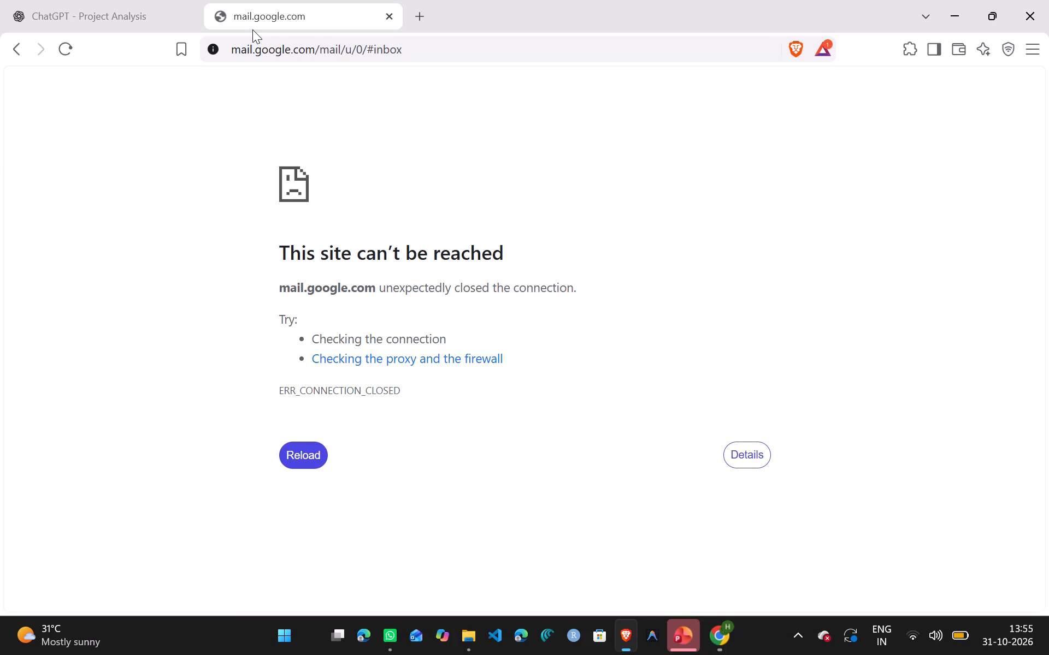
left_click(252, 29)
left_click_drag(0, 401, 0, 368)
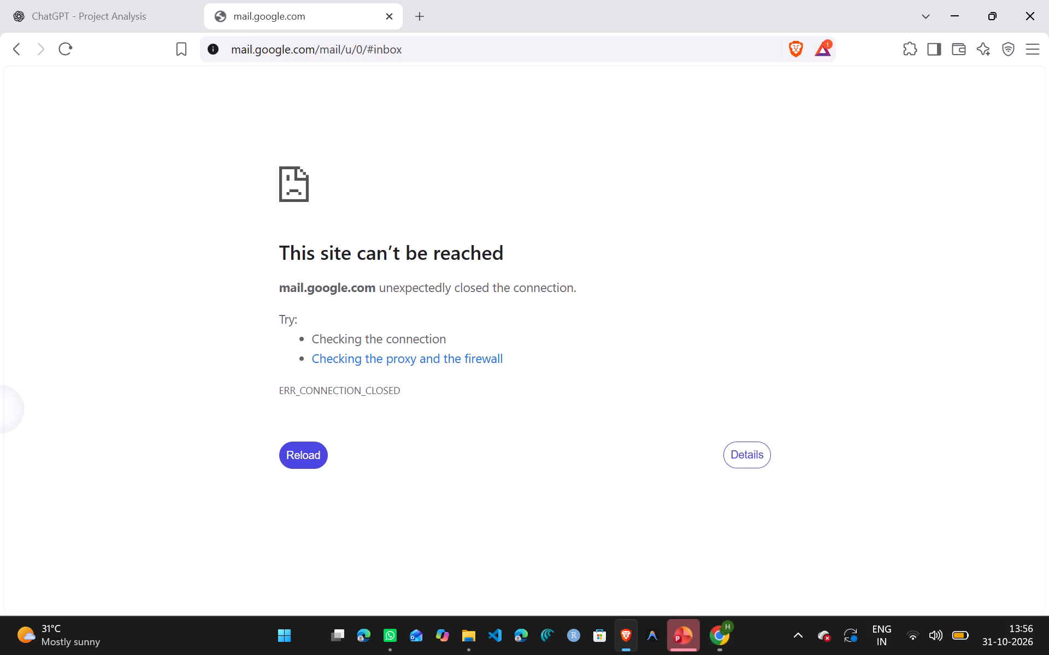
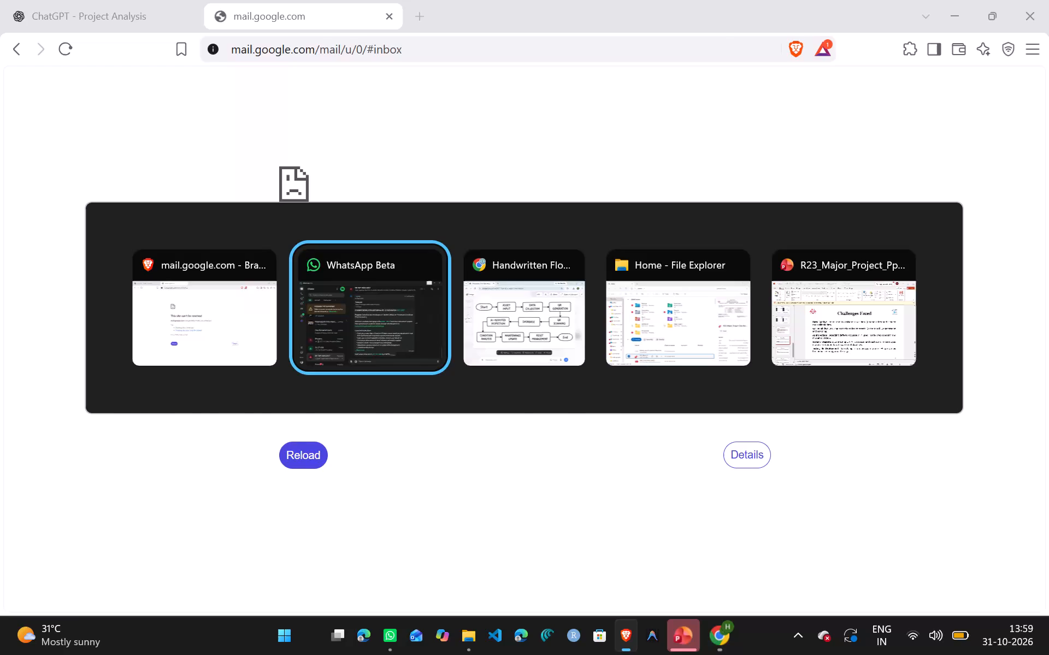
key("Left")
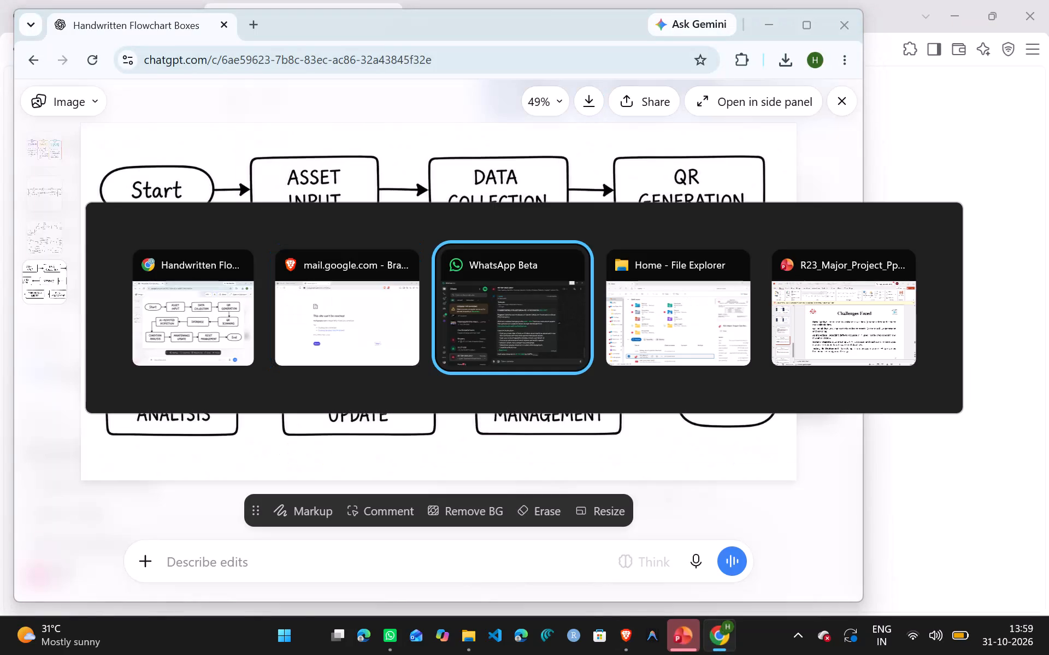
Return to the title slide and read through the slides in order, from Abstract, Introduction and Problem Statement to the first Literature Review slide.
key("Down")
key("Up")
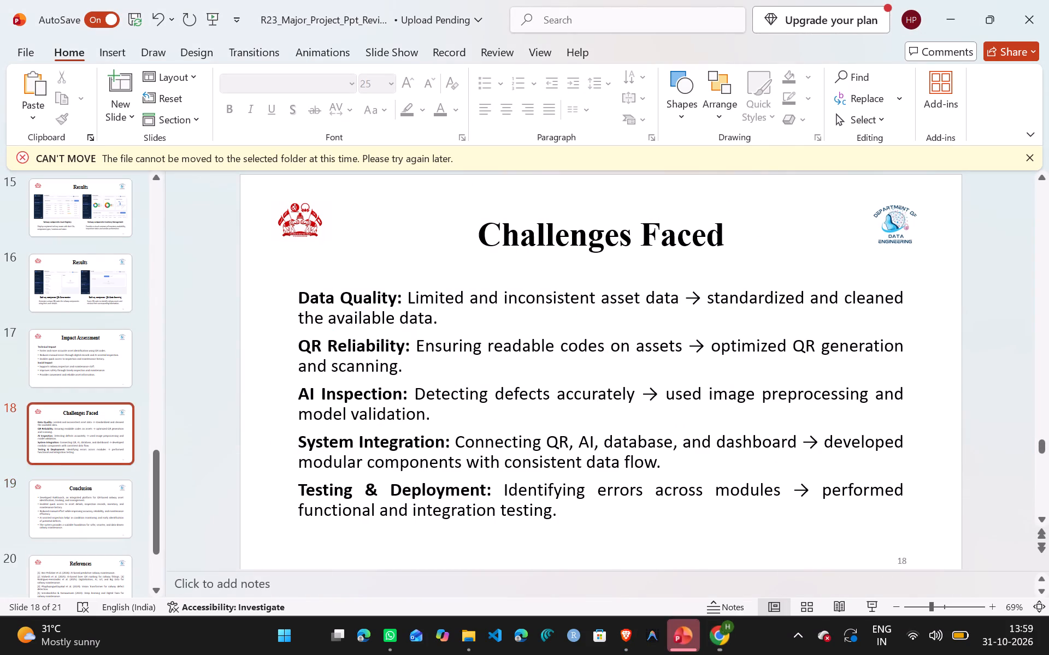
key("Up")
key("Up")
key("Up")
key("Up")
key("Up")
key("Up")
key("Up")
key("Up")
key("Up")
key("Up")
key("Up")
key("Up")
key("Up")
key("Up")
key("Up")
key("Up")
key("Up")
key("Up")
key("Up")
key("Up")
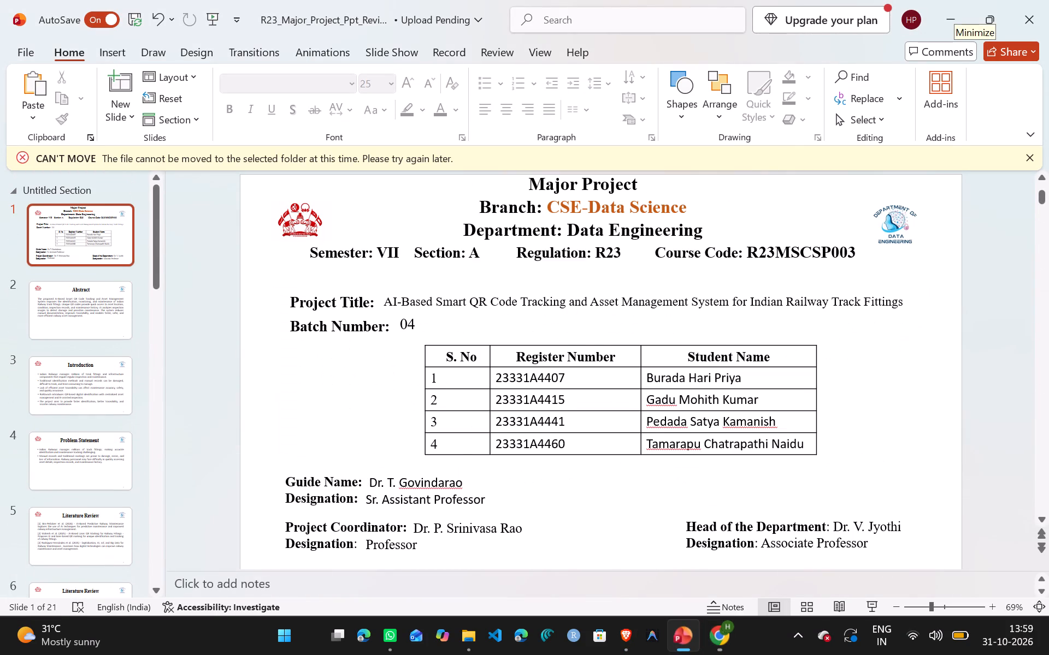
key("Down")
key("Up")
key("Down")
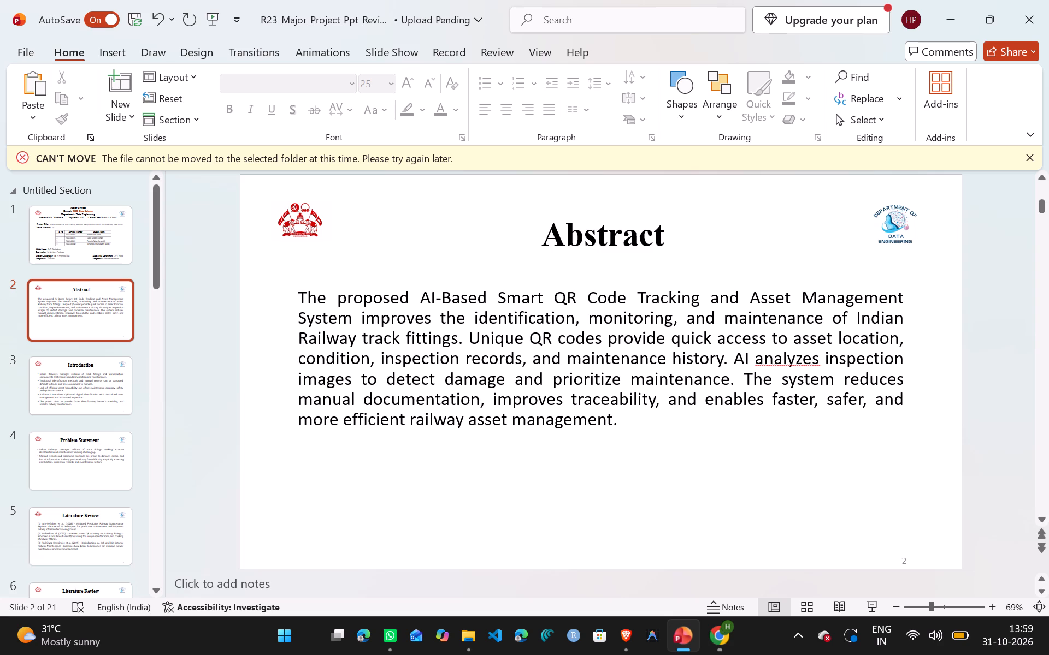
key("Down")
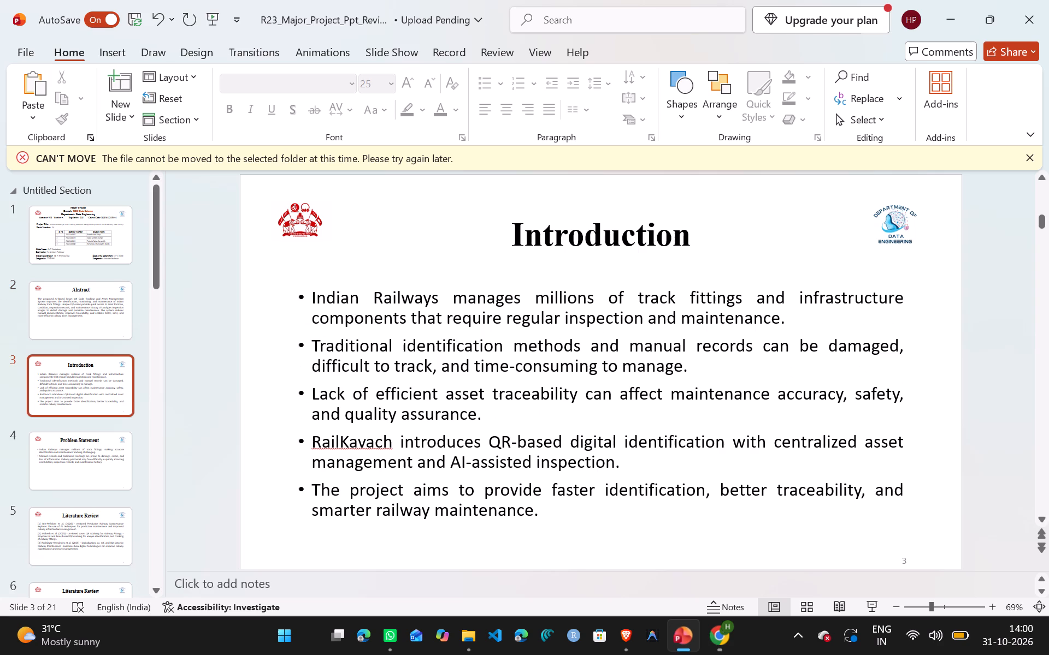
key("Down")
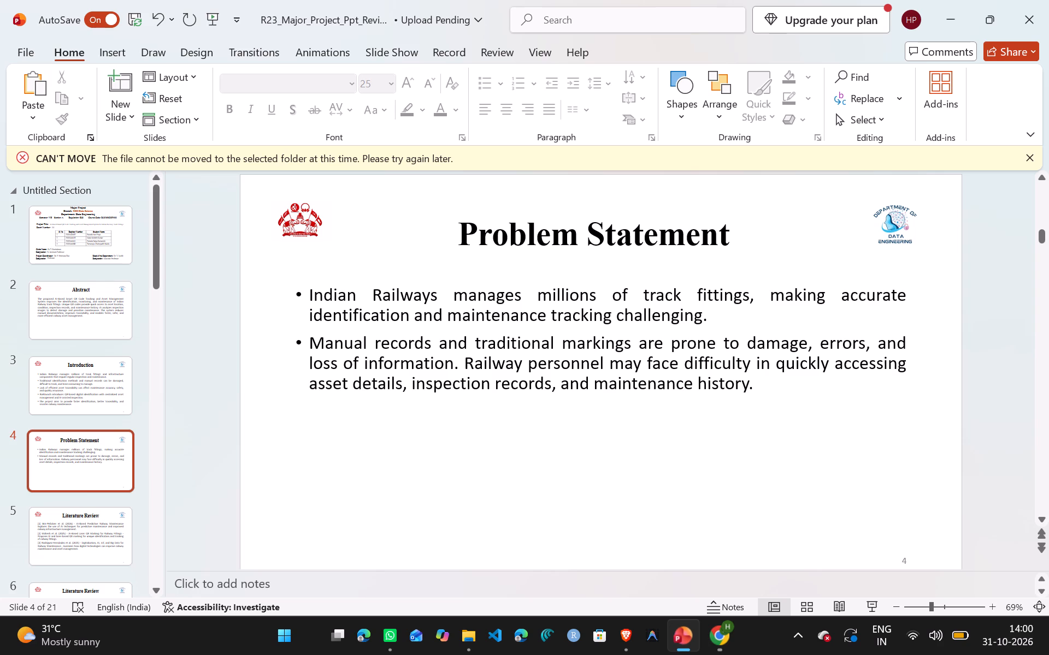
key("Down")
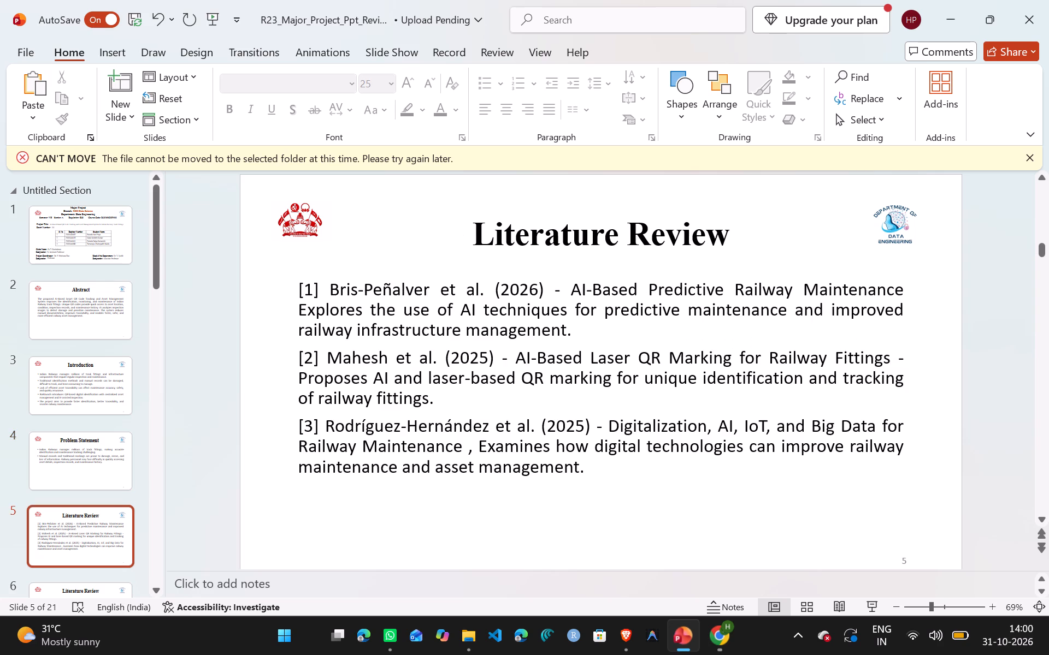
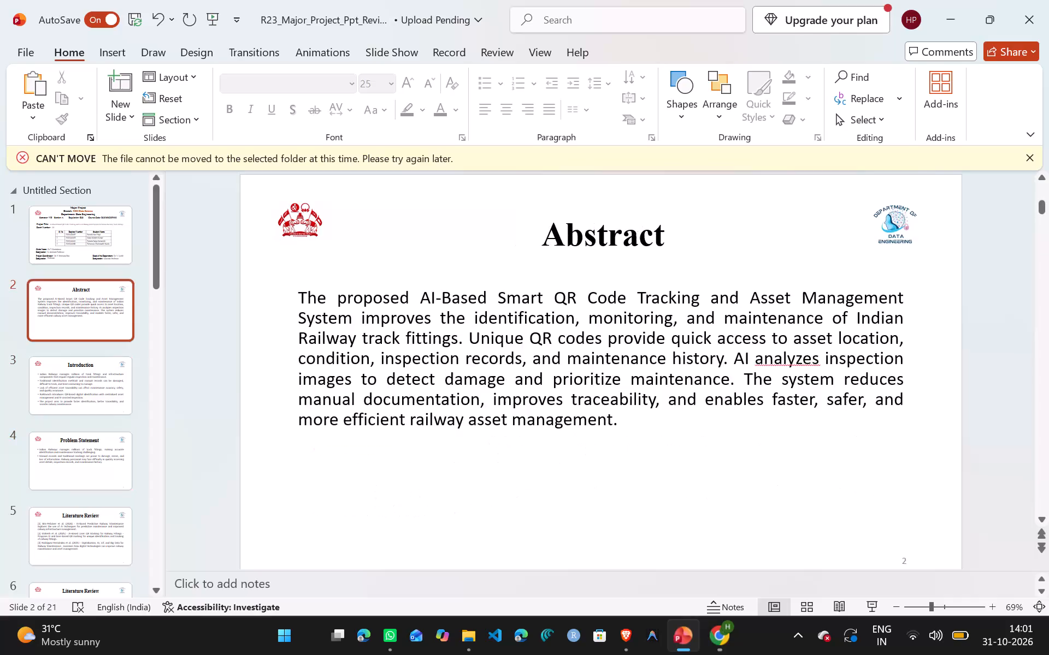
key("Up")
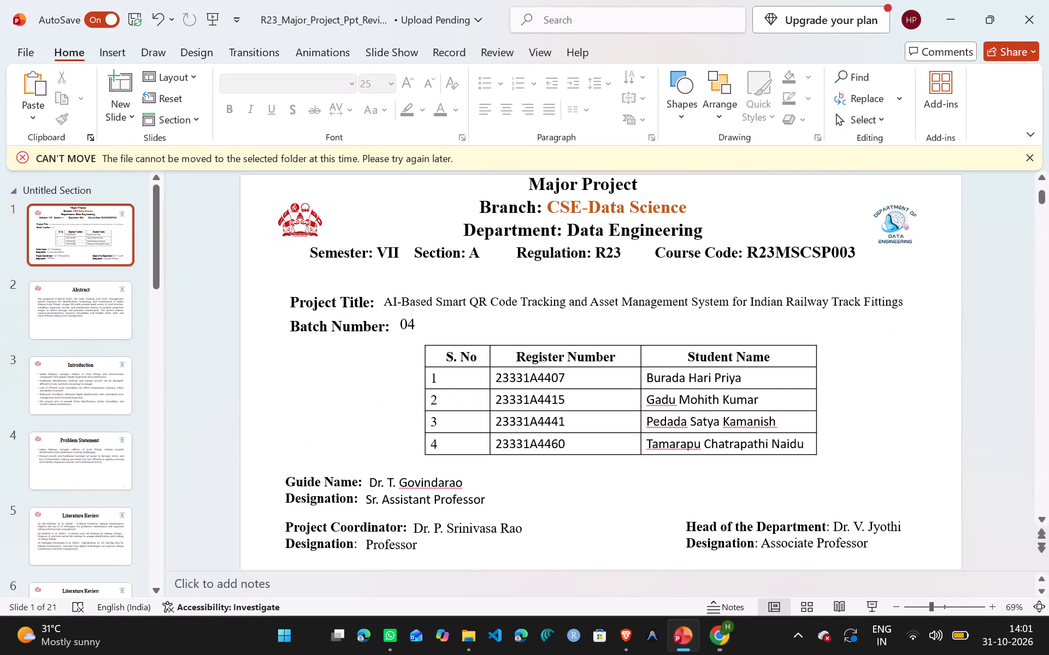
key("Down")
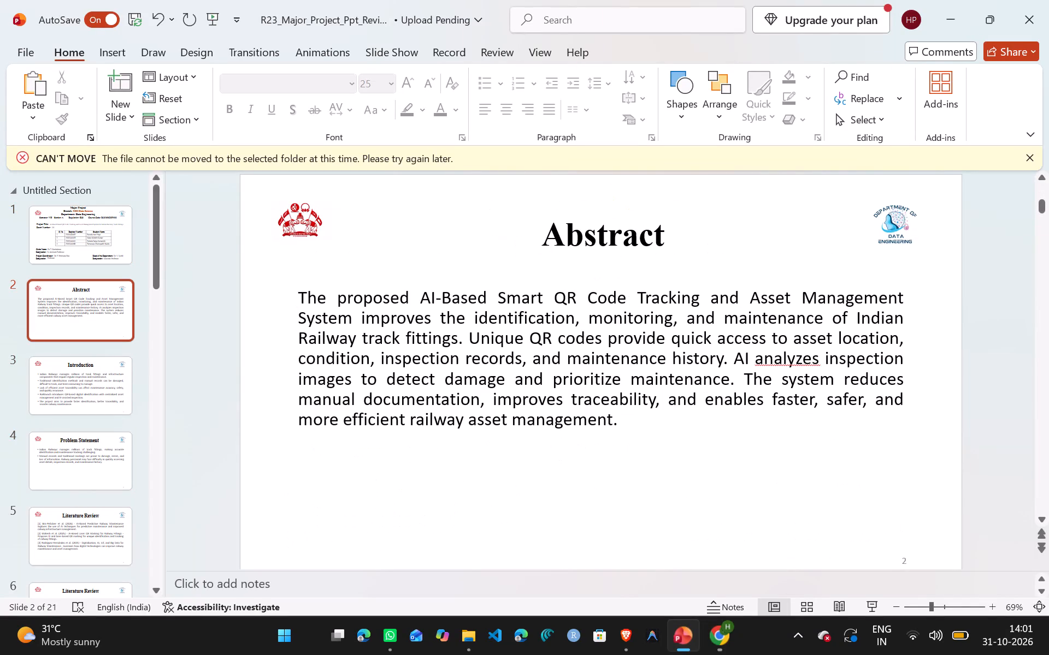
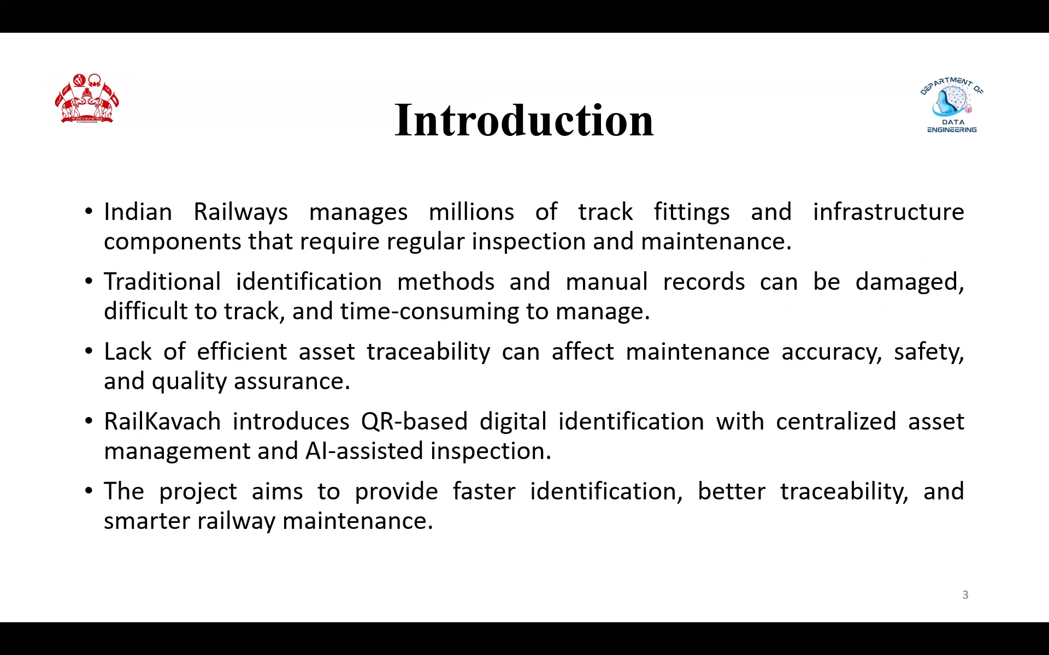
Return from the Introduction slide to the Abstract slide in the running slide show to reread it.
key("Up")
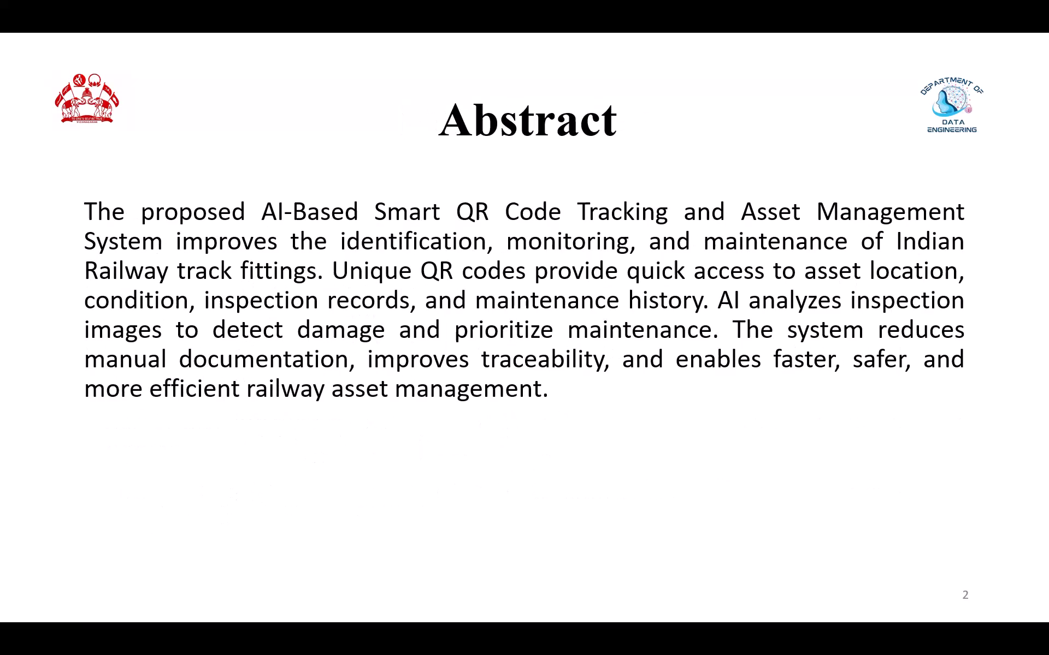
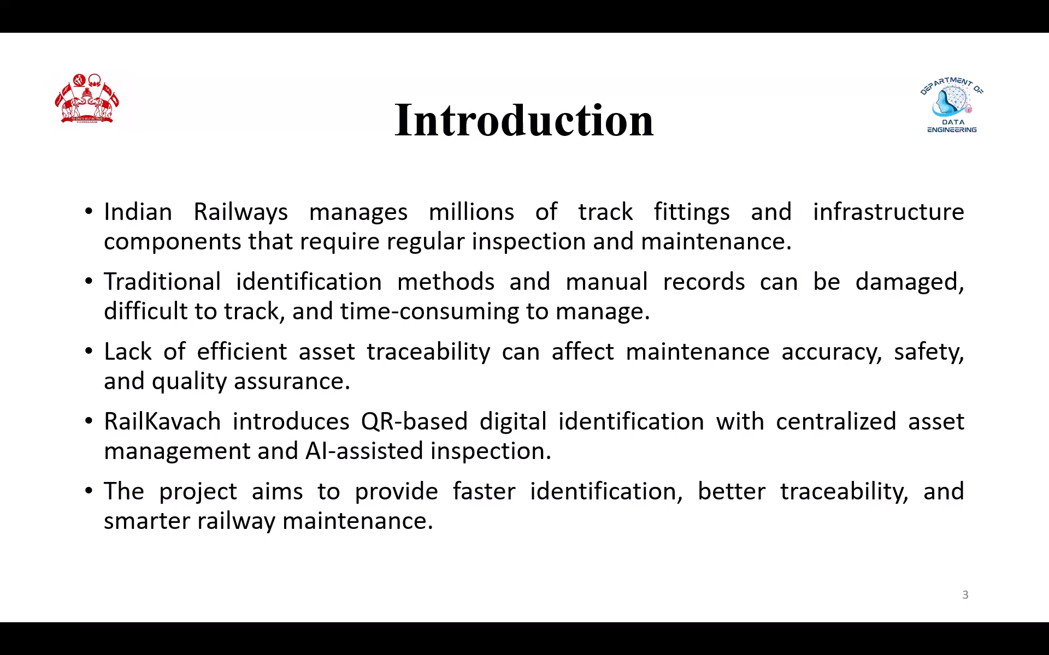
Advance the running slide show from the Introduction slide to the Problem Statement slide to reread it.
key("Down")
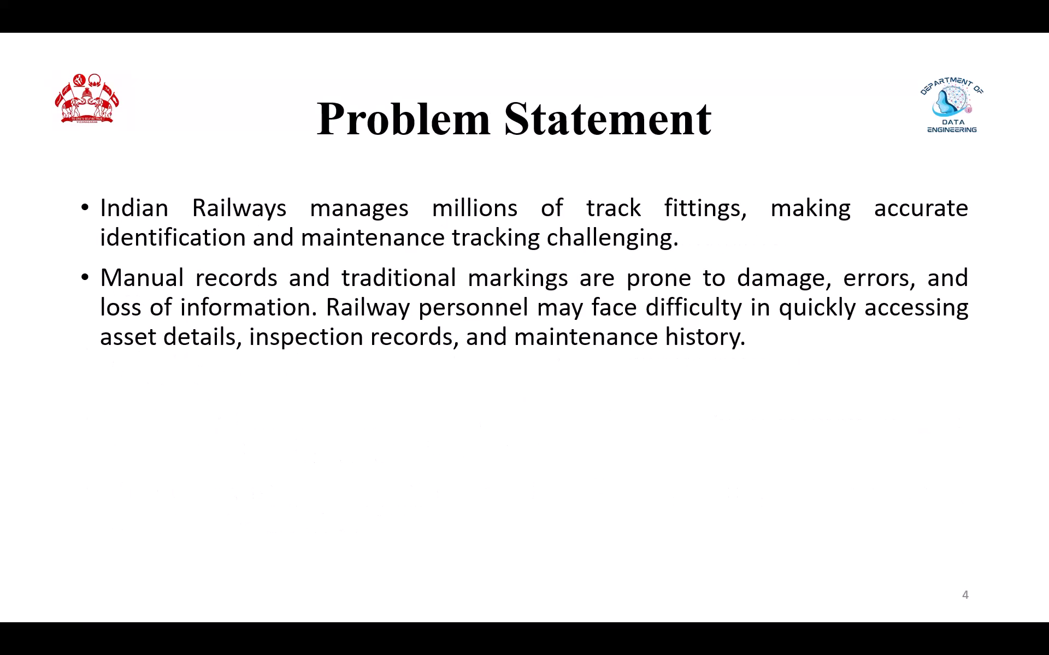
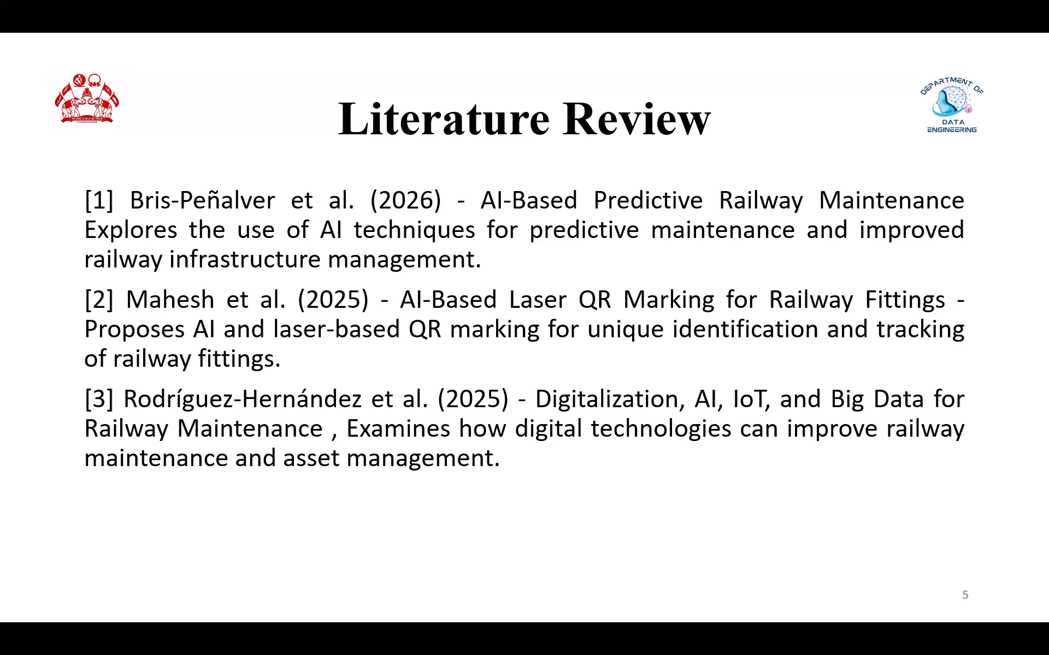
Advance the running slide show from the Literature Review slide to the end of the deck, checking each slide along the way.
key("Down")
key("Down")
key("Down")
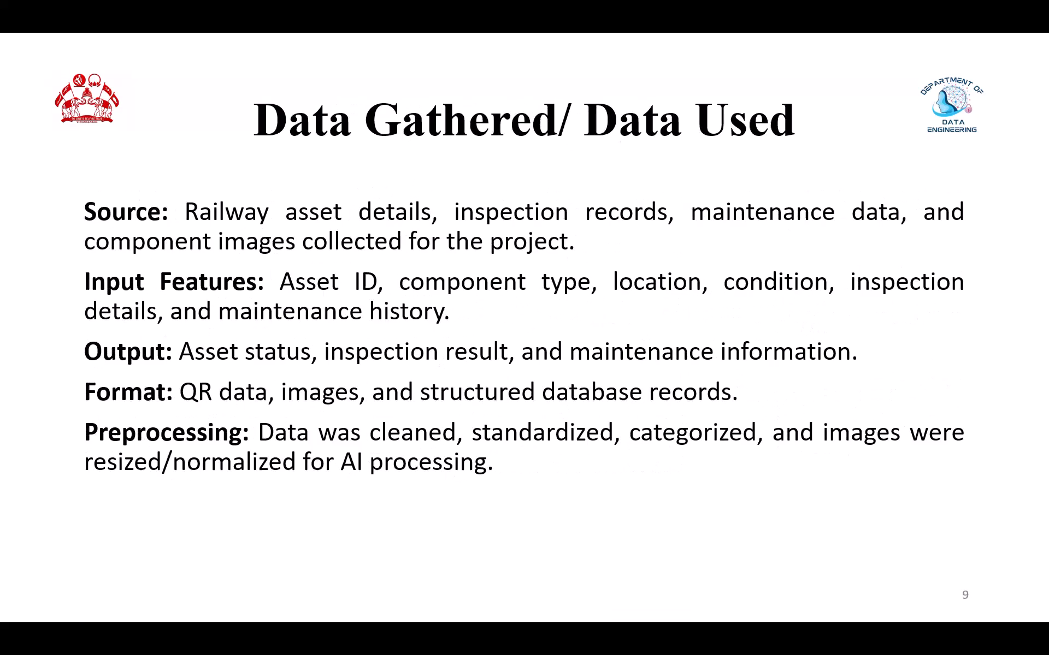
key("Down")
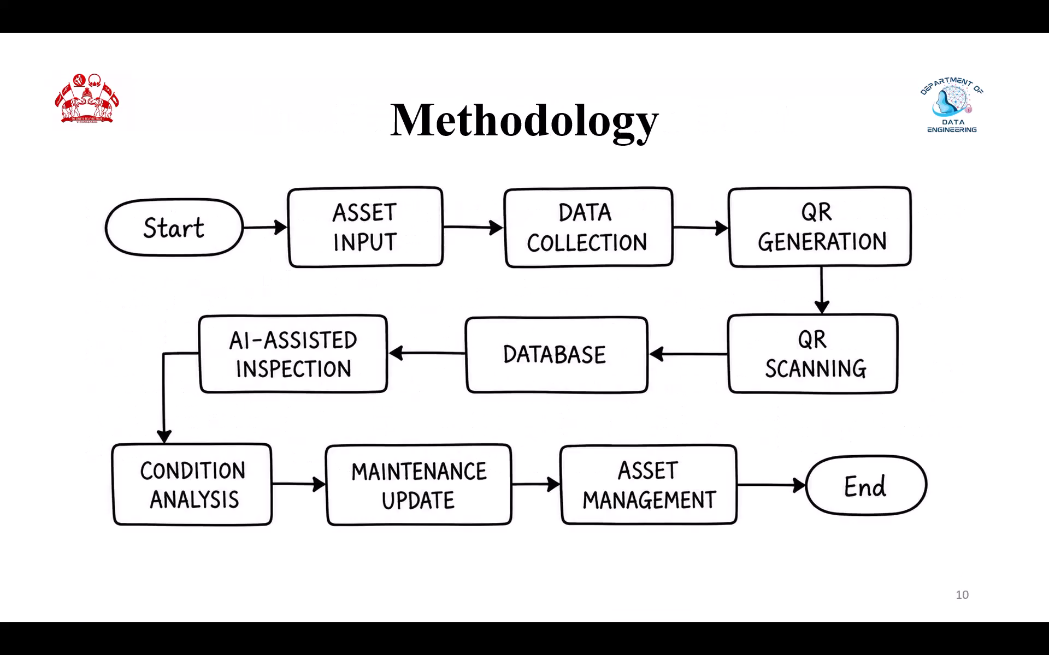
key("Down")
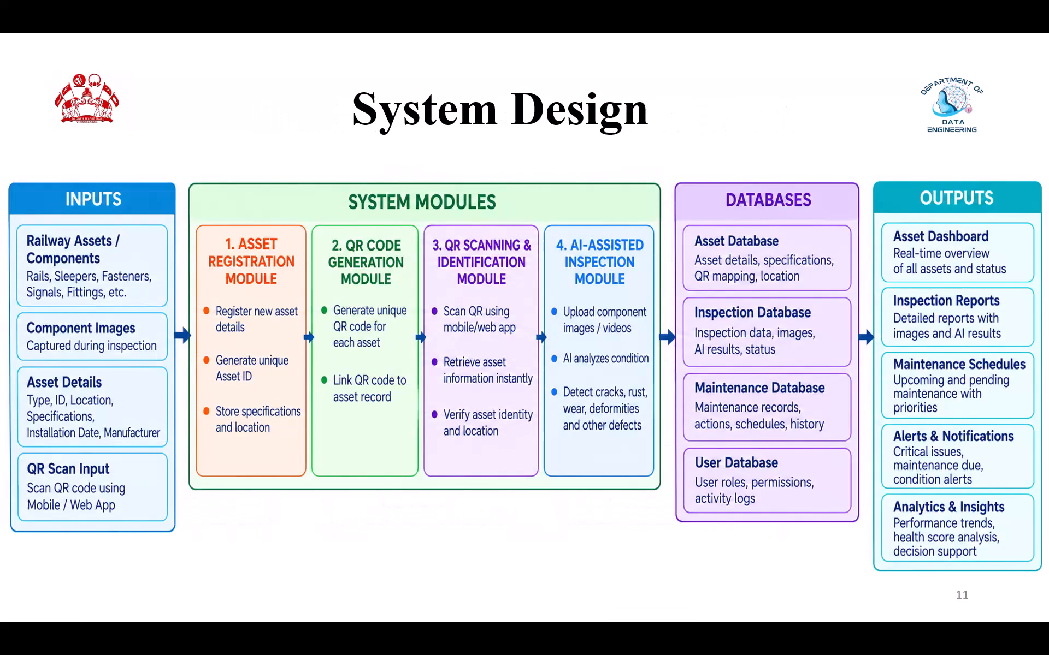
key("Down")
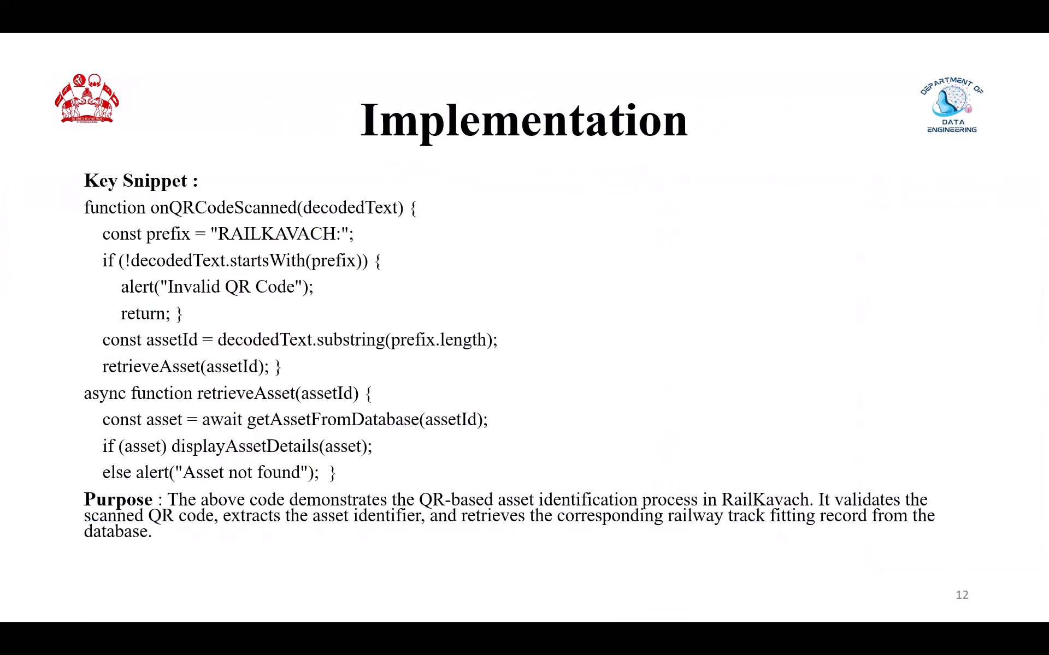
key("Down")
key("Down")
key("Down")
key("Down")
key("Down")
key("Down")
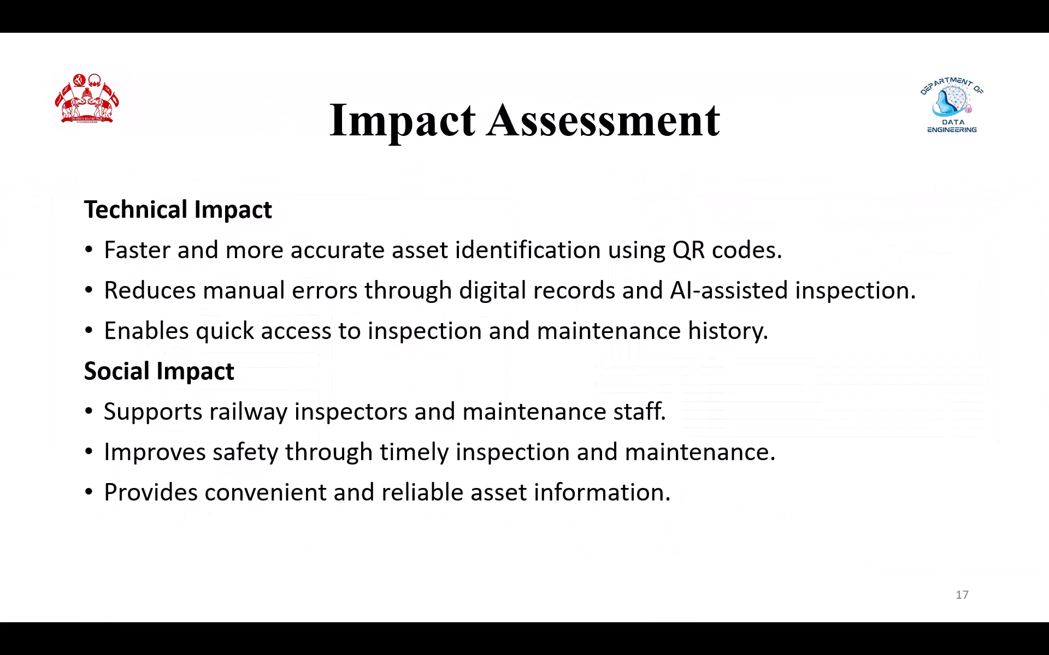
key("Down")
key("Down")
key("Down")
key("Down")
Go back through the slide show from the end of the deck to the Major Project title slide, rechecking the slides in reverse.
key("Up")
key("Up")
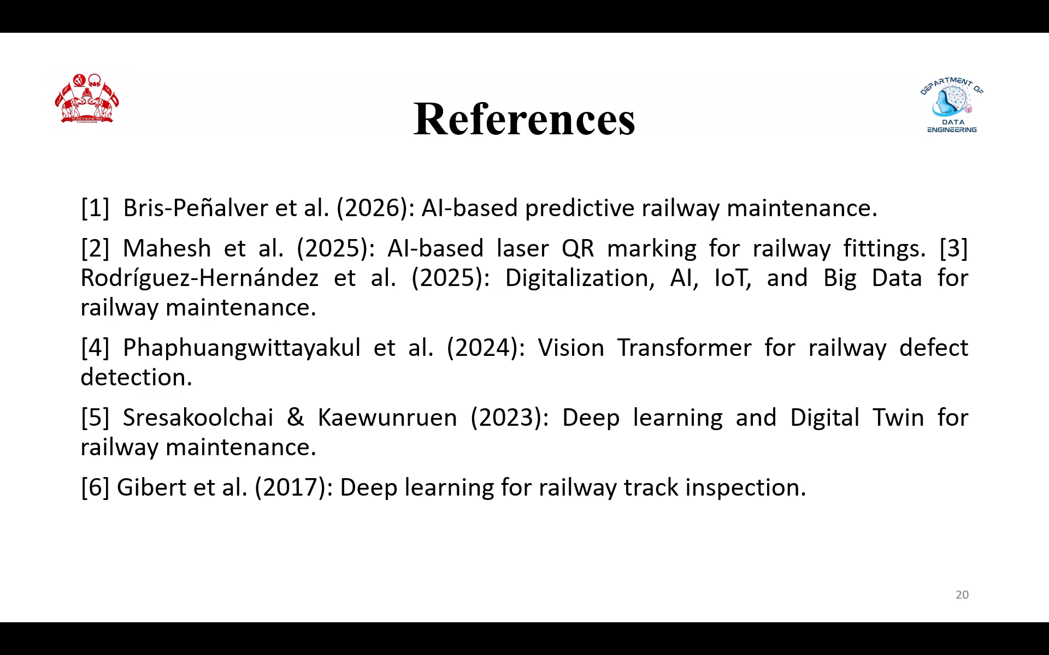
key("Up")
key("Up")
key("Up")
key("Up")
key("Up")
key("Up")
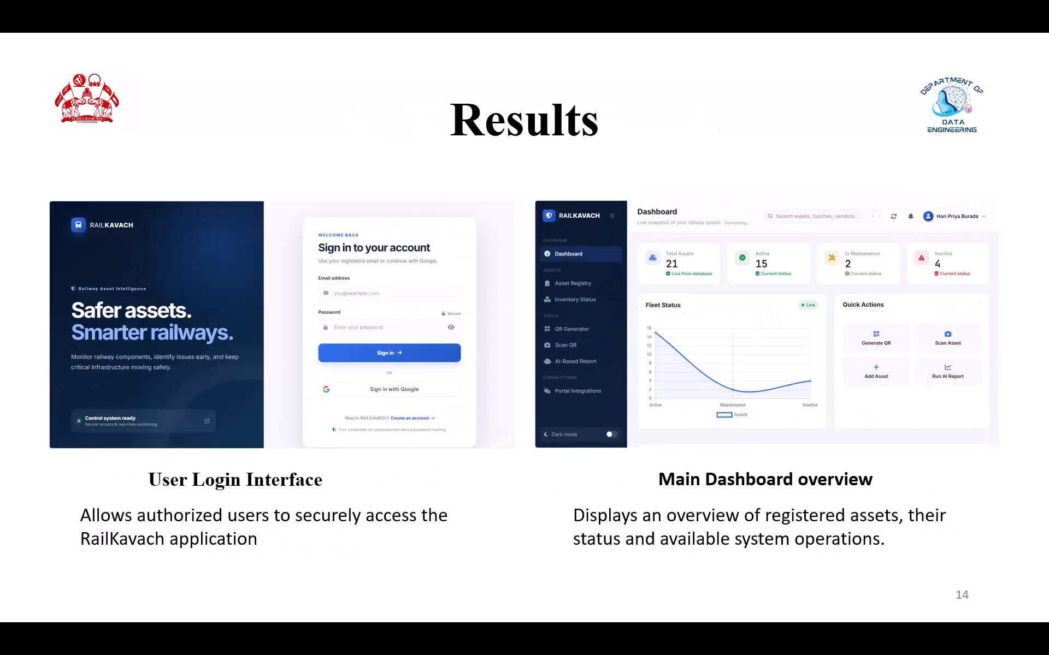
key("Up")
key("Up")
key("Up")
key("Up")
key("Up")
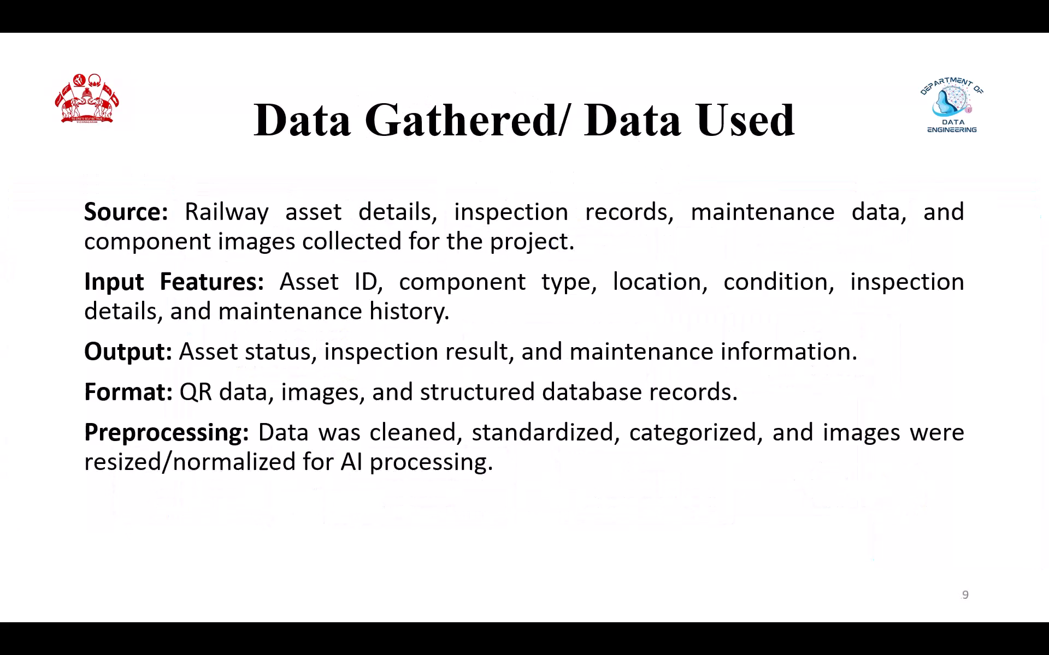
key("Up")
key("Up")
key("Up")
key("Up")
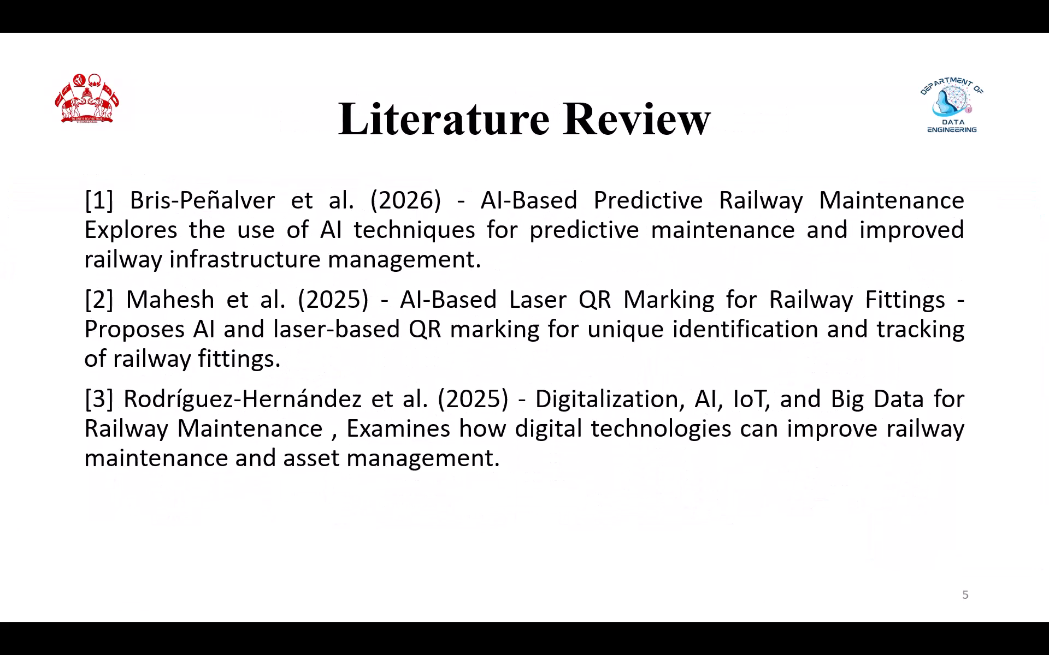
key("Up")
key("Up")
key("Up")
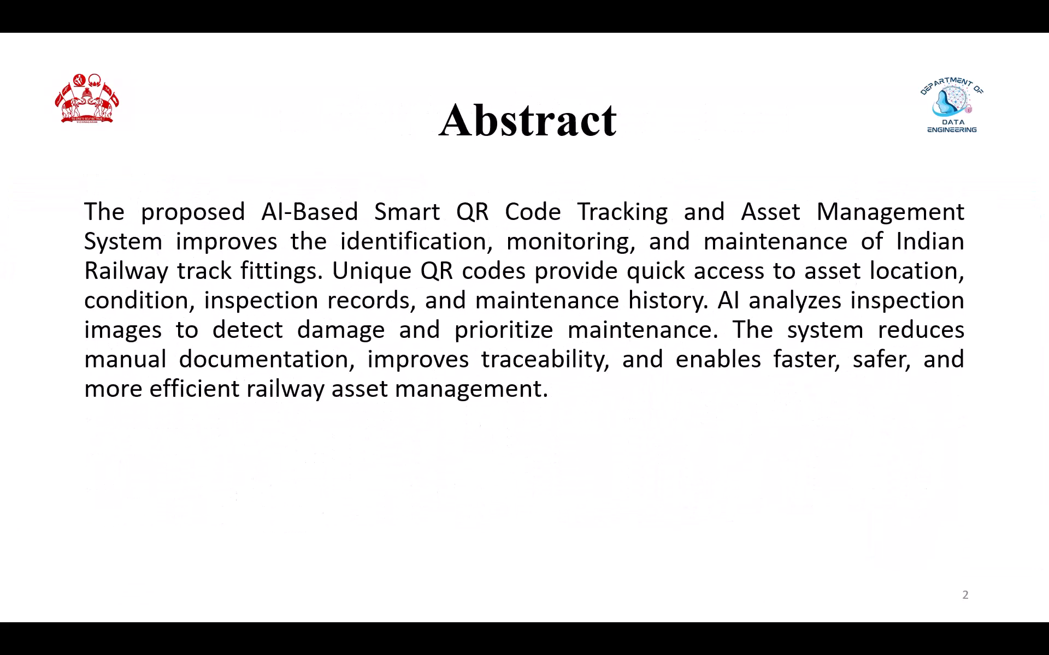
key("Up")
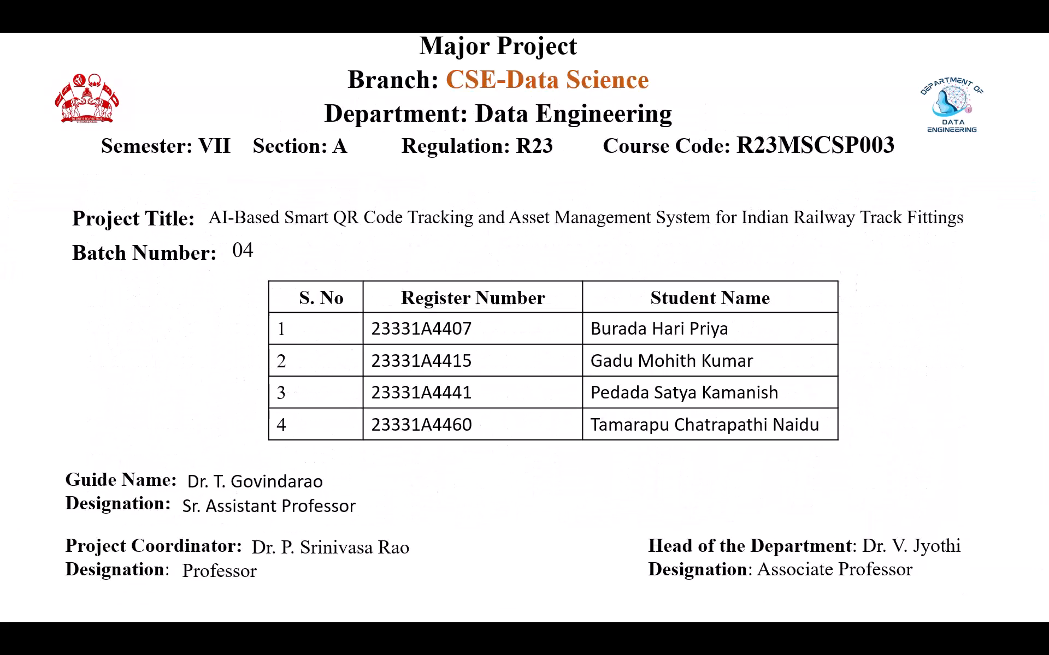
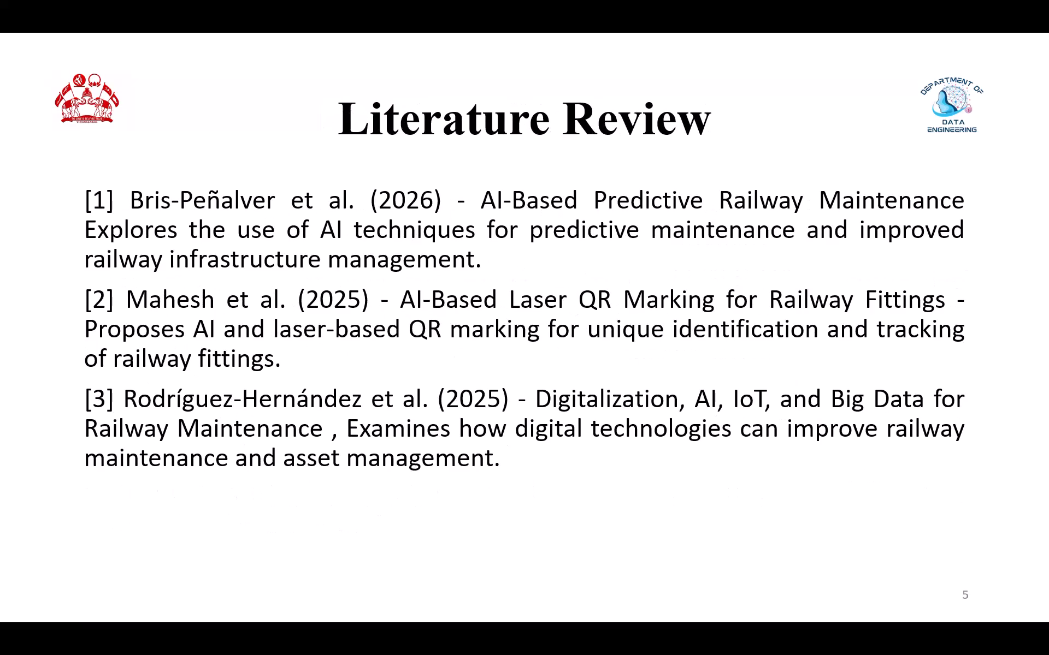
Advance the slide show from the Literature Review slide to the first Results slide with the login interface and dashboard, checking each slide.
key("Right")
key("Right")
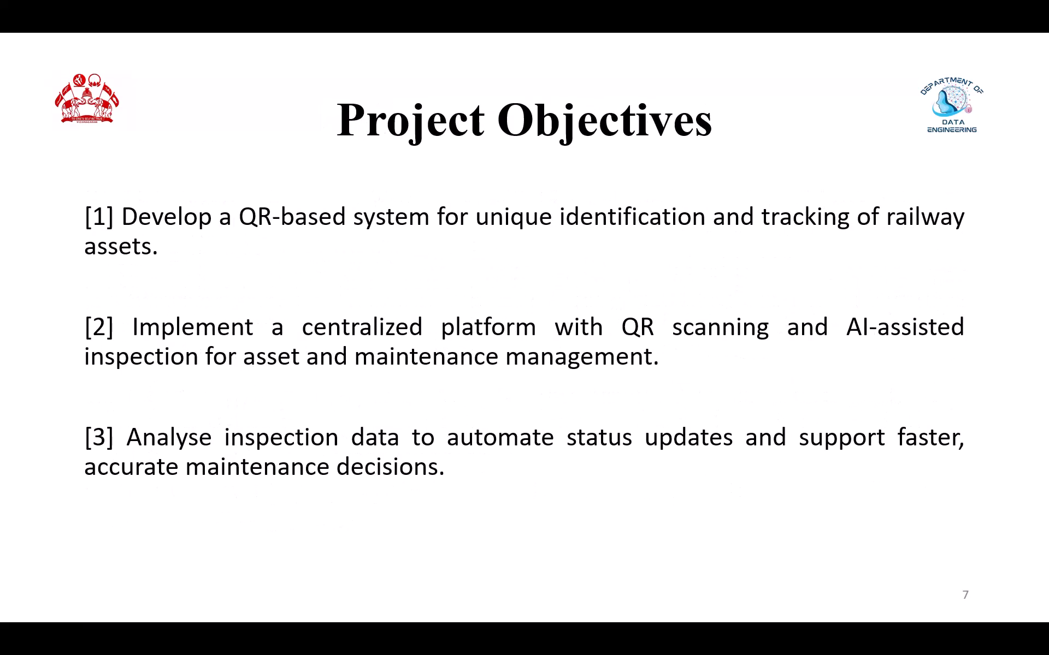
key("Right")
key("Right")
key("Right")
key("Right")
key("Right")
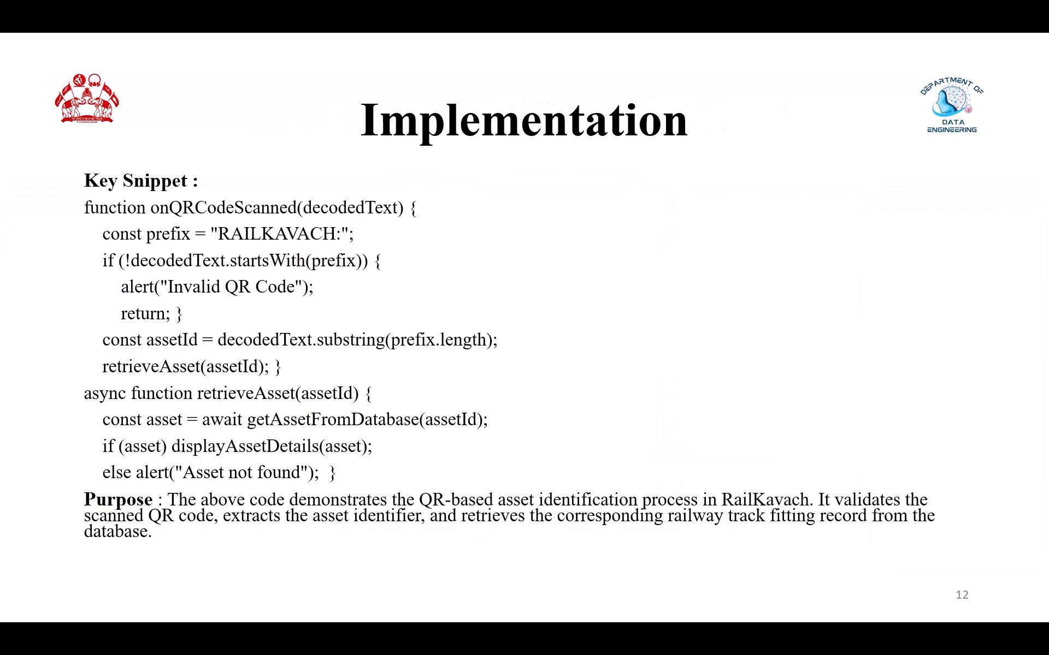
key("Right")
key("Right")
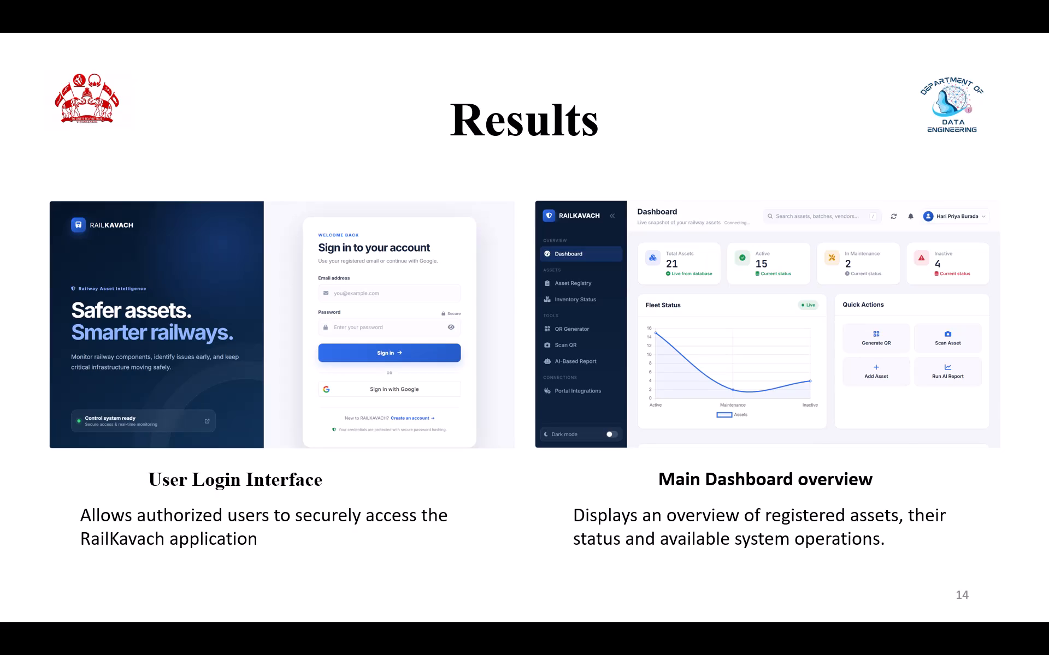
Examine the remaining Results slides and look past Impact Assessment, then return to the QR generation and QR code scanning Results slide.
key("Right")
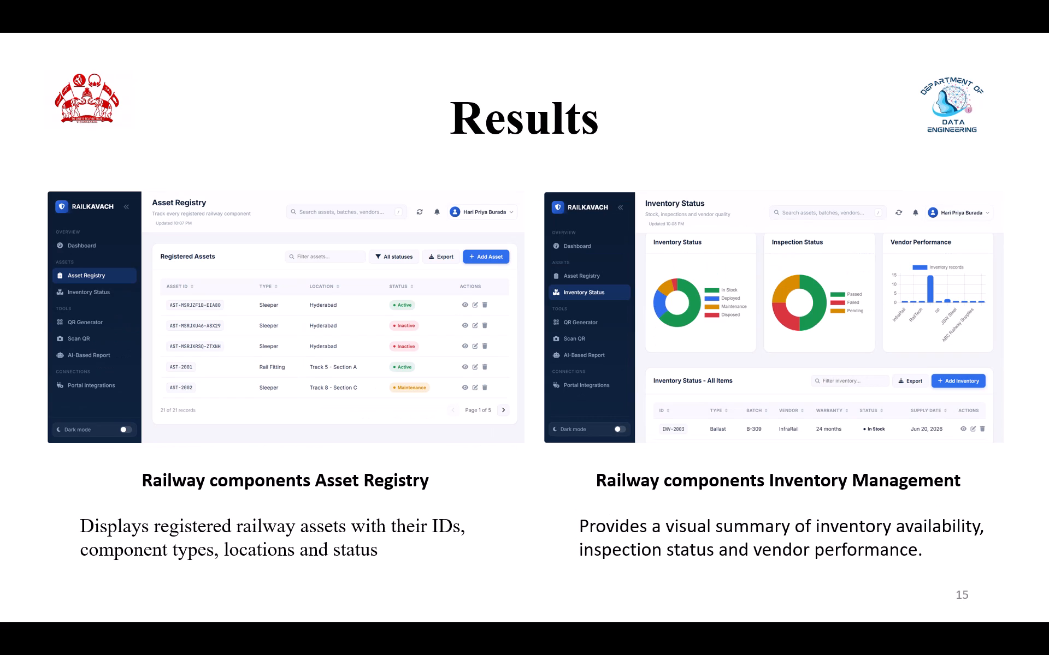
left_click_drag(511, 265, 505, 272)
left_click(486, 281)
key("Right")
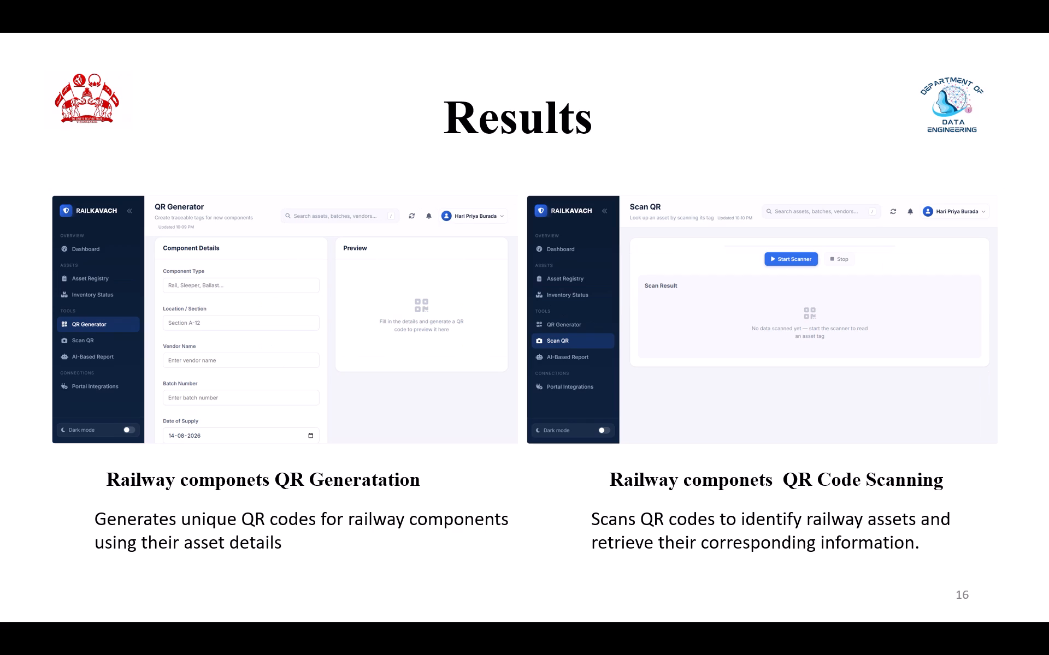
key("Right")
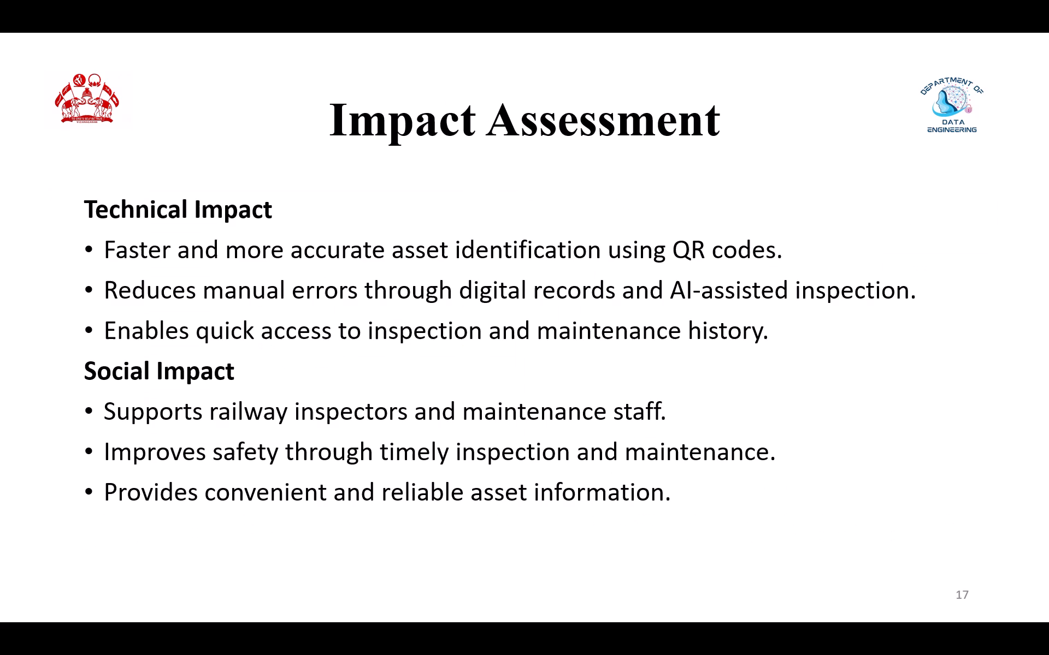
key("Right")
key("Left")
key("Left")
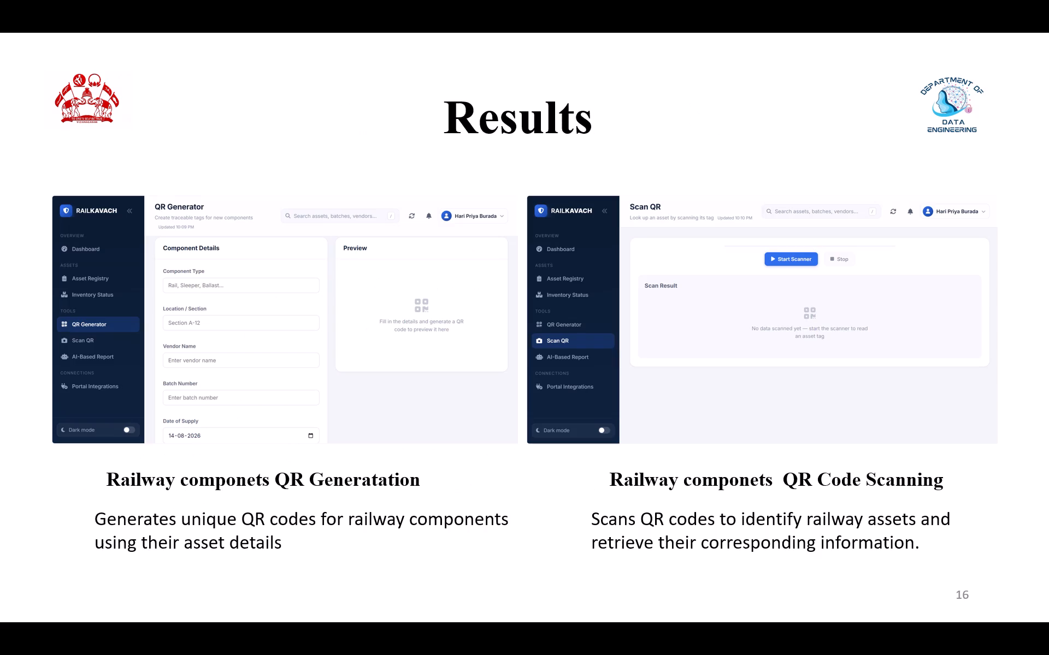